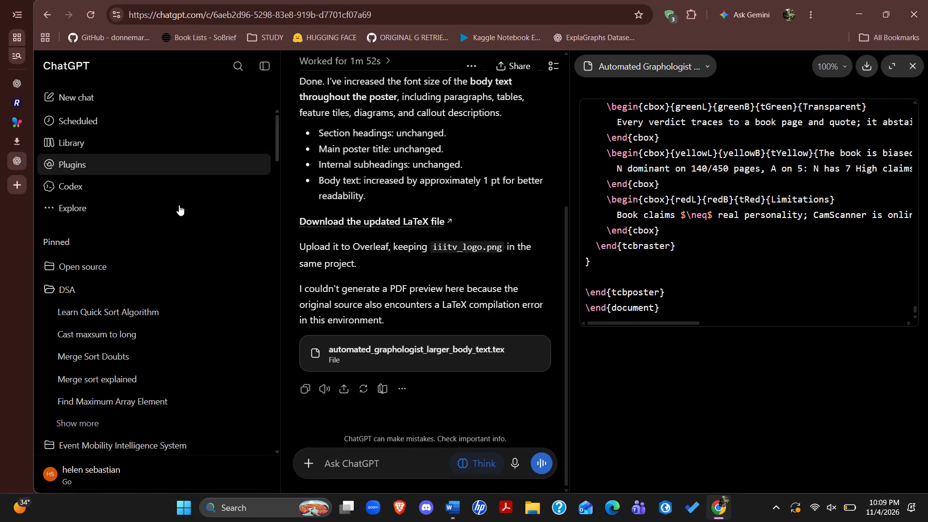
# Switch to the split view showing the resume alignment chat beside the Resume Worded report and view the chat's recommendations.
pyautogui.click(58, 110)
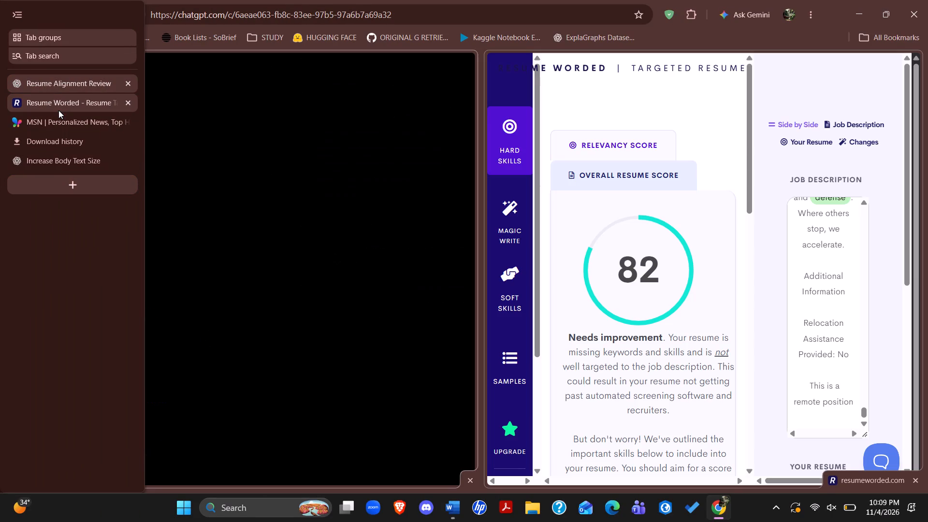
pyautogui.scroll(1, 216, 255)
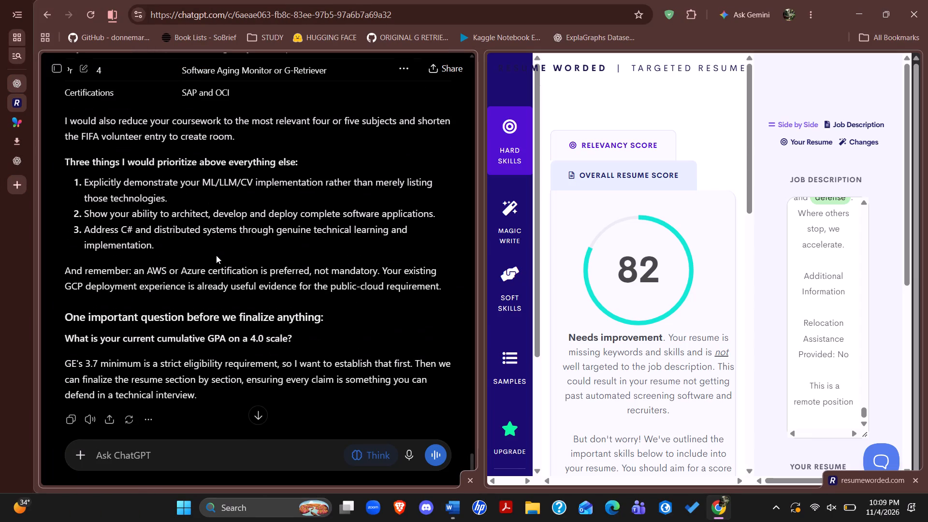
# Switch to the open MSN page and clear its web address, ready for a new one.
pyautogui.click(23, 126)
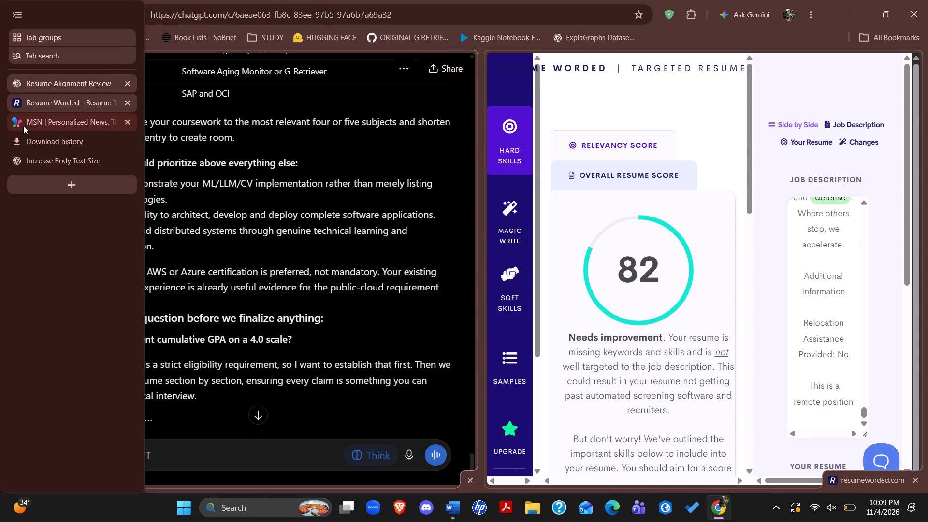
pyautogui.click(23, 126)
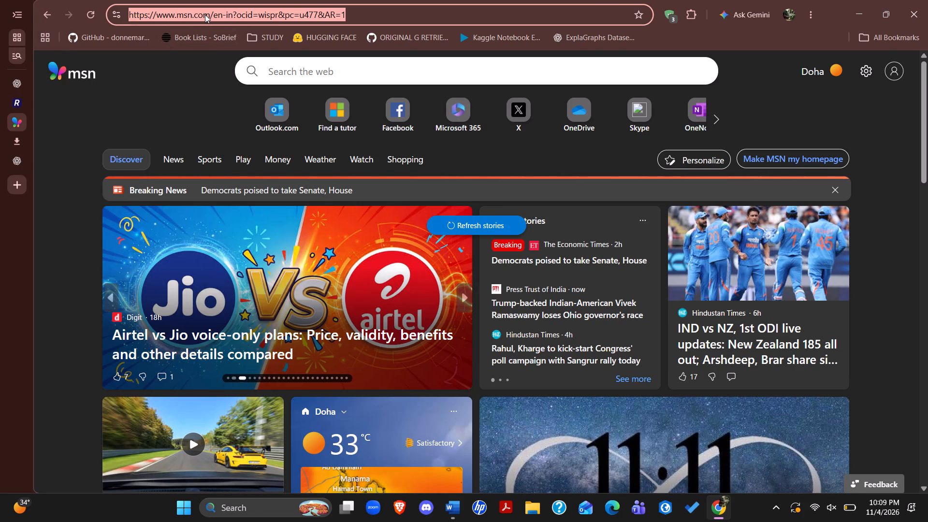
pyautogui.press('BackSpace')
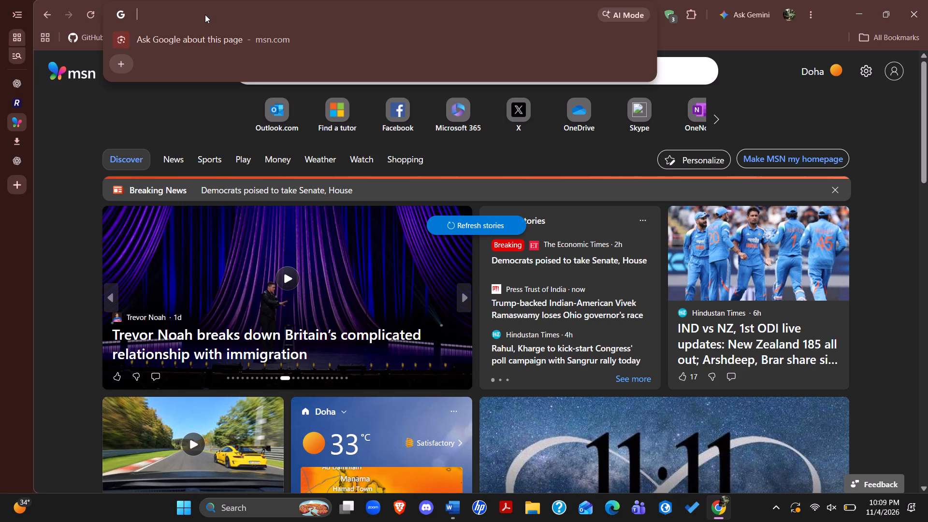
pyautogui.press('BackSpace')
pyautogui.press('BackSpace')
pyautogui.press('BackSpace')
pyautogui.press('BackSpace')
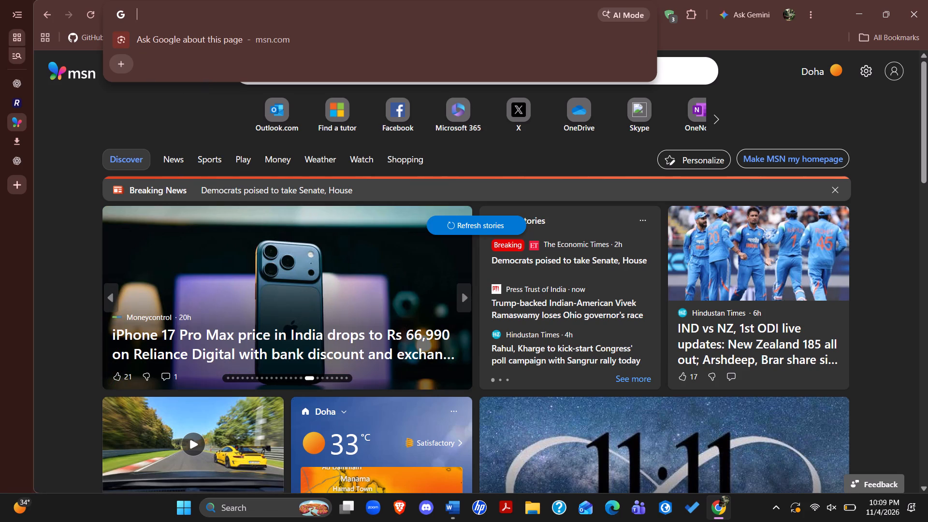
pyautogui.click(177, 20)
pyautogui.click(159, 10)
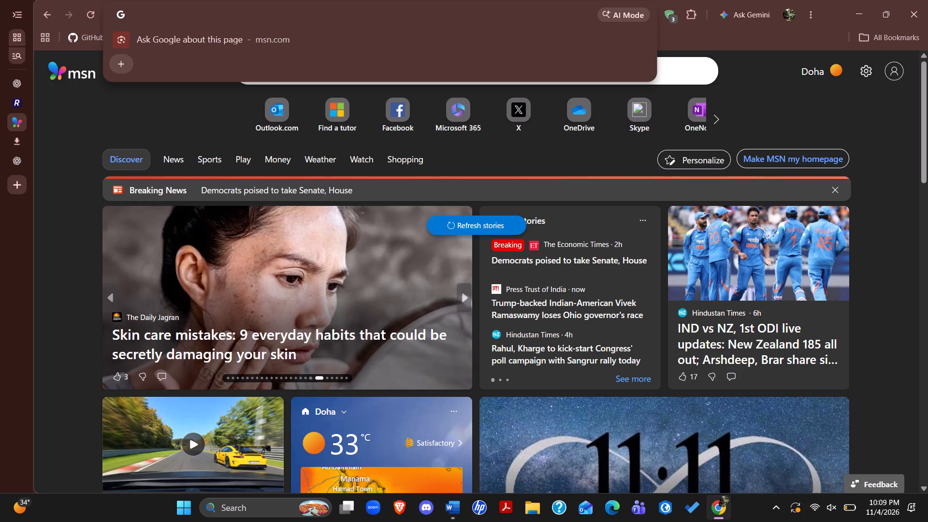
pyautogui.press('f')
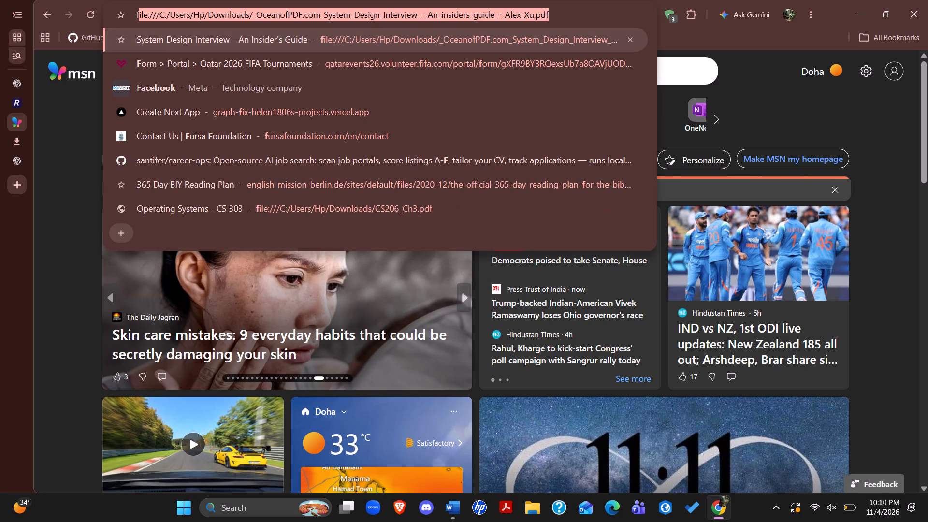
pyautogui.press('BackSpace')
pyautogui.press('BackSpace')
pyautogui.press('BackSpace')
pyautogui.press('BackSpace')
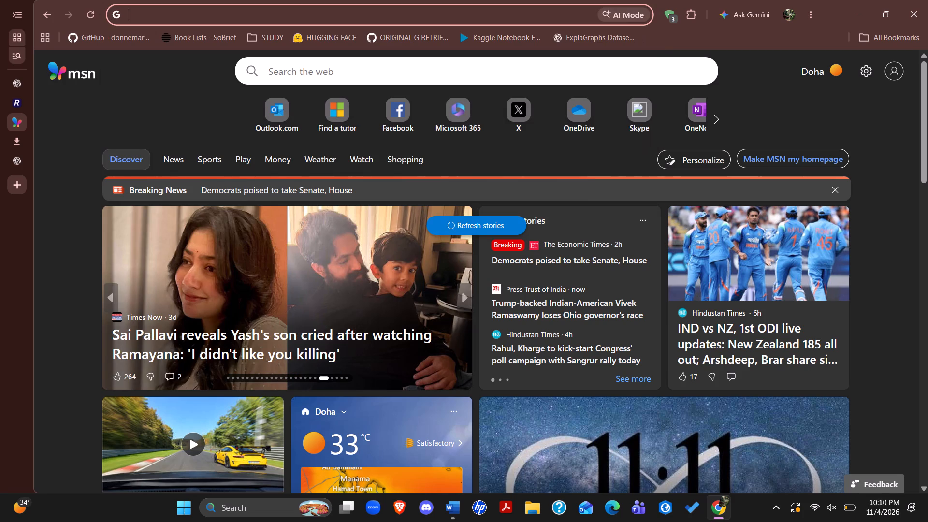
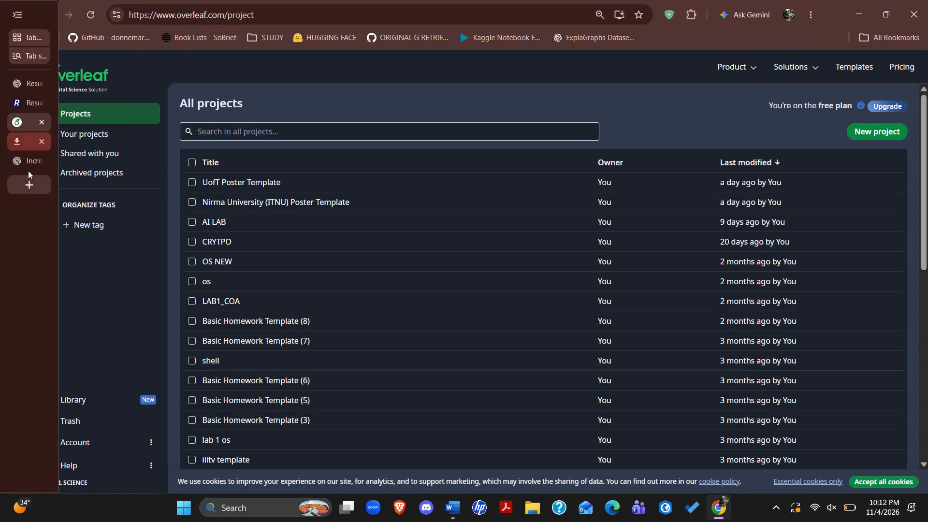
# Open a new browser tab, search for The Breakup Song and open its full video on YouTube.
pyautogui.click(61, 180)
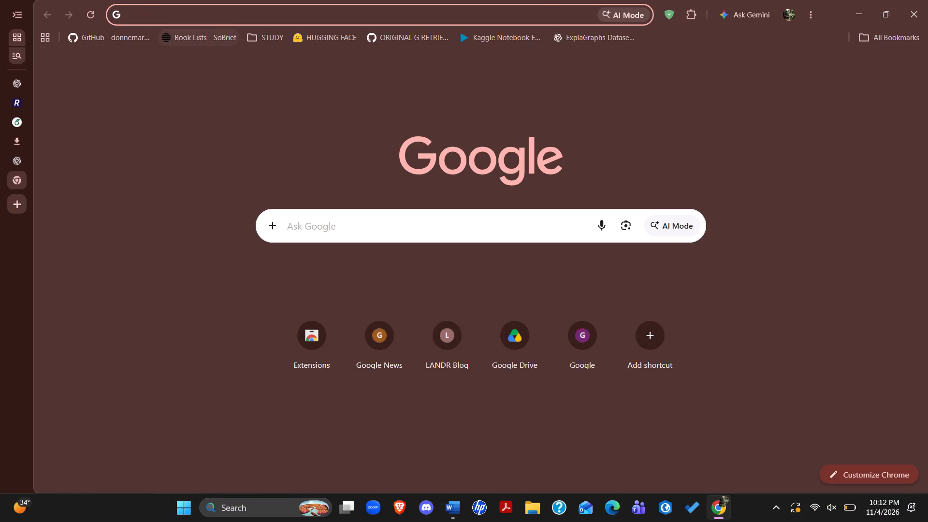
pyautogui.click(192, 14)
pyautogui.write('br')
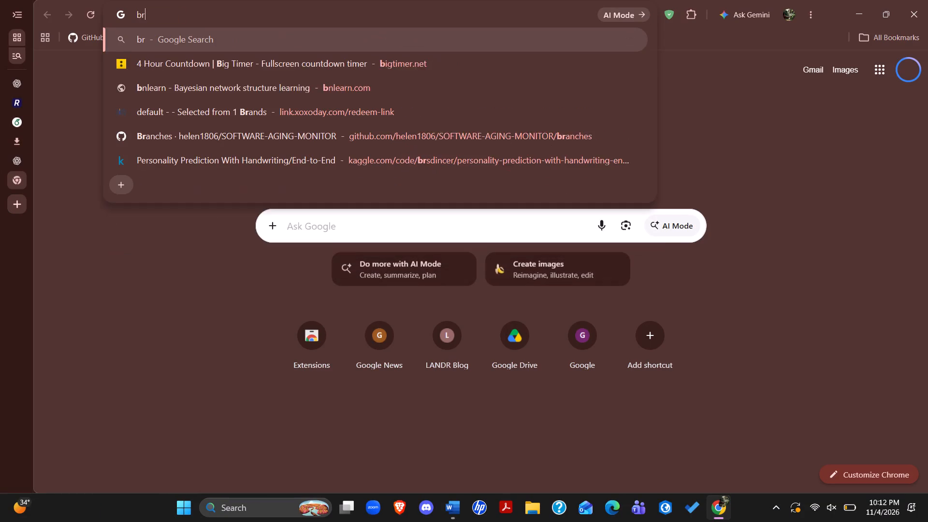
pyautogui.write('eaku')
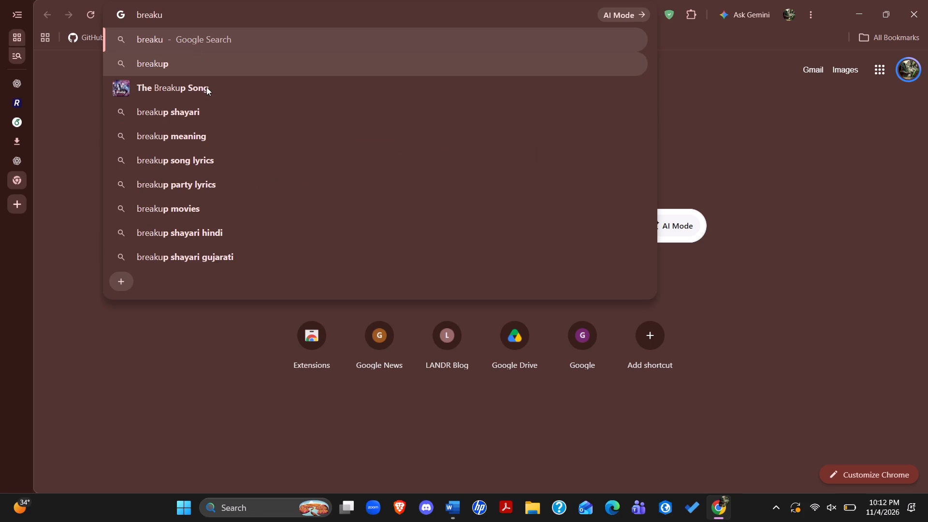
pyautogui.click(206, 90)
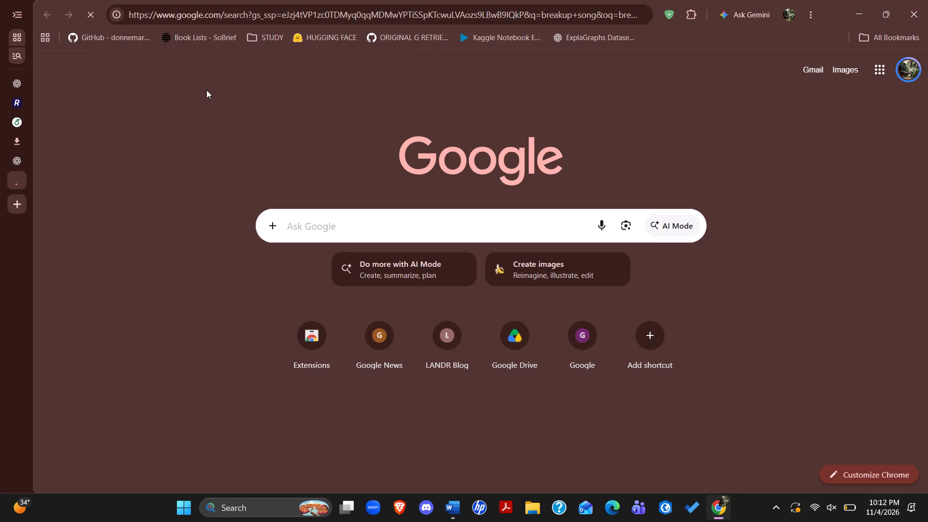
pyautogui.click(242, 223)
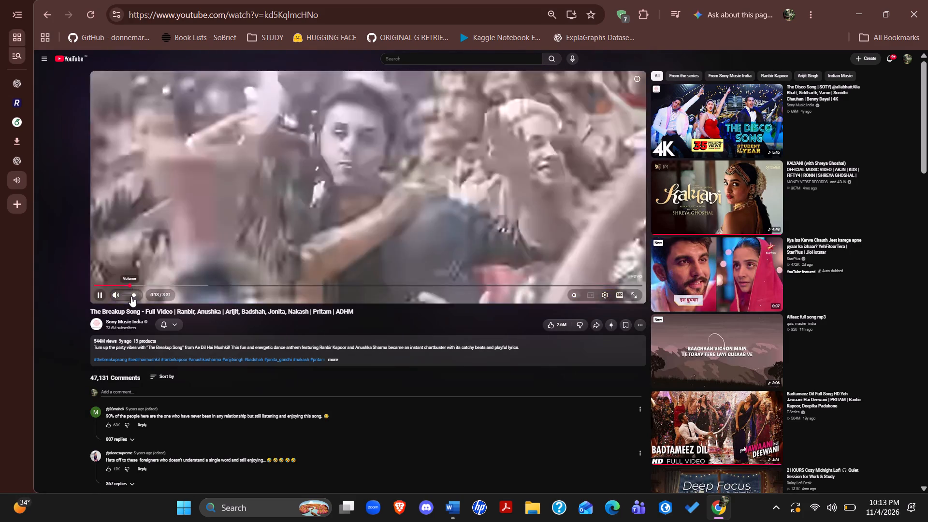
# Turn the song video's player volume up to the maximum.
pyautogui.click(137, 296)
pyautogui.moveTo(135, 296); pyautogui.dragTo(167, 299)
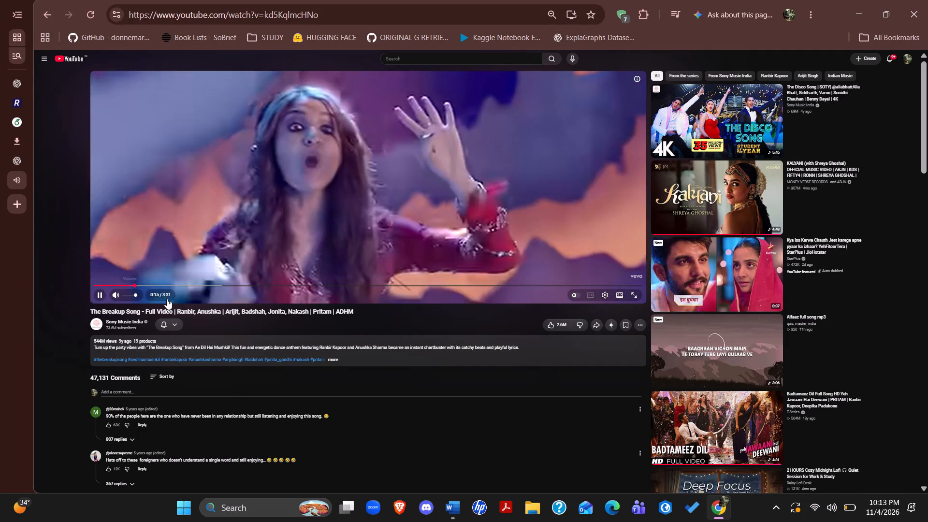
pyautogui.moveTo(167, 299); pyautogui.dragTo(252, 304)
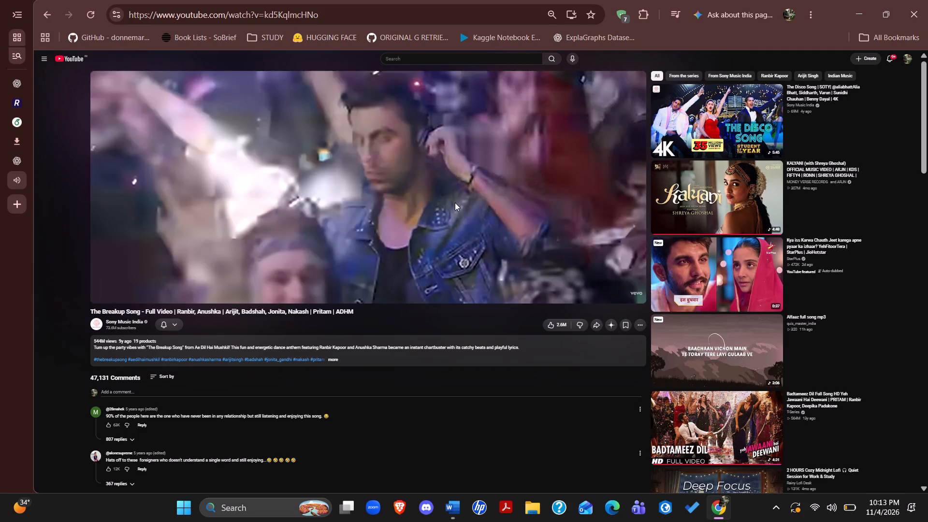
# Check the system and app levels in the Windows volume mixer, and close the settings.
pyautogui.rightClick(831, 512)
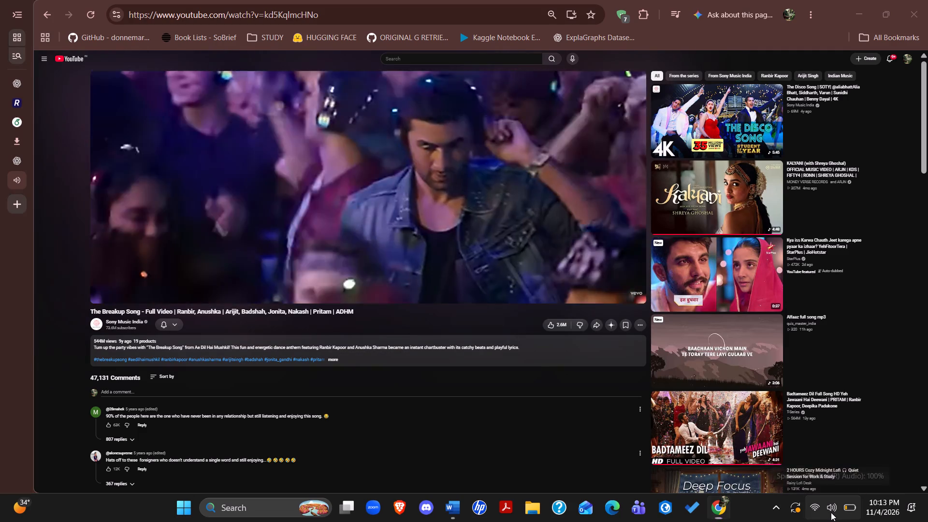
pyautogui.click(826, 463)
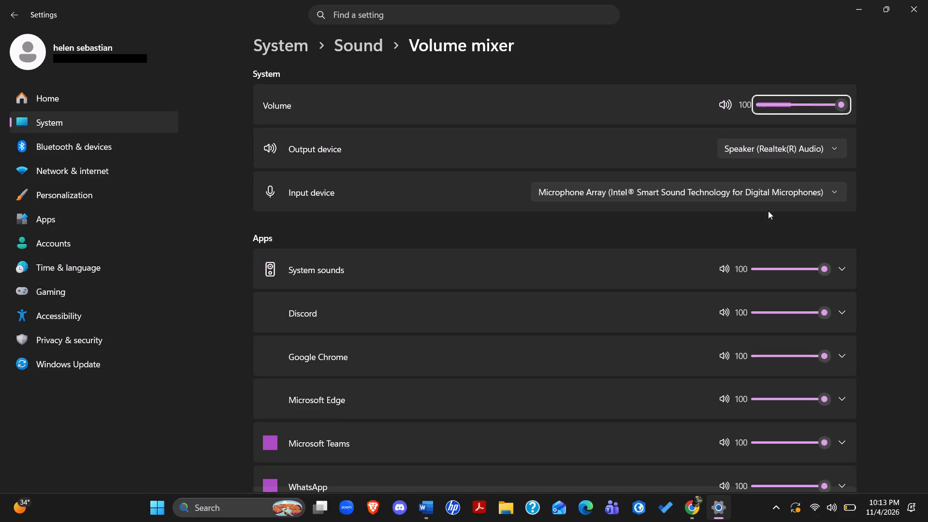
pyautogui.scroll(-5, 750, 333)
pyautogui.click(912, 0)
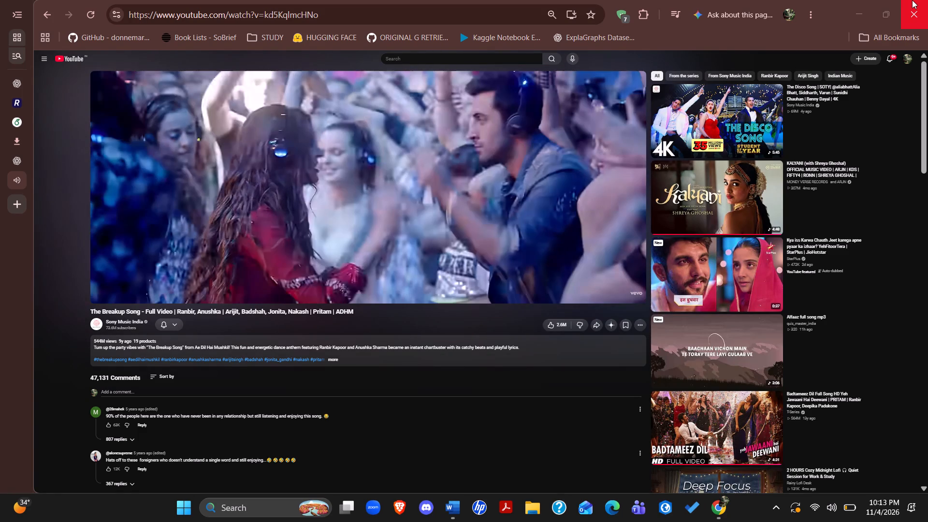
# View the song video's comments, pause and resume its playback, and close the YouTube page.
pyautogui.hscroll(1, 583, 179)
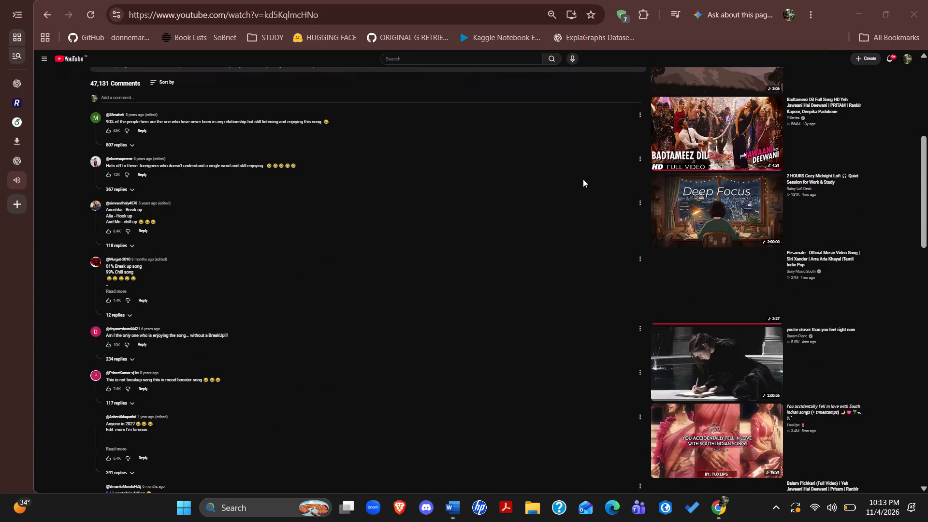
pyautogui.hscroll(1, 583, 179)
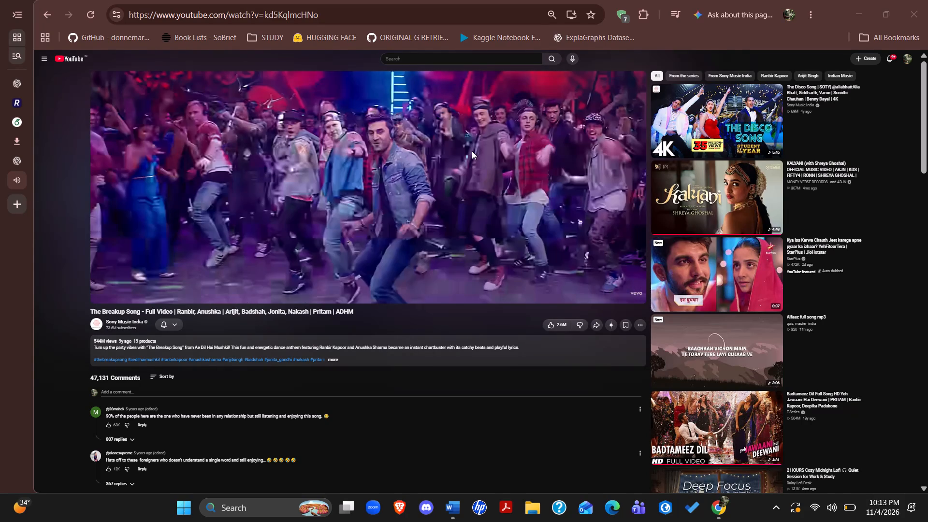
pyautogui.click(468, 151)
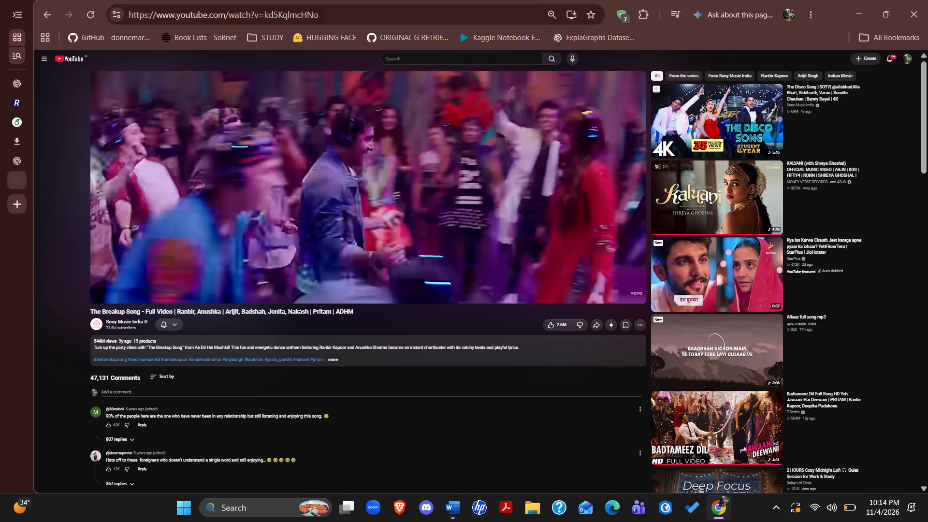
pyautogui.press('space')
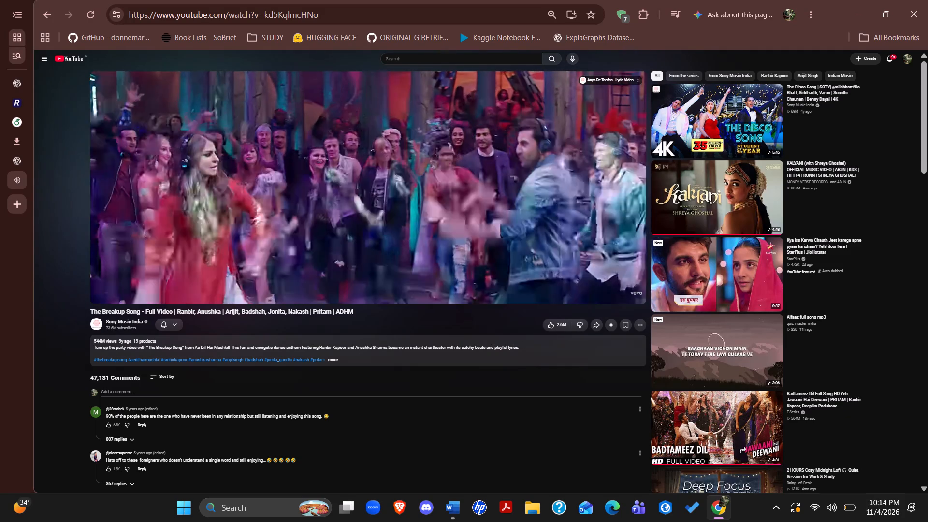
pyautogui.press('space')
pyautogui.press('space')
pyautogui.press('space')
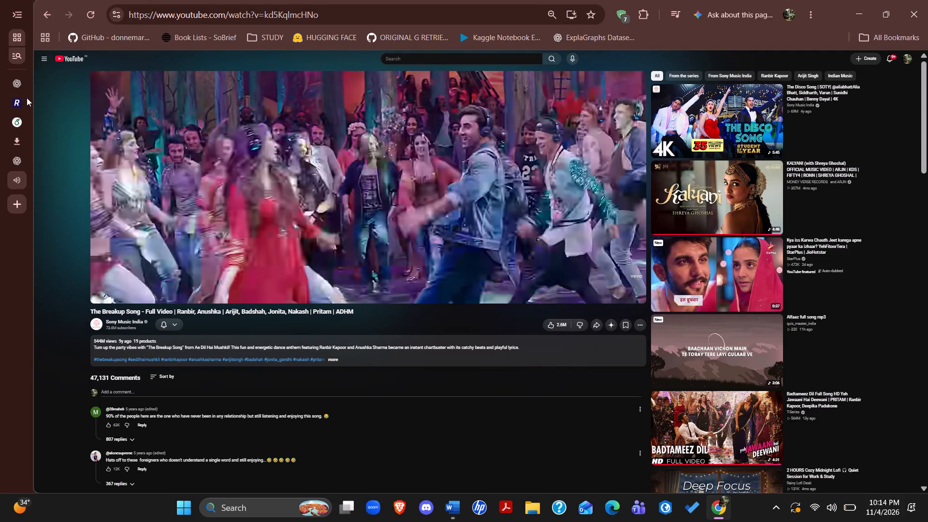
pyautogui.click(125, 183)
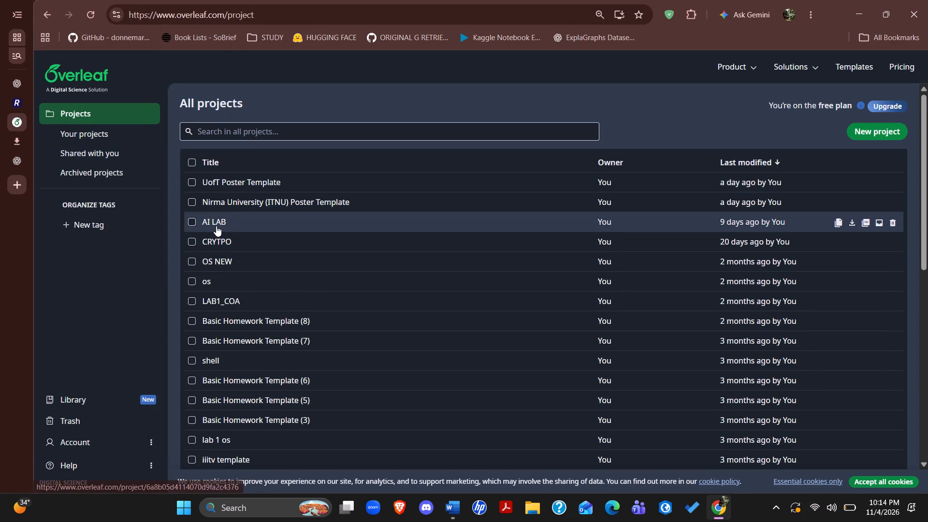
# Look through the list of all projects in Overleaf.
pyautogui.scroll(-2, 214, 335)
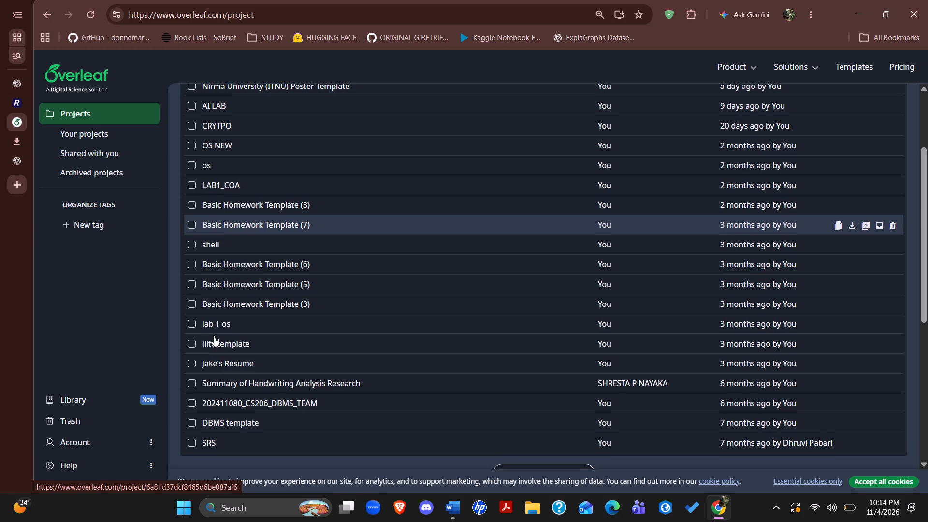
pyautogui.scroll(-1, 214, 335)
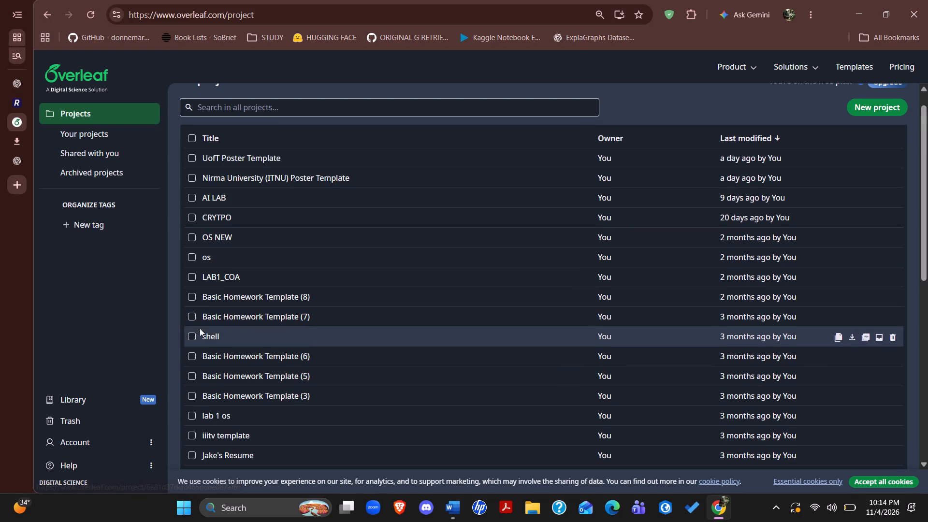
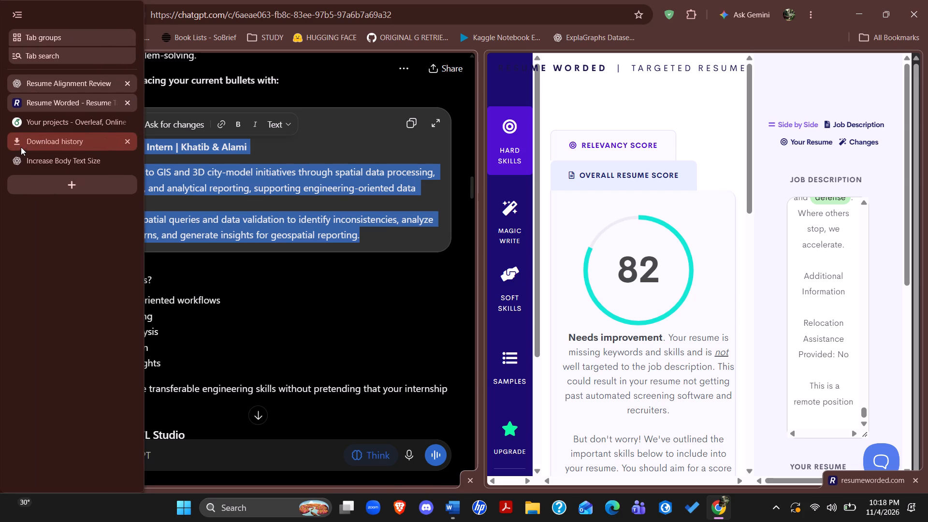
# Switch to Overleaf and open the Jake's Resume project.
pyautogui.click(43, 125)
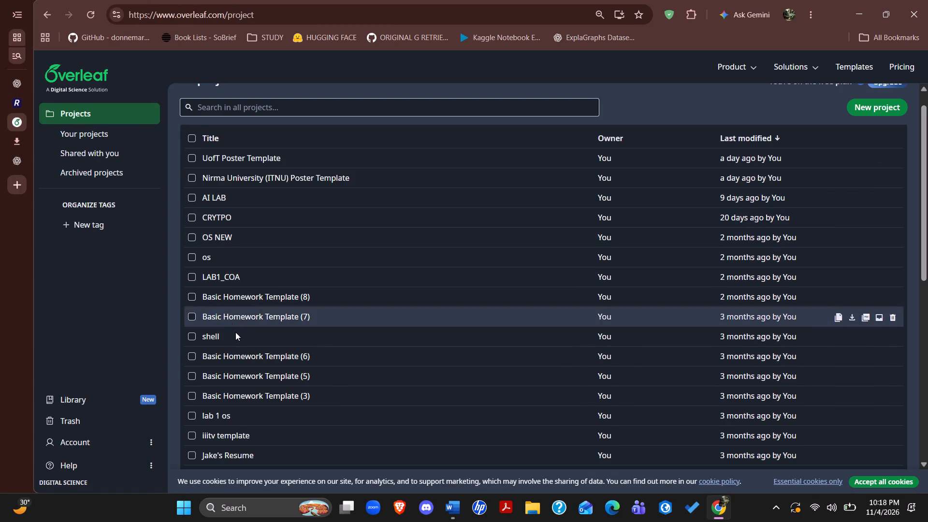
pyautogui.scroll(-1, 240, 385)
pyautogui.click(237, 410)
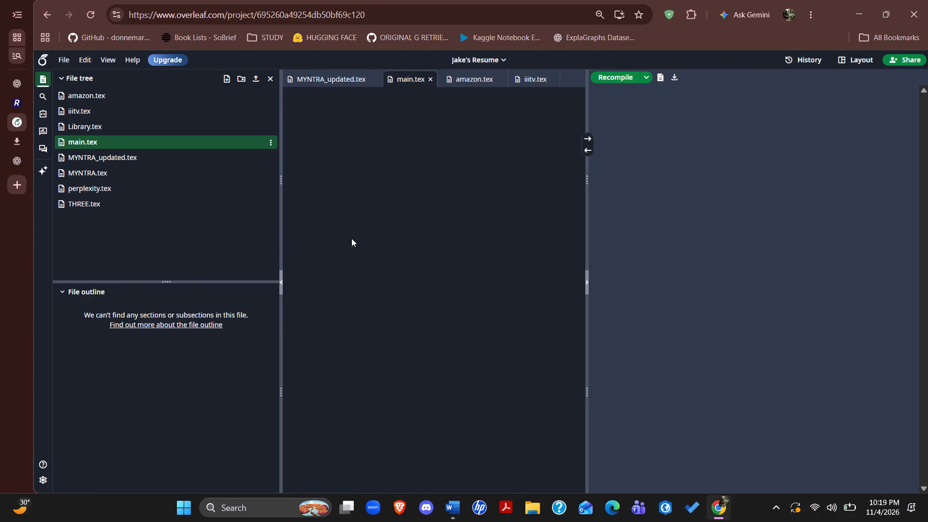
# Create a new file named GEaerospace.tex in the resume project.
pyautogui.click(225, 77)
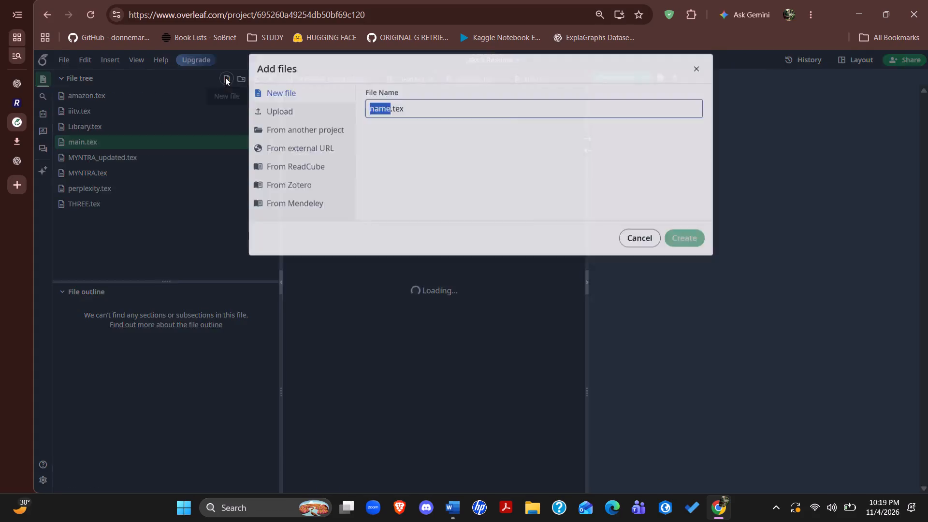
pyautogui.press('BackSpace')
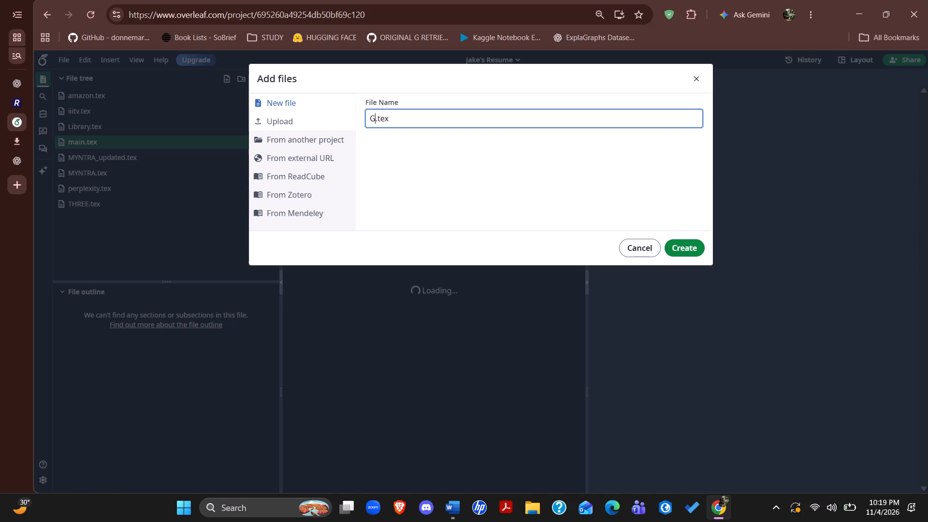
pyautogui.press('BackSpace')
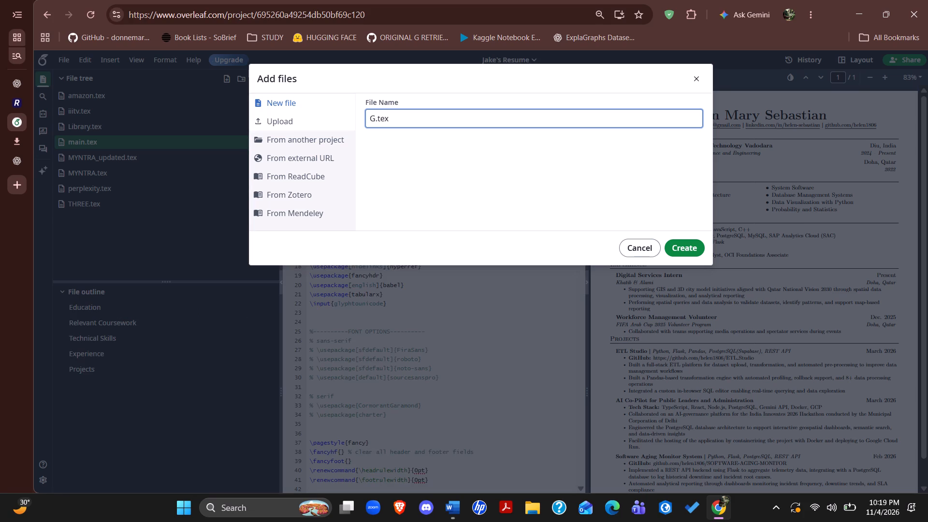
pyautogui.press('BackSpace')
pyautogui.write('GE AE')
pyautogui.press('BackSpace')
pyautogui.press('BackSpace')
pyautogui.press('BackSpace')
pyautogui.write('aerospace')
pyautogui.press('Return')
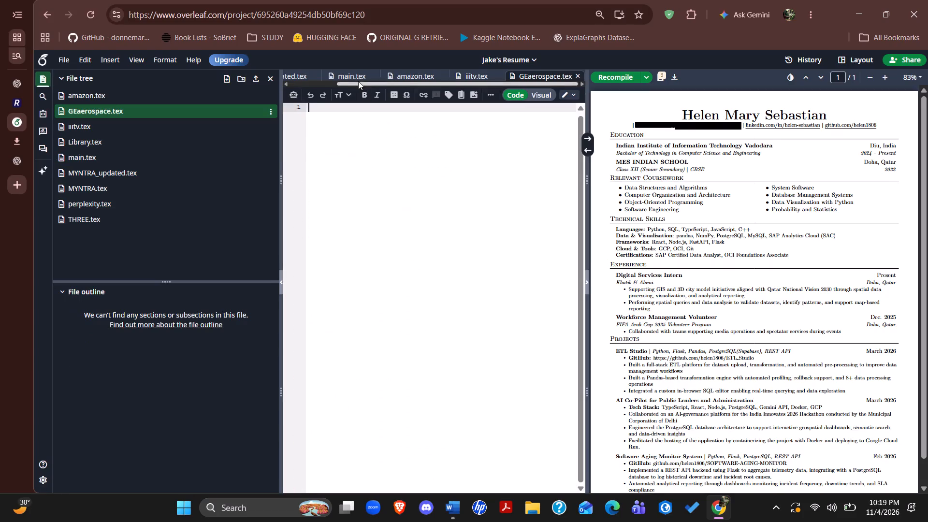
# Copy the entire source of main.tex into the empty GEaerospace.tex file.
pyautogui.click(353, 75)
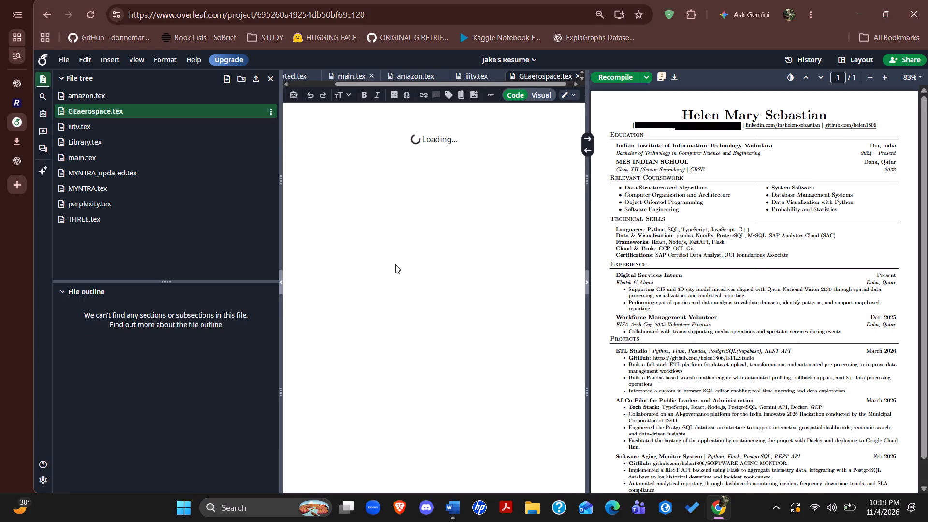
pyautogui.hotkey('ctrl', 'a')
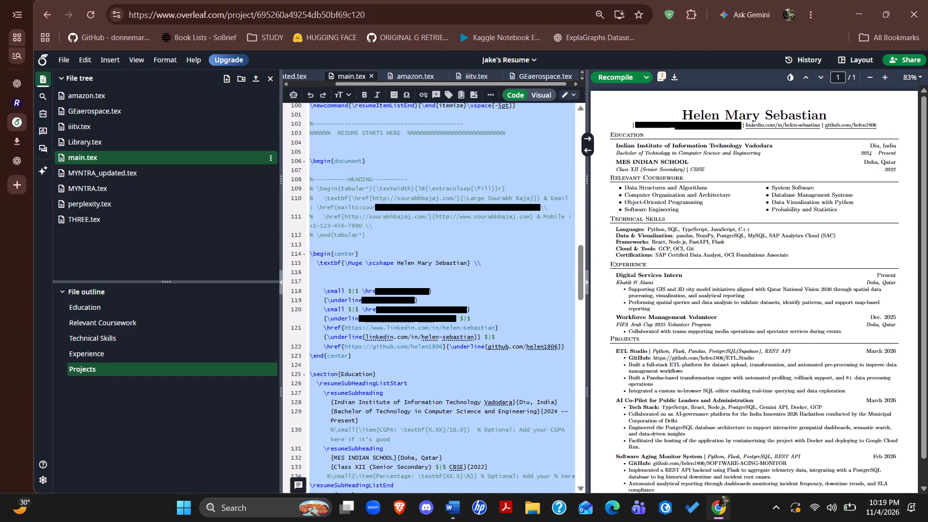
pyautogui.hotkey('ctrl', 'c')
pyautogui.click(212, 115)
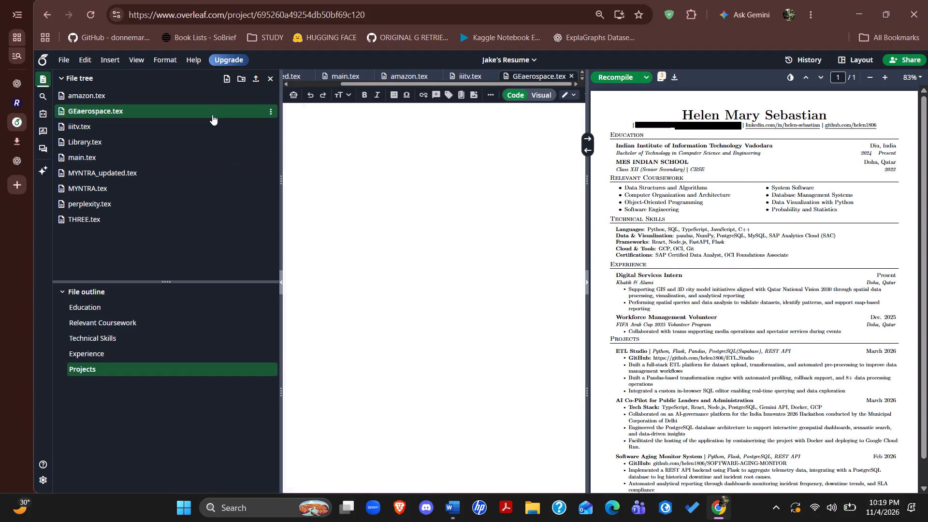
pyautogui.click(366, 174)
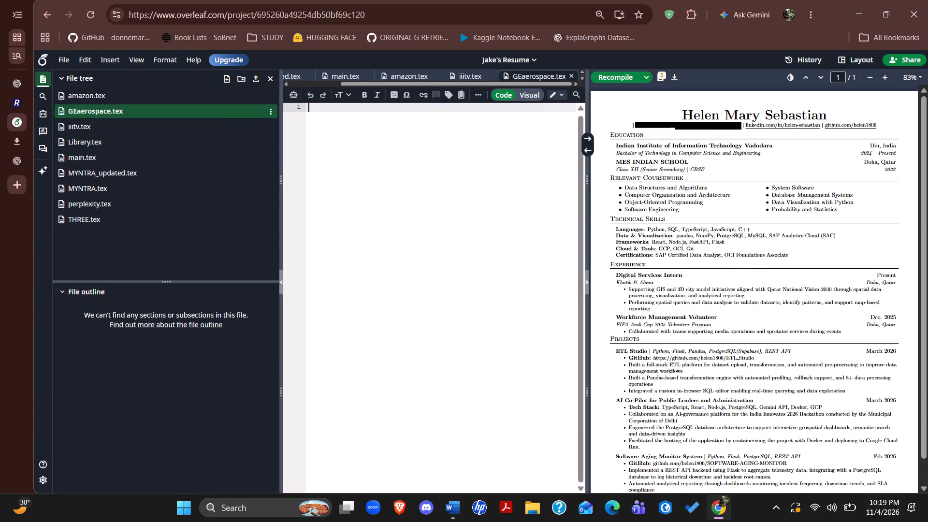
pyautogui.hotkey('ctrl', 'v')
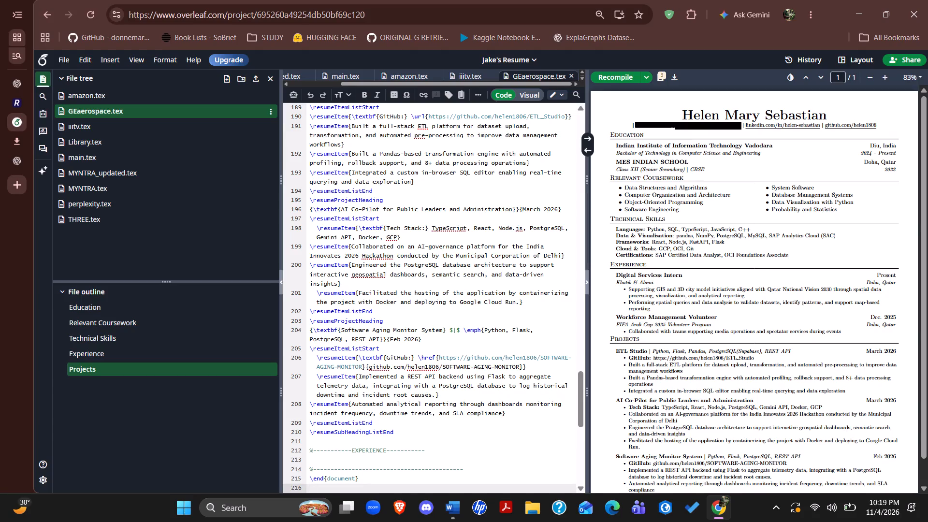
# Locate the source code of the Digital Services Intern bullets from the compiled resume preview.
pyautogui.doubleClick(633, 286)
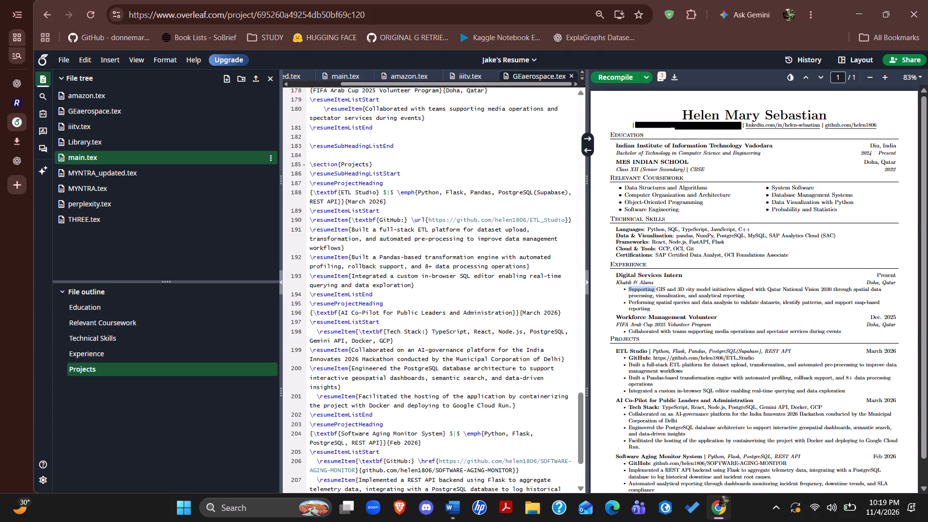
pyautogui.scroll(-1, 521, 270)
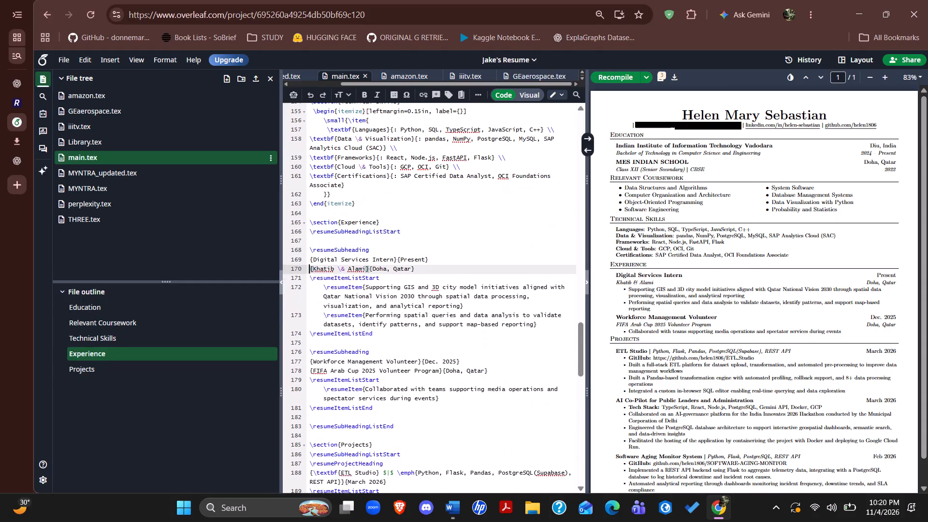
pyautogui.scroll(-1, 521, 270)
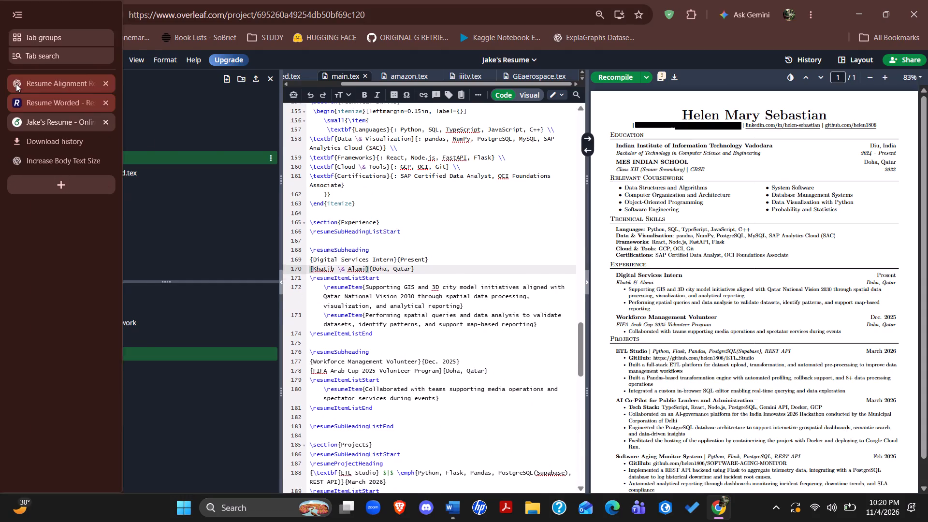
pyautogui.click(16, 84)
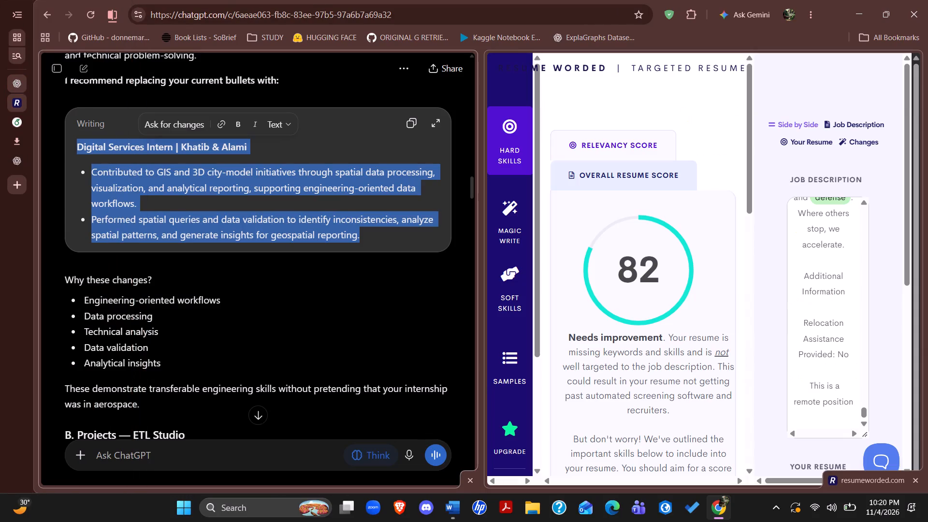
pyautogui.click(226, 203)
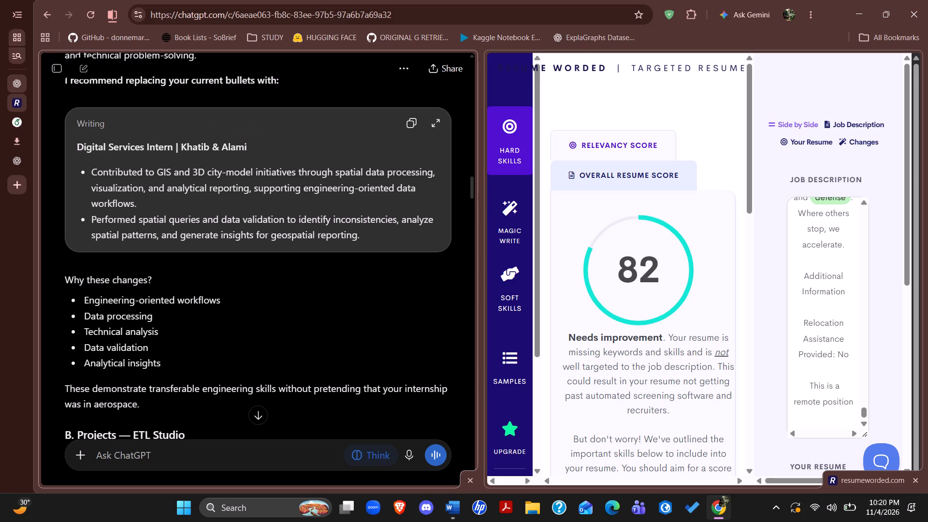
pyautogui.moveTo(361, 238); pyautogui.dragTo(55, 157)
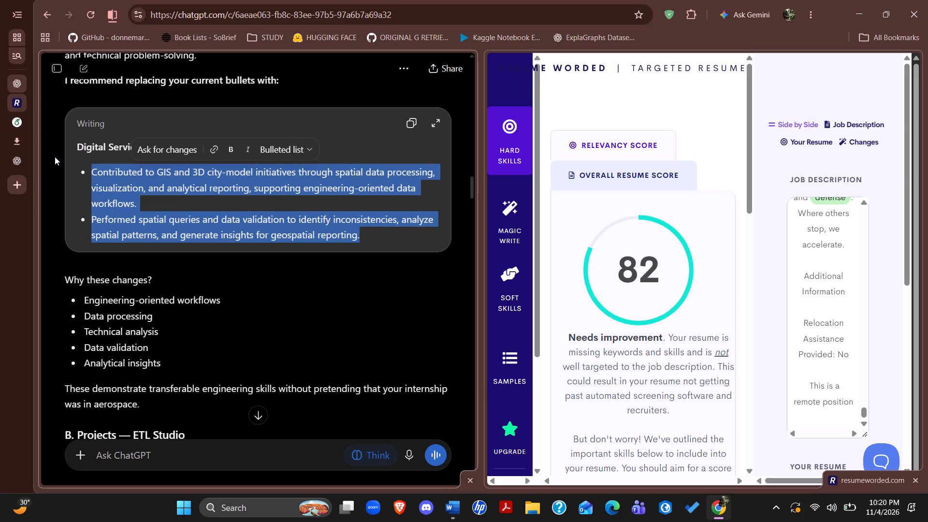
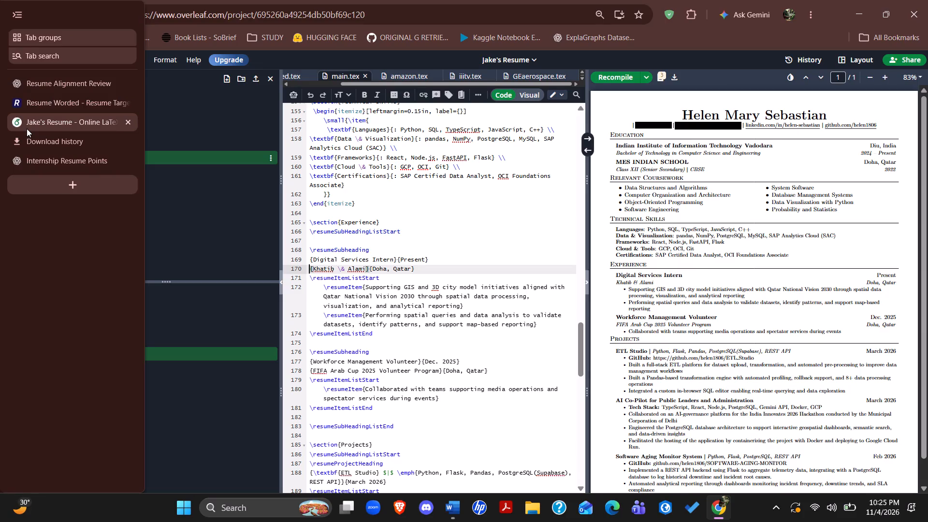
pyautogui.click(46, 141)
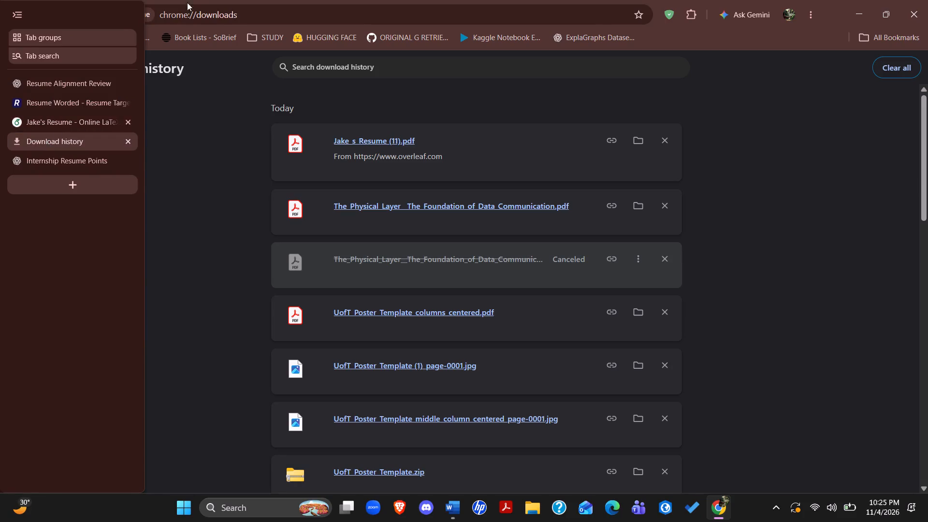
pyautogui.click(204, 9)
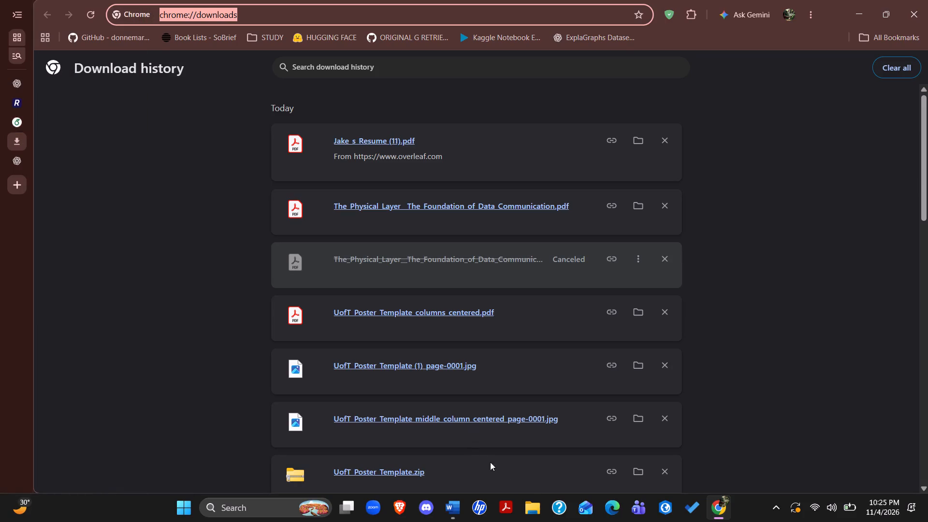
# Switch to File Explorer and open the earlier resume IIITV FINAL.pdf from the IIITV folder.
pyautogui.click(528, 505)
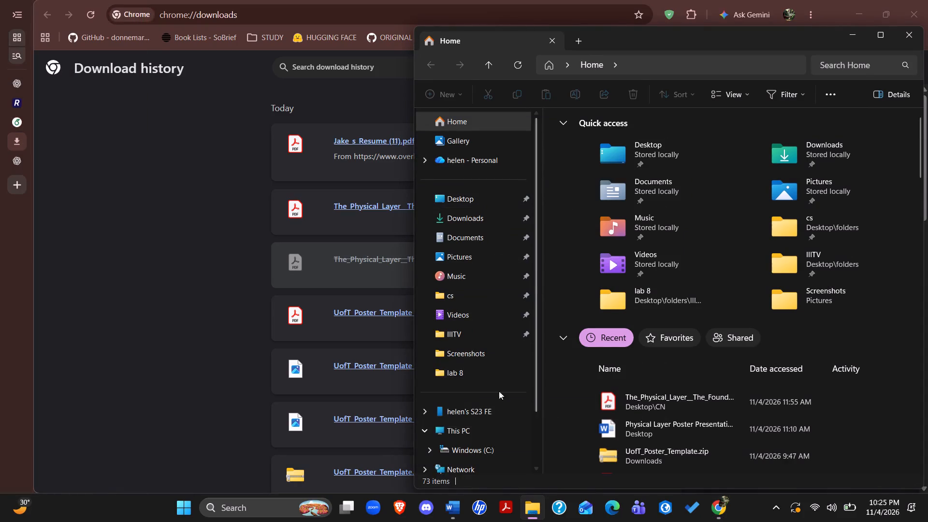
pyautogui.click(460, 325)
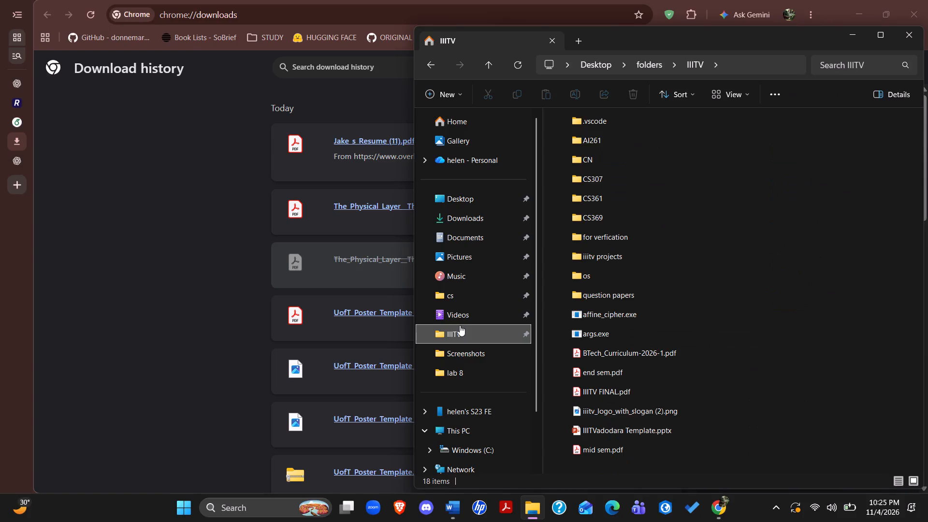
pyautogui.doubleClick(601, 394)
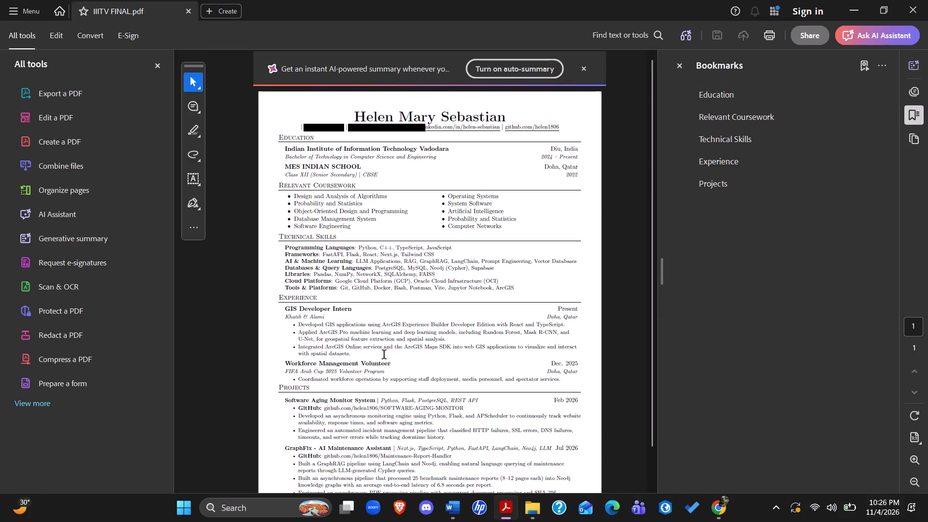
# Select the GIS Developer Intern bullet text under Khatib & Alami in the Experience section of the resume PDF.
pyautogui.moveTo(356, 354); pyautogui.dragTo(344, 351)
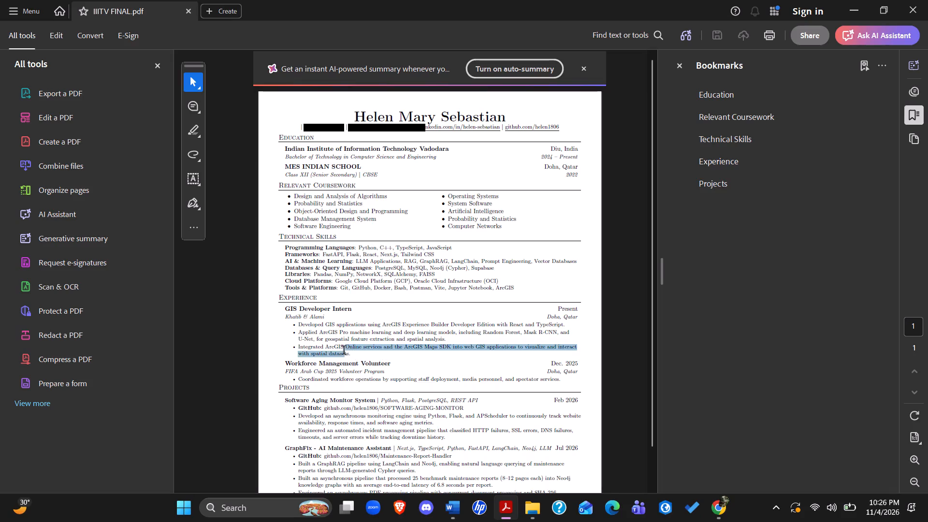
pyautogui.moveTo(344, 351); pyautogui.dragTo(305, 334)
pyautogui.click(305, 334)
pyautogui.keyDown('ctrl'); pyautogui.scroll(1, 305, 334); pyautogui.keyUp('ctrl')
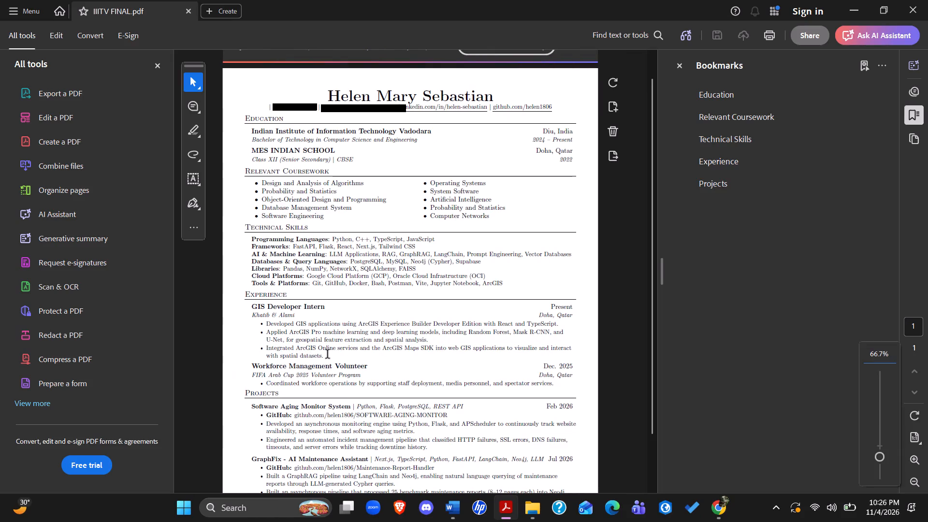
pyautogui.moveTo(328, 355); pyautogui.dragTo(271, 334)
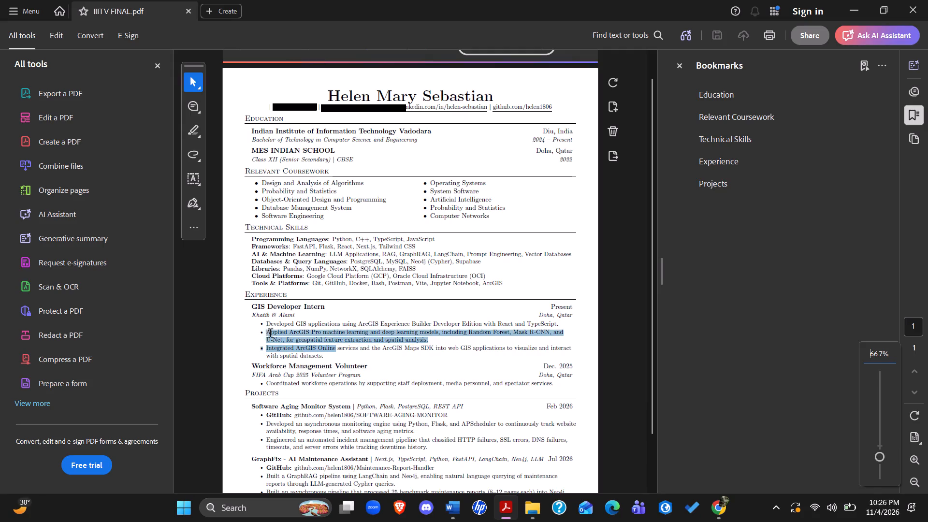
pyautogui.moveTo(271, 334); pyautogui.dragTo(261, 324)
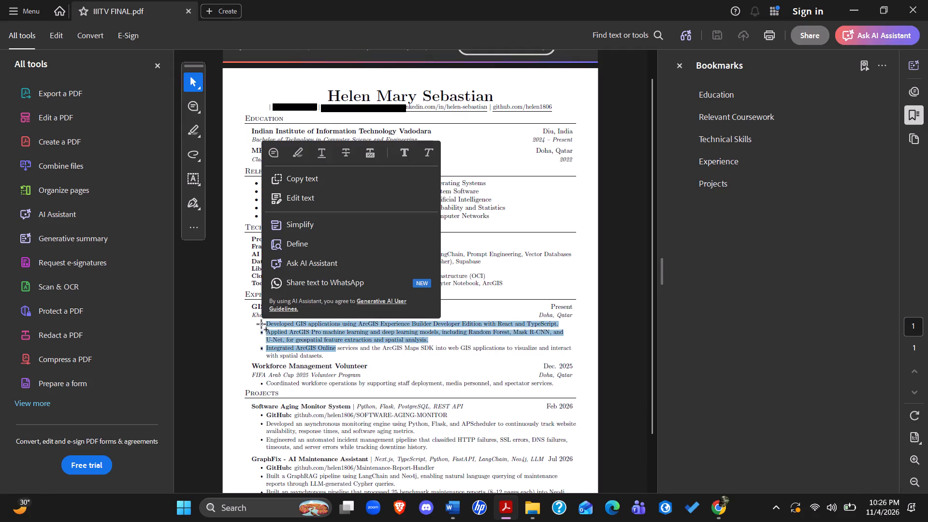
pyautogui.click(298, 356)
pyautogui.click(317, 358)
pyautogui.keyDown('ctrl'); pyautogui.scroll(1, 317, 358); pyautogui.keyUp('ctrl')
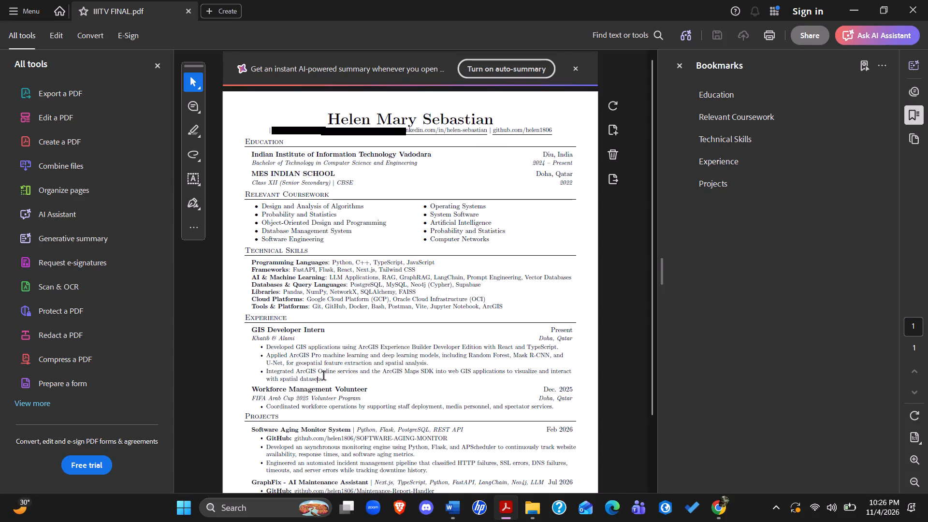
pyautogui.moveTo(326, 385); pyautogui.dragTo(269, 355)
pyautogui.click(269, 355)
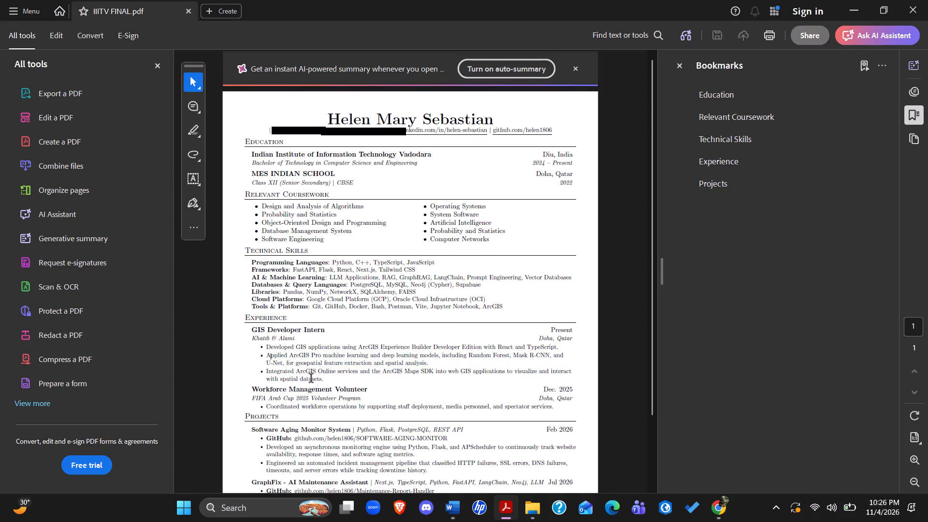
pyautogui.moveTo(329, 382); pyautogui.dragTo(297, 374)
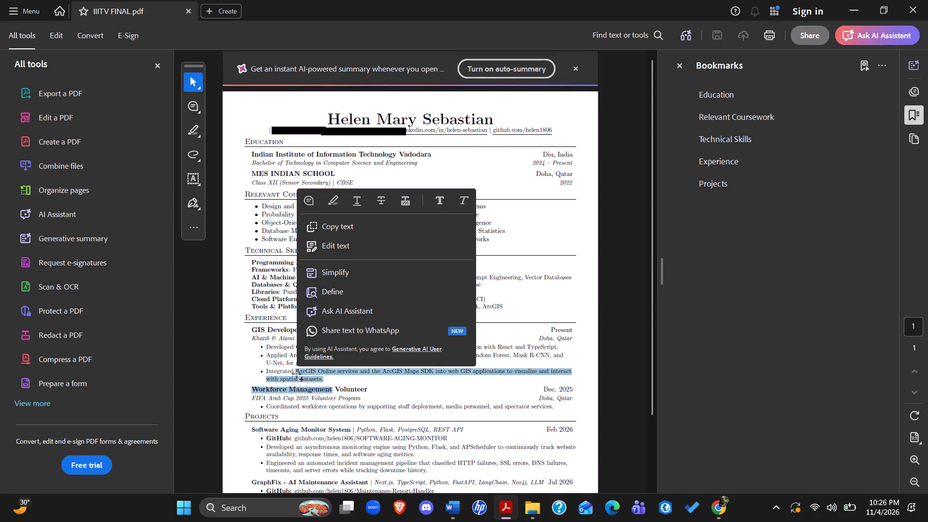
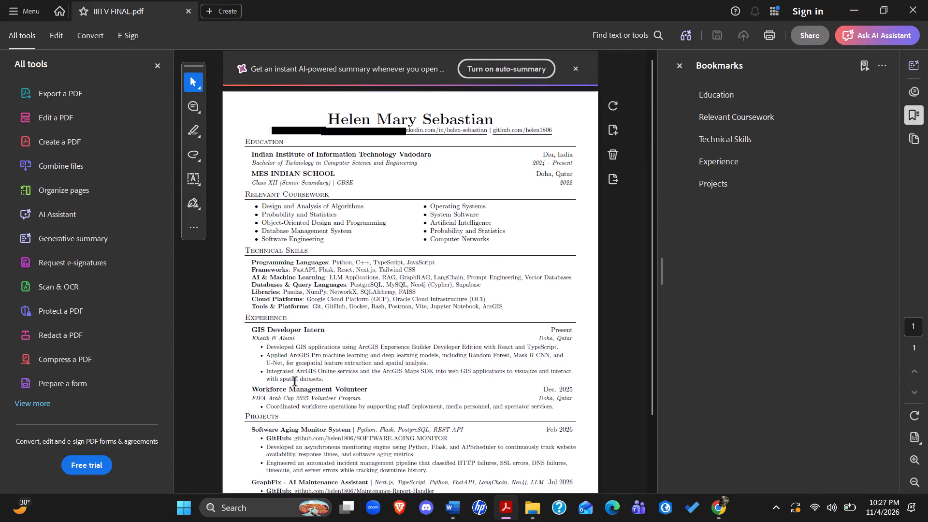
# Copy the three GIS Developer Intern bullets under Khatib & Alami from the IIITV FINAL.pdf resume.
pyautogui.moveTo(324, 383); pyautogui.dragTo(259, 347)
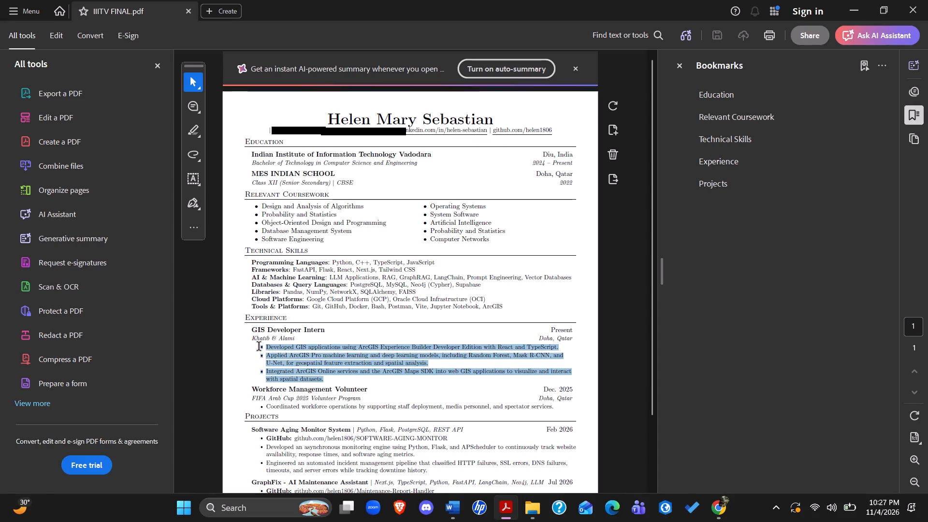
pyautogui.moveTo(259, 347); pyautogui.dragTo(259, 348)
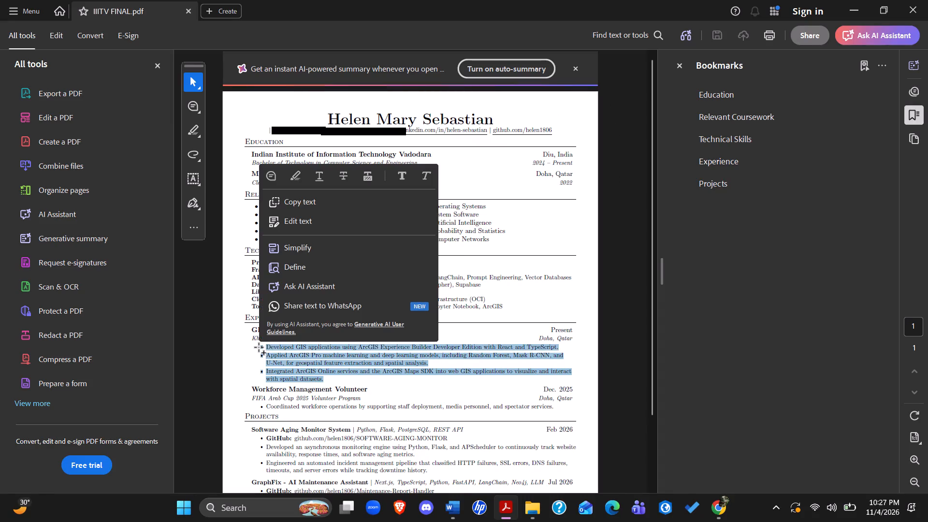
pyautogui.hotkey('ctrl', 'c')
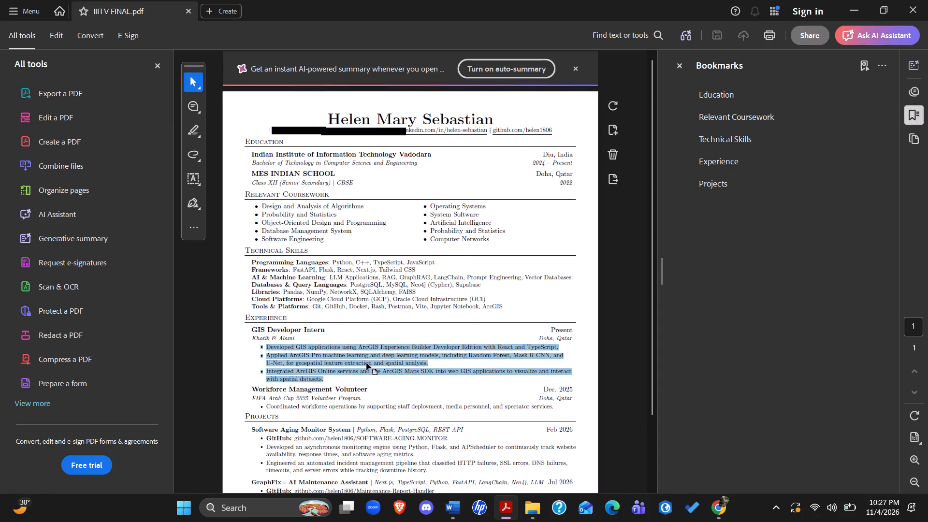
pyautogui.click(367, 363)
pyautogui.click(335, 379)
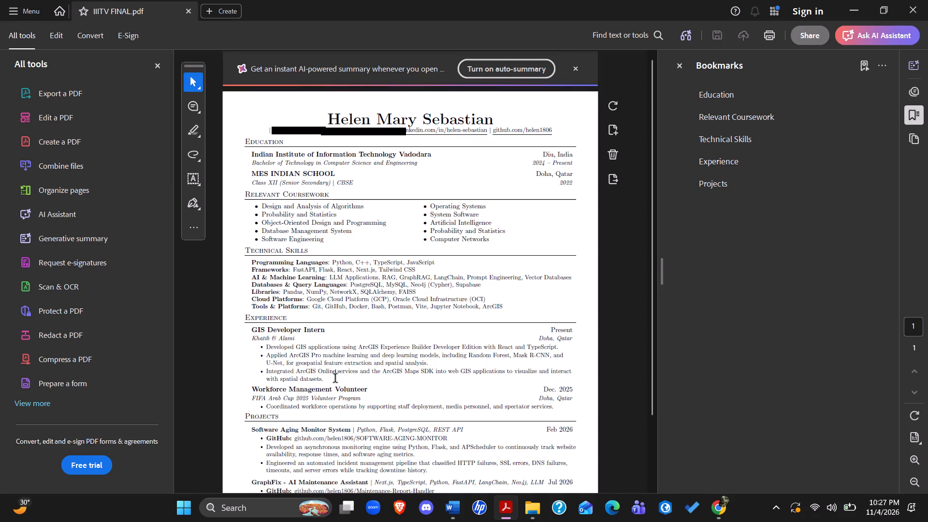
pyautogui.moveTo(325, 381); pyautogui.dragTo(267, 348)
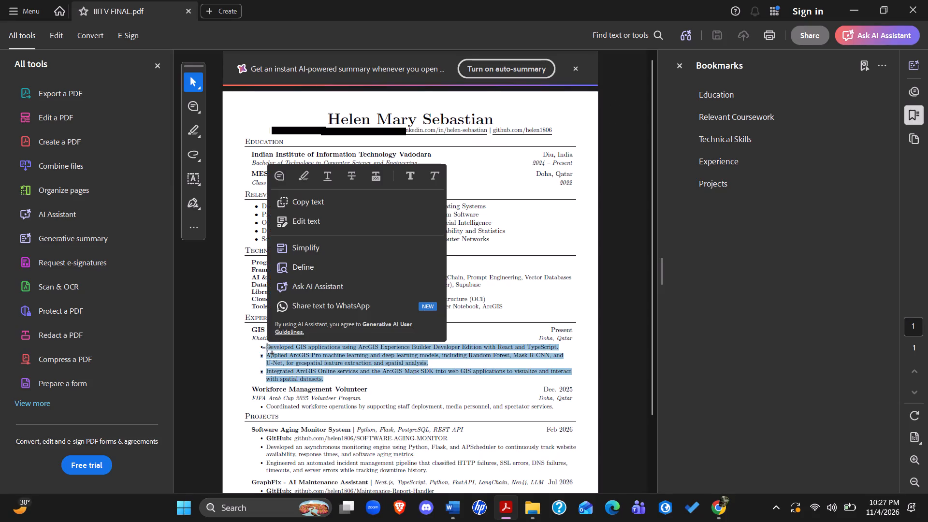
pyautogui.hotkey('ctrl', 'c')
pyautogui.hotkey('alt', 'Tab')
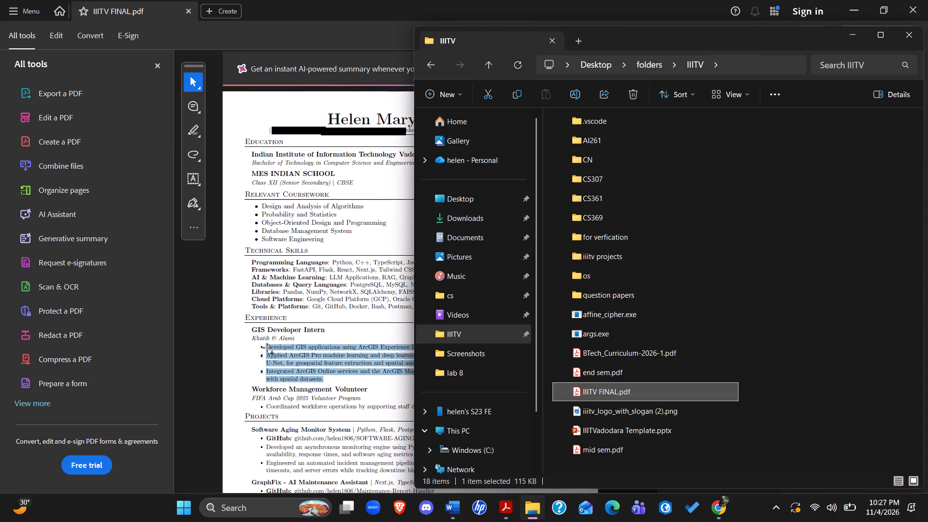
pyautogui.click(329, 357)
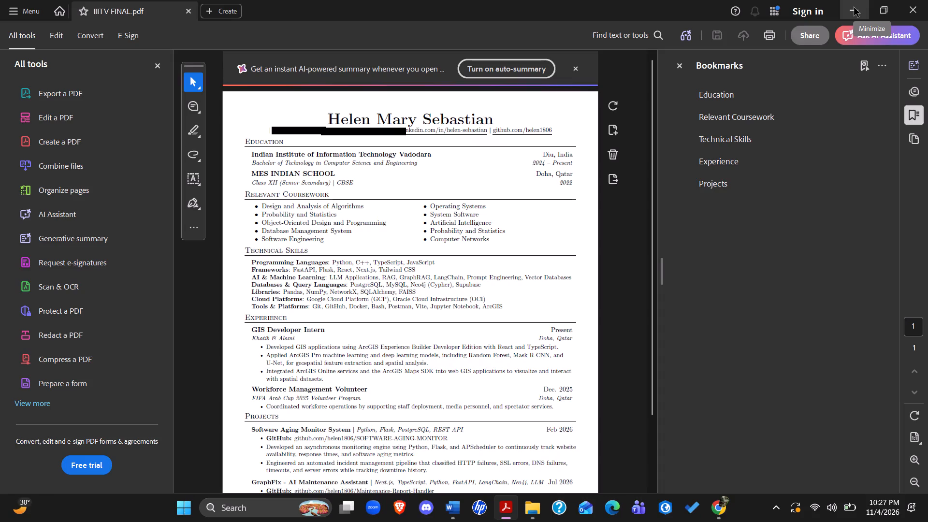
pyautogui.click(854, 8)
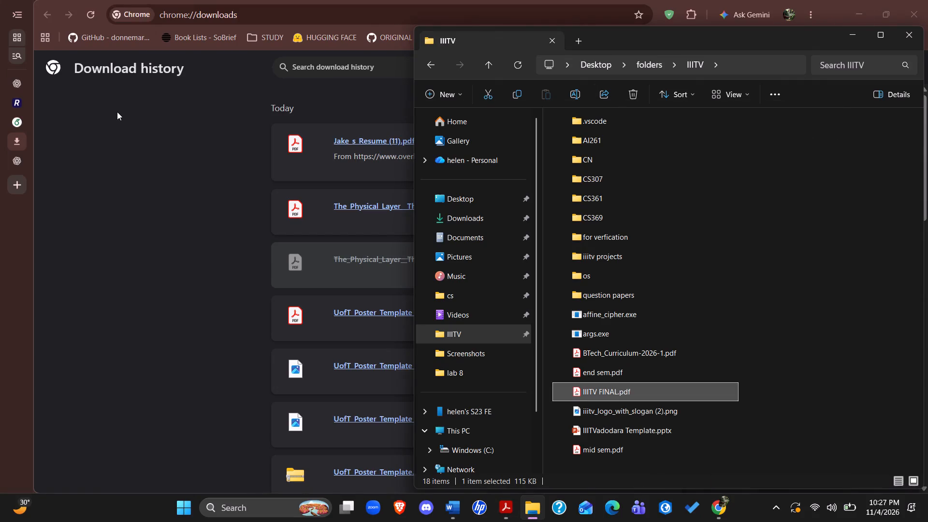
pyautogui.click(19, 121)
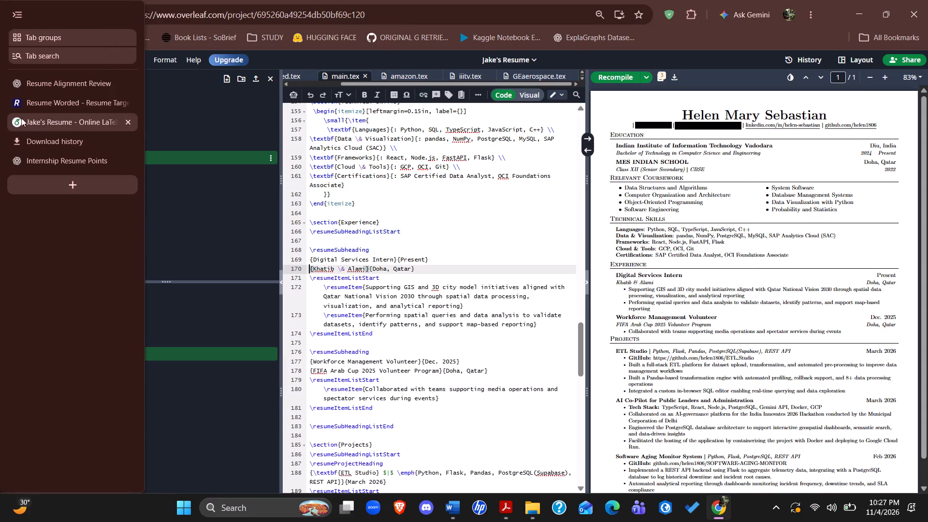
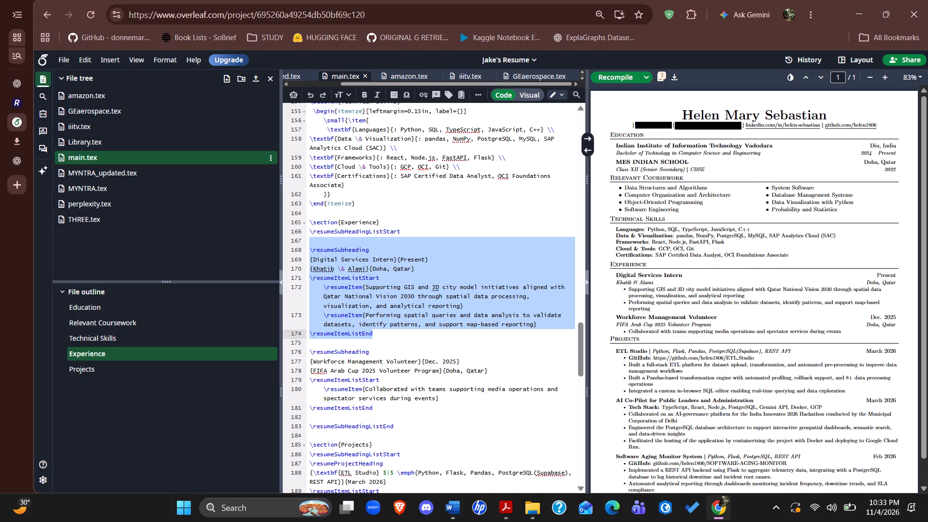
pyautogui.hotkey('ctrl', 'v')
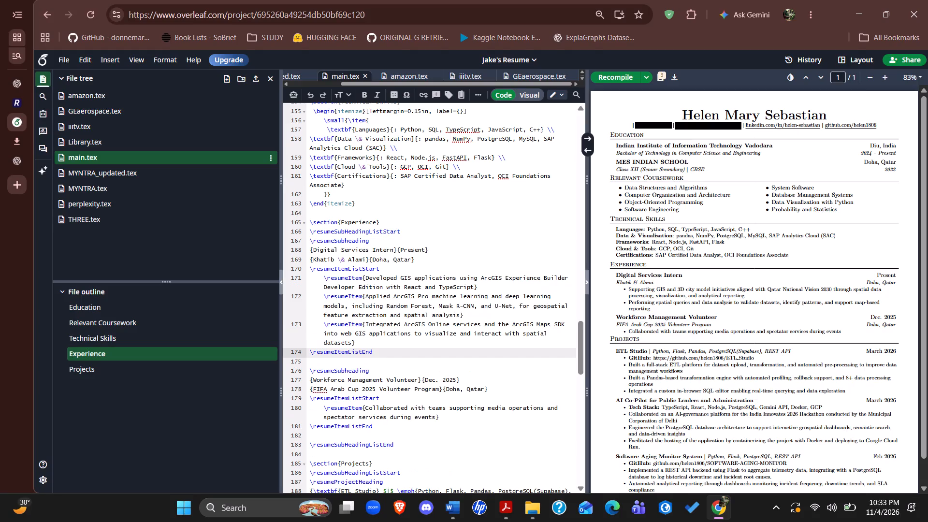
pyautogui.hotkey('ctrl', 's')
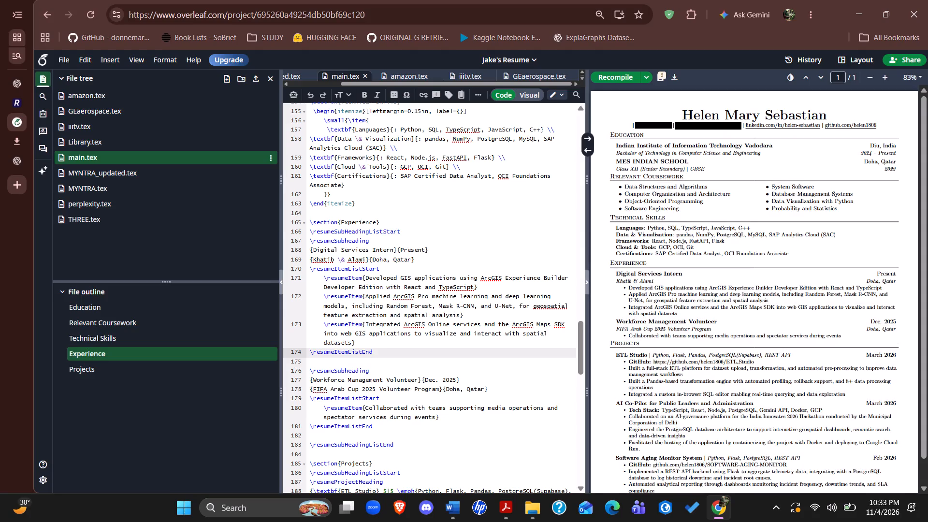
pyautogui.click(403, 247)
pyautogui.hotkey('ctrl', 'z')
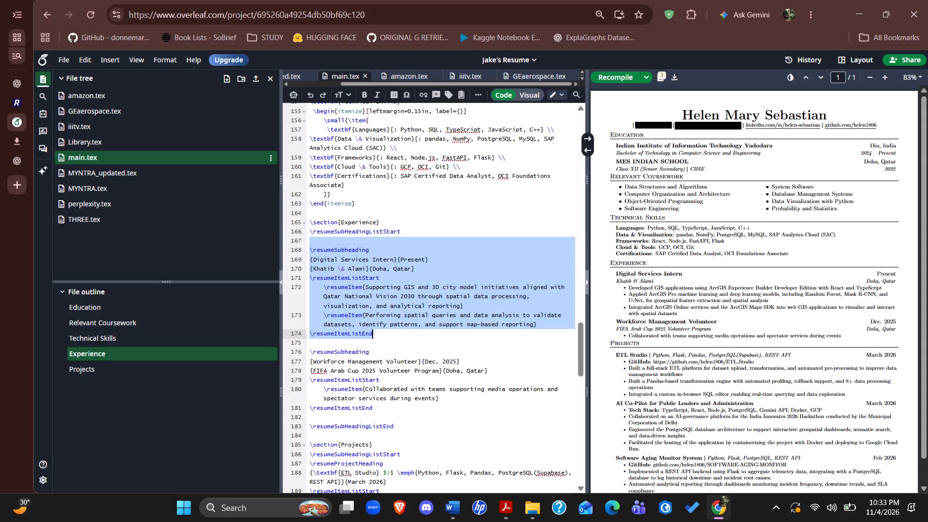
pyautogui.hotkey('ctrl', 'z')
# Replace the Digital Services Intern entry, including the blank line above its \resumeSubheading, with the copied LaTeX block.
pyautogui.click(427, 261)
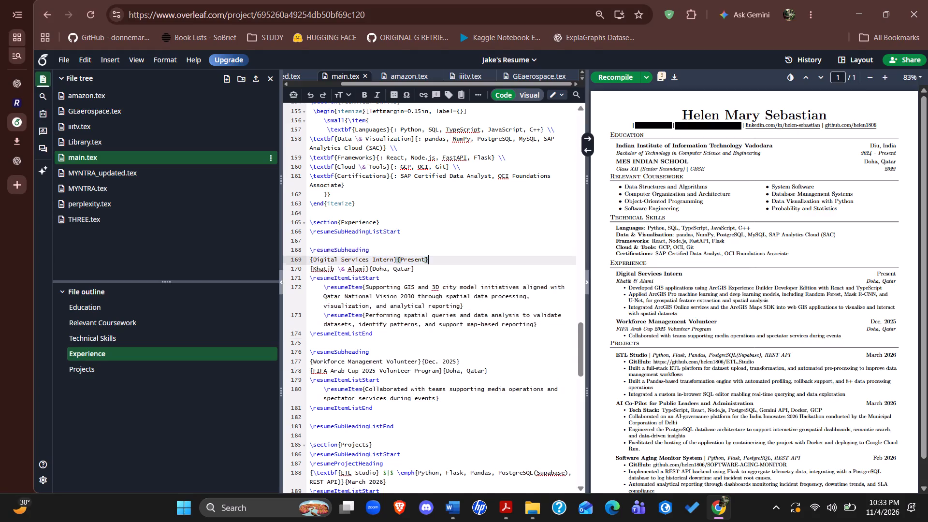
pyautogui.moveTo(381, 336); pyautogui.dragTo(313, 268)
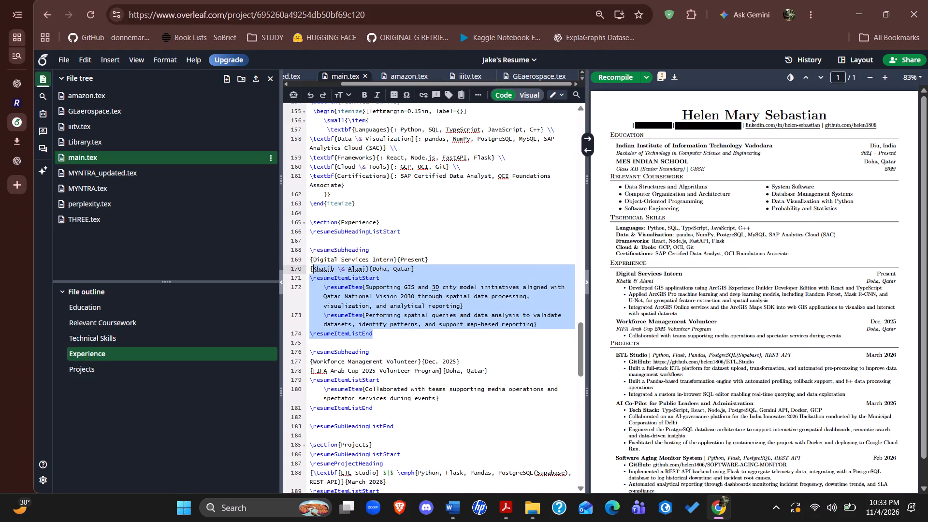
pyautogui.moveTo(313, 268); pyautogui.dragTo(308, 236)
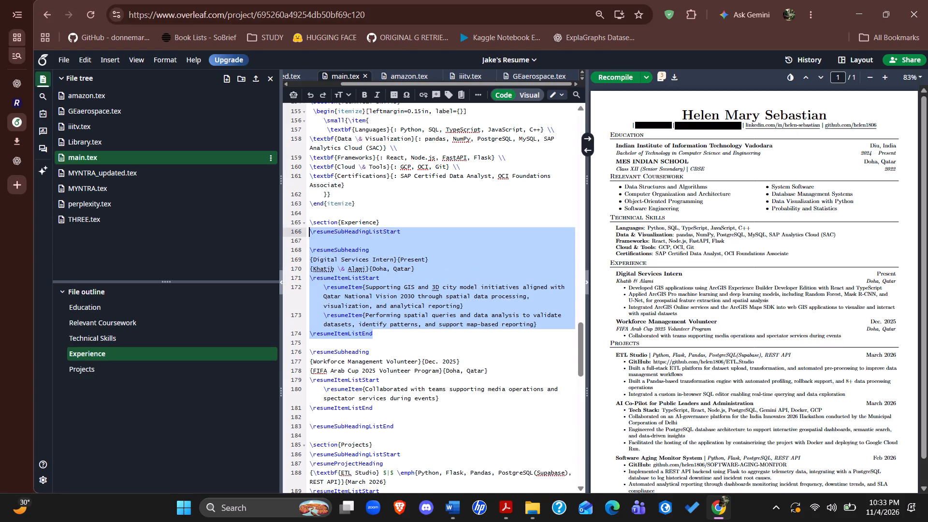
pyautogui.moveTo(308, 236); pyautogui.dragTo(308, 239)
pyautogui.hotkey('ctrl', 'v')
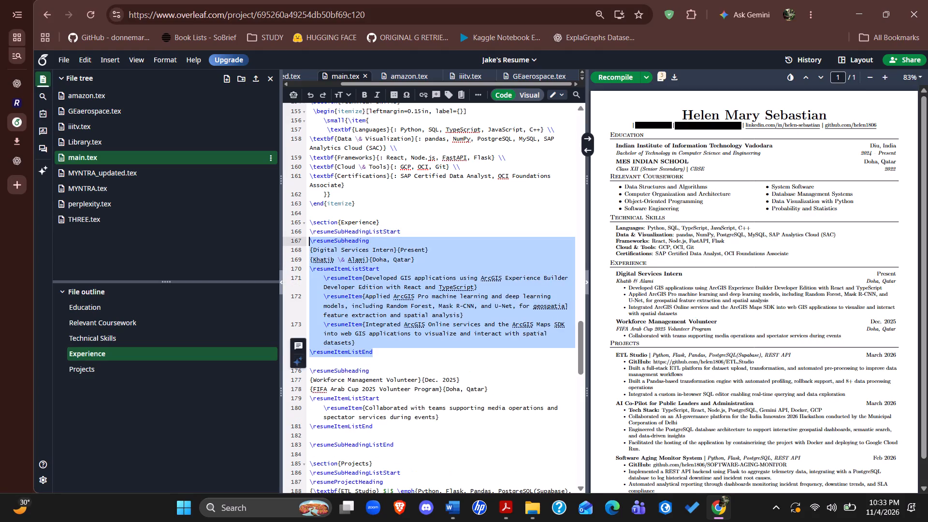
# Change the Digital Services Intern date from Present to "May 2026 - July 2026".
pyautogui.click(434, 261)
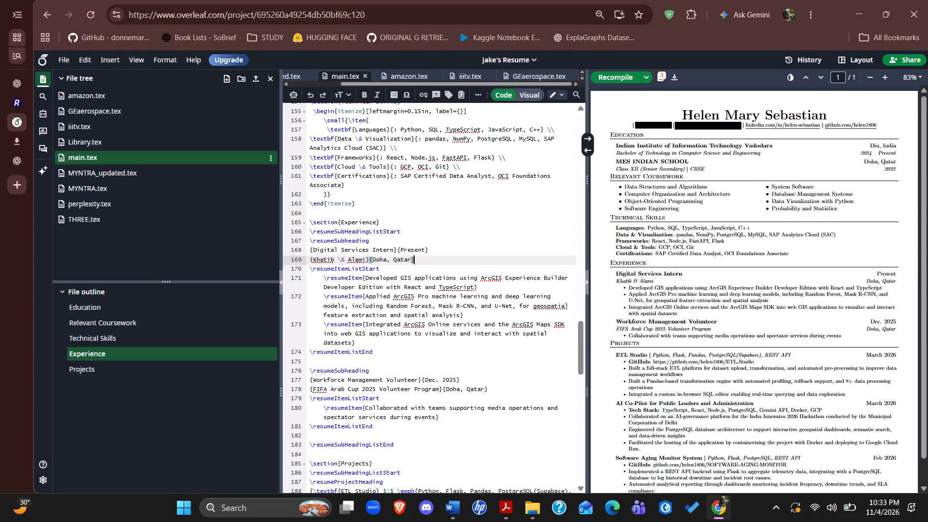
pyautogui.click(421, 249)
pyautogui.click(423, 249)
pyautogui.press('Right')
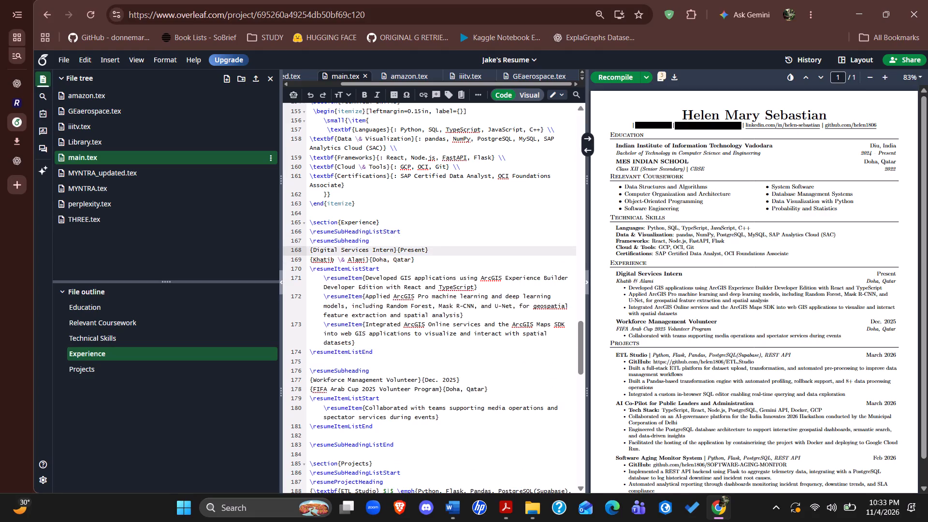
pyautogui.press('BackSpace')
pyautogui.press('BackSpace')
pyautogui.press('BackSpace')
pyautogui.press('BackSpace')
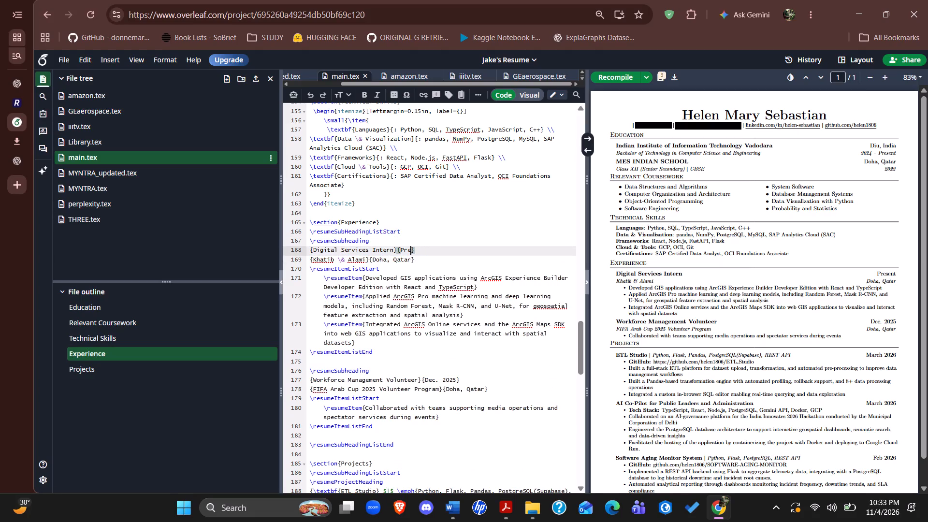
pyautogui.press('BackSpace')
pyautogui.press('BackSpace')
pyautogui.press('BackSpace')
pyautogui.press('m')
pyautogui.write('ay')
pyautogui.press('space')
pyautogui.write('2026')
pyautogui.press('space')
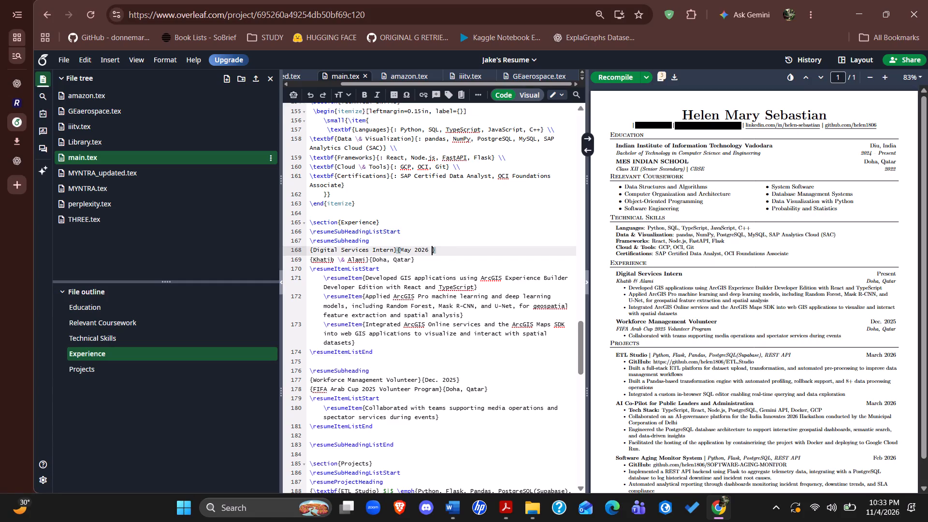
pyautogui.write('-')
pyautogui.press('space')
pyautogui.press('j')
pyautogui.write('2026')
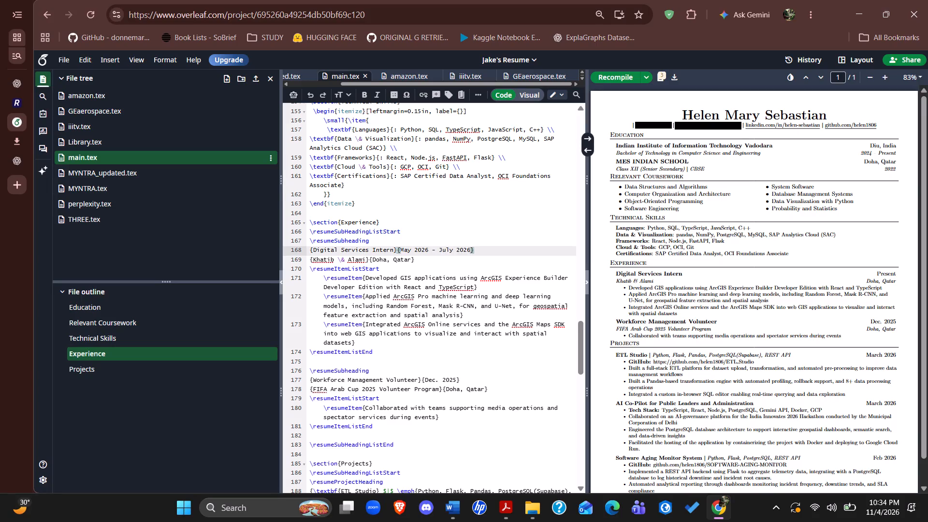
# Check the Experience section code in main.tex, then save and recompile the resume.
pyautogui.scroll(-1, 449, 316)
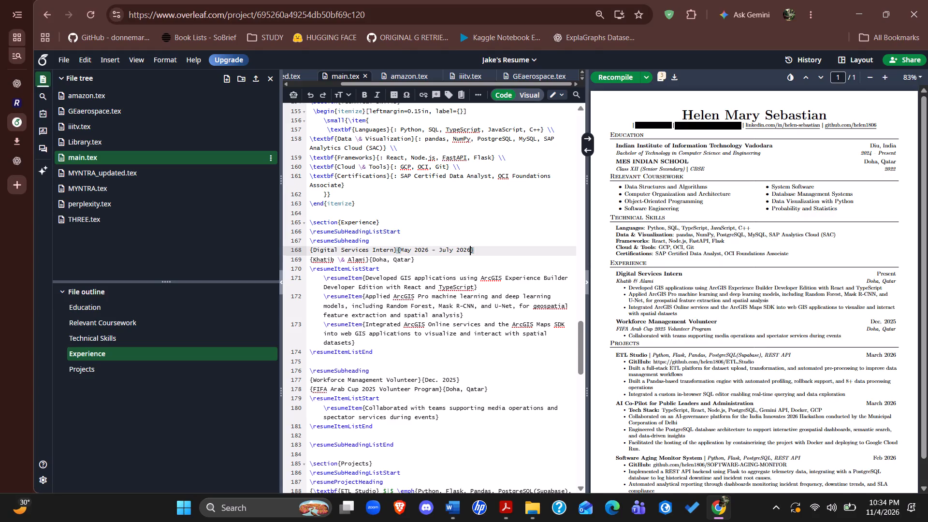
pyautogui.scroll(-1, 449, 316)
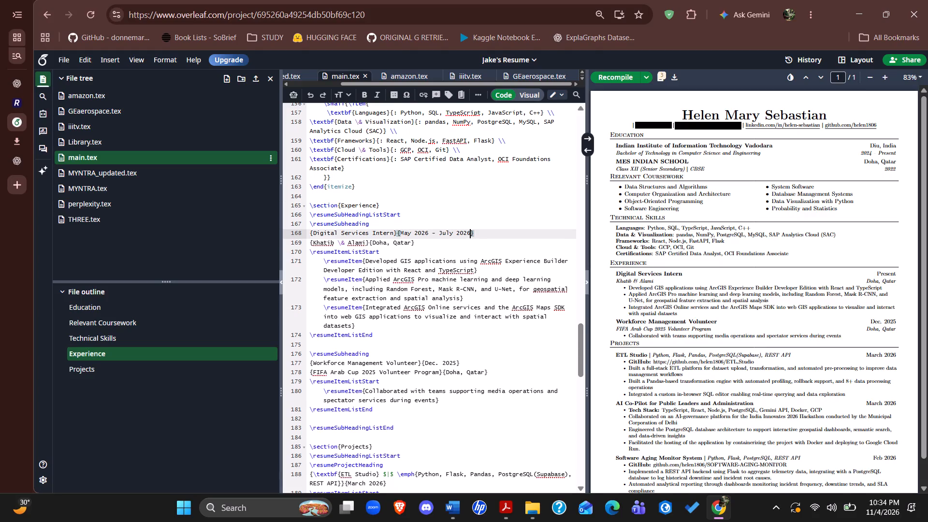
pyautogui.scroll(-1, 449, 316)
pyautogui.click(422, 298)
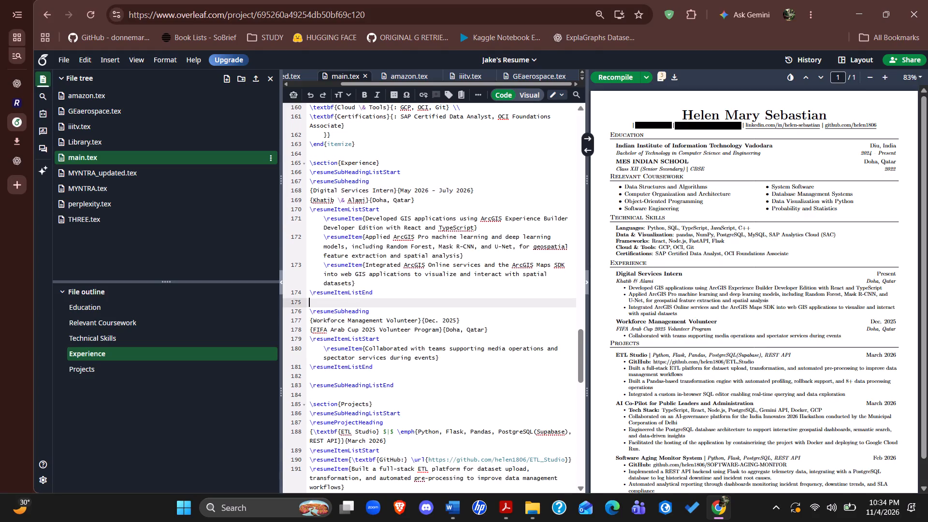
pyautogui.scroll(-1, 422, 298)
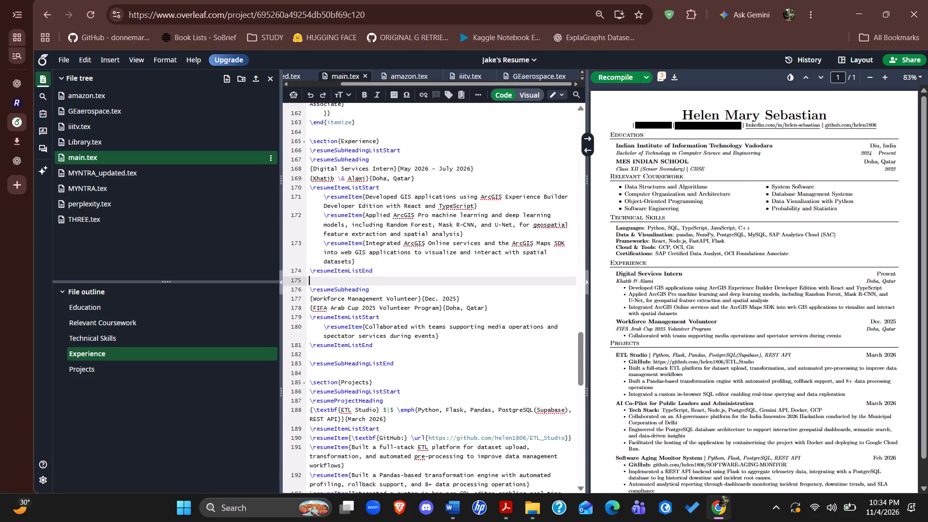
pyautogui.hotkey('ctrl', 's')
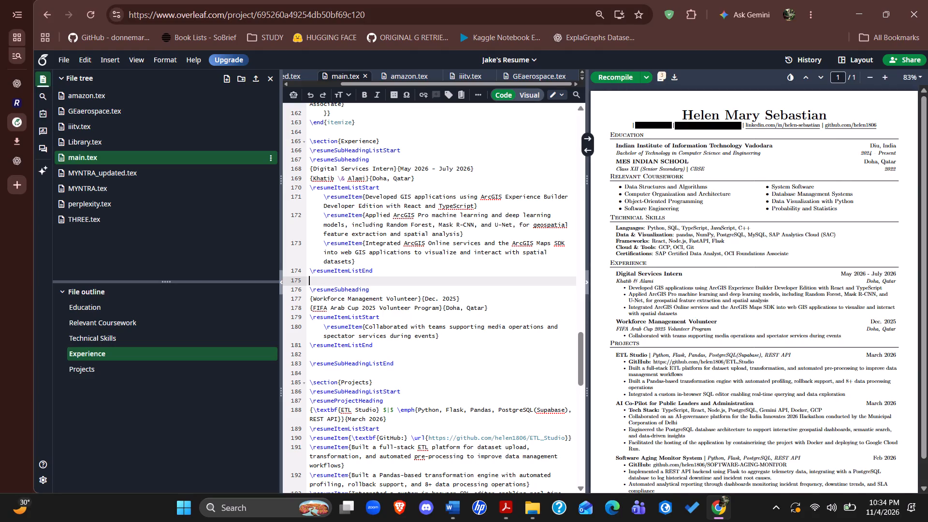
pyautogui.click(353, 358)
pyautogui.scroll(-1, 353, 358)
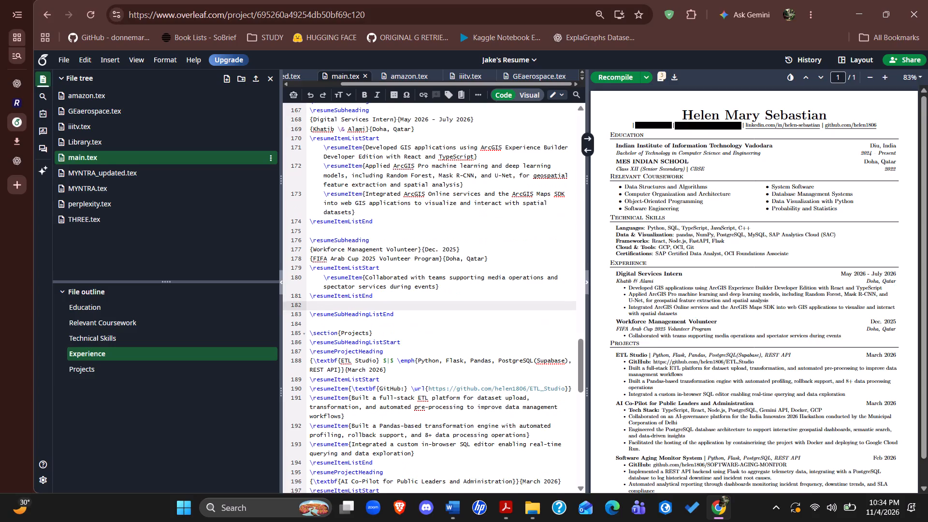
# Copy the whole Technical Skills section code from main.tex, from its \section line through \end{itemize}.
pyautogui.scroll(-2, 630, 354)
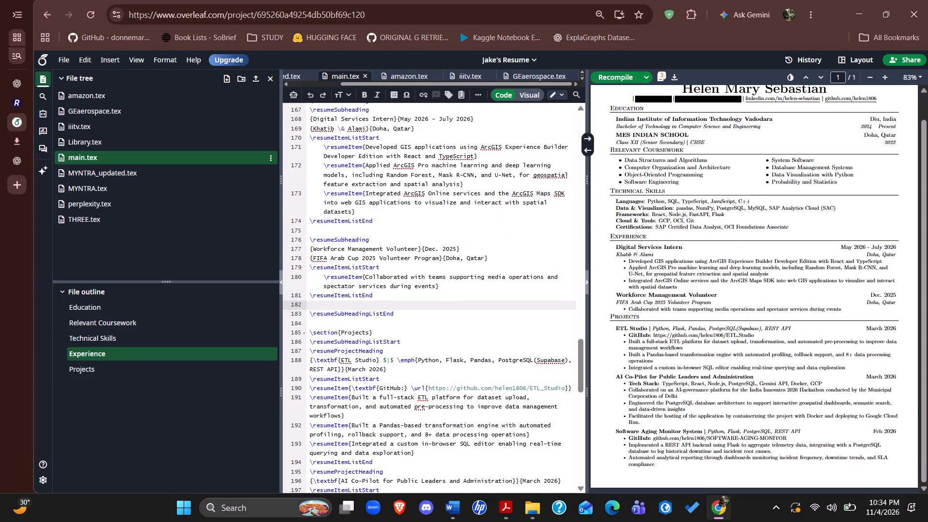
pyautogui.scroll(1, 344, 234)
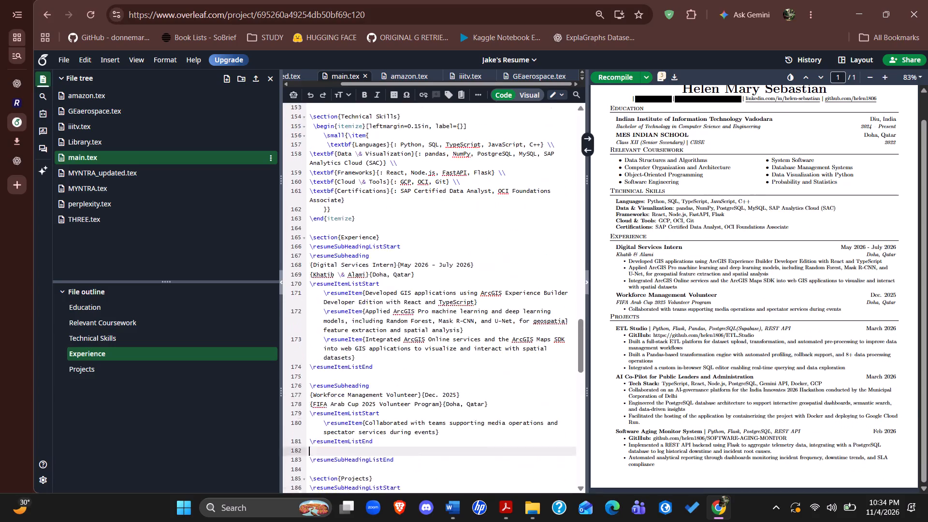
pyautogui.scroll(2, 344, 234)
pyautogui.moveTo(323, 172); pyautogui.dragTo(341, 220)
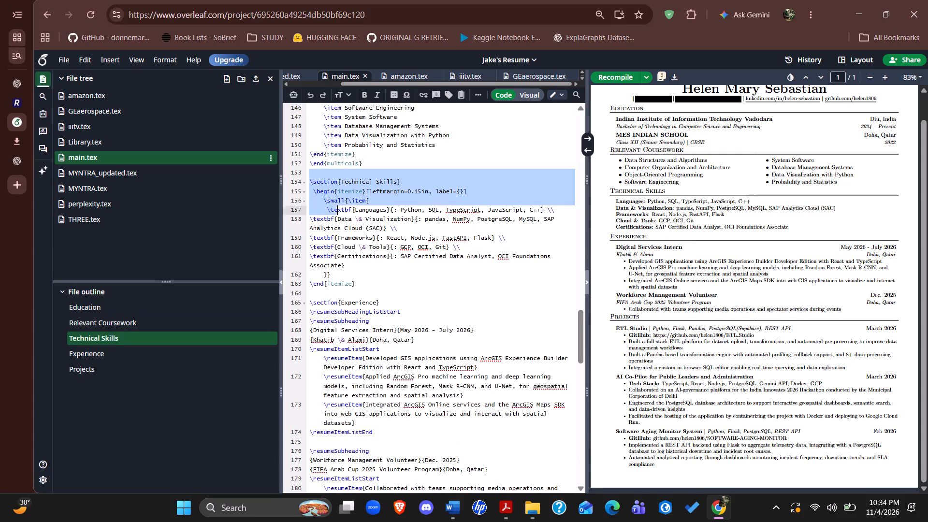
pyautogui.moveTo(341, 220); pyautogui.dragTo(363, 288)
pyautogui.hotkey('ctrl', 'c')
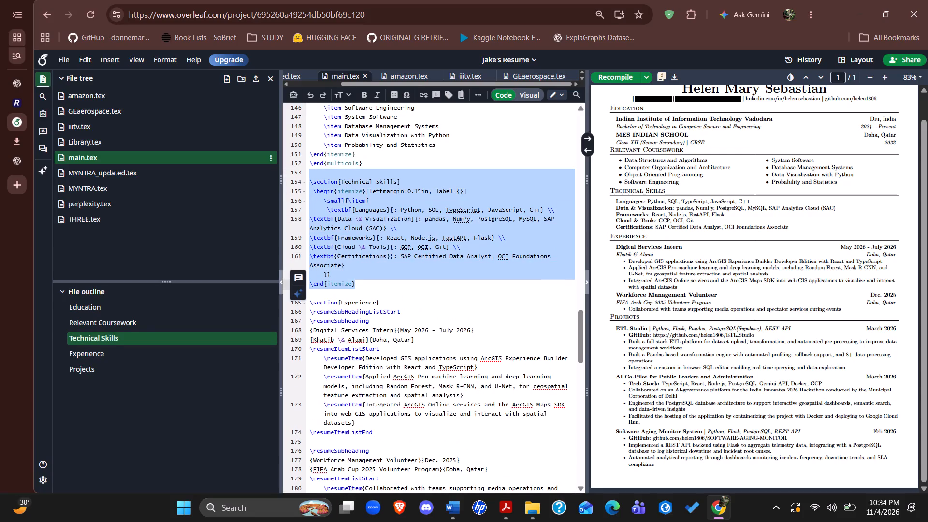
pyautogui.click(44, 92)
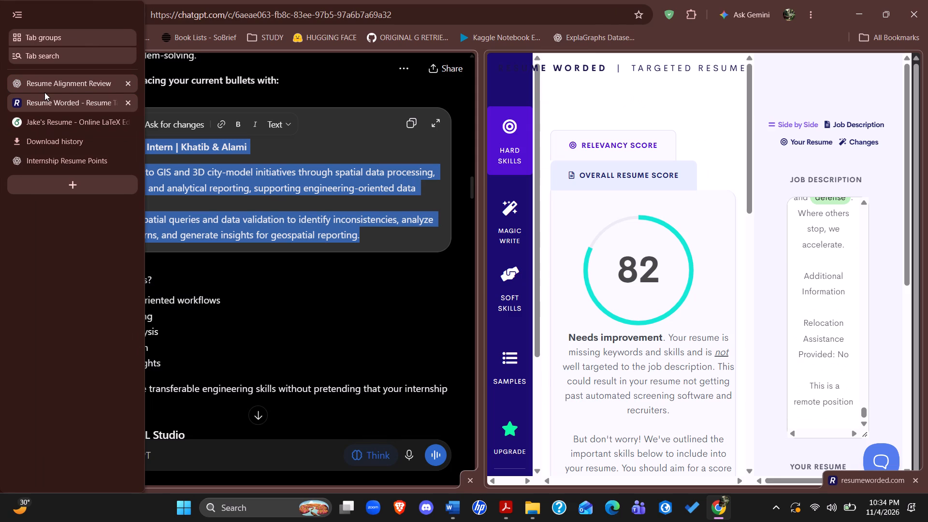
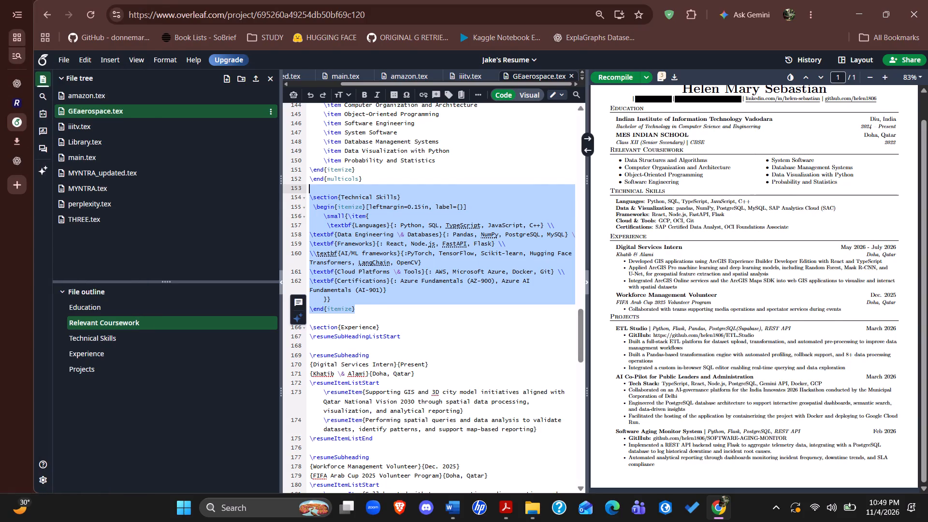
pyautogui.scroll(2, 344, 285)
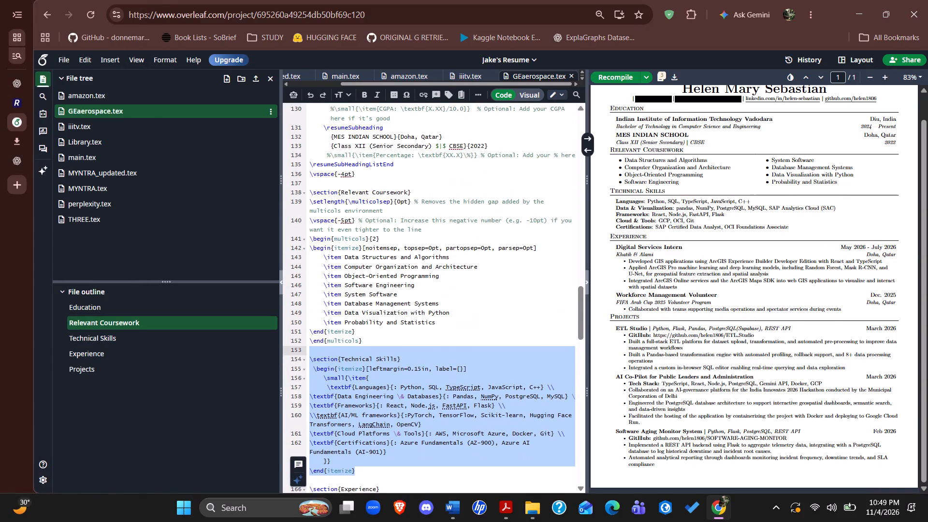
pyautogui.moveTo(481, 267); pyautogui.dragTo(344, 270)
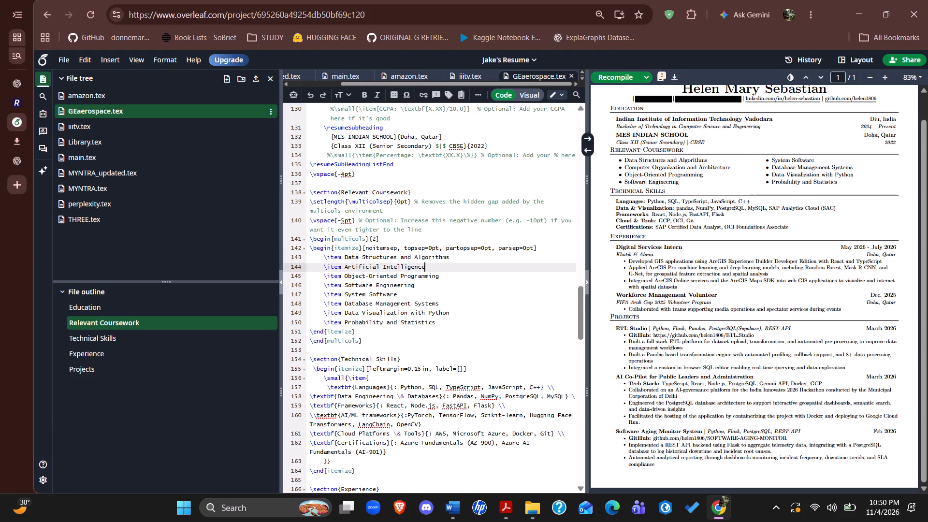
# Replace the "Object-Oriented Programming" coursework item with "Operating Systems".
pyautogui.moveTo(442, 275); pyautogui.dragTo(347, 278)
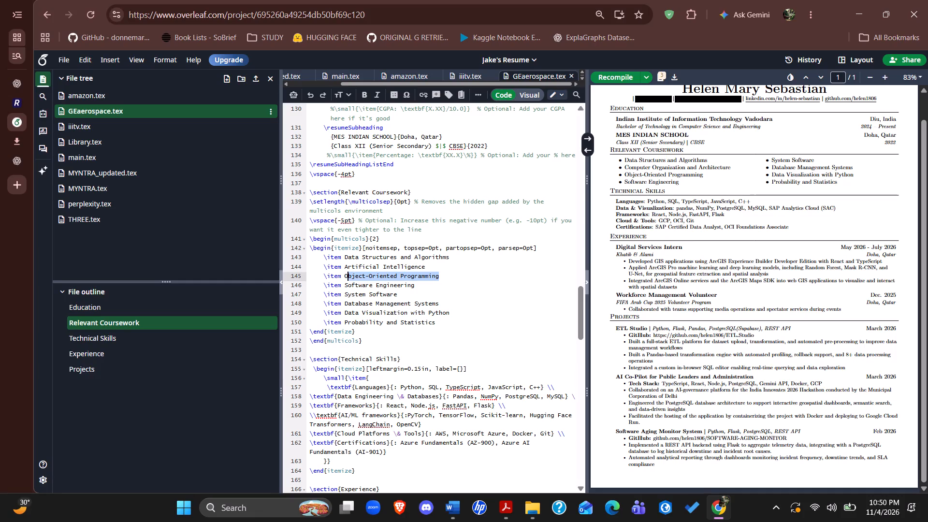
pyautogui.press('BackSpace')
pyautogui.press('o')
pyautogui.press('BackSpace')
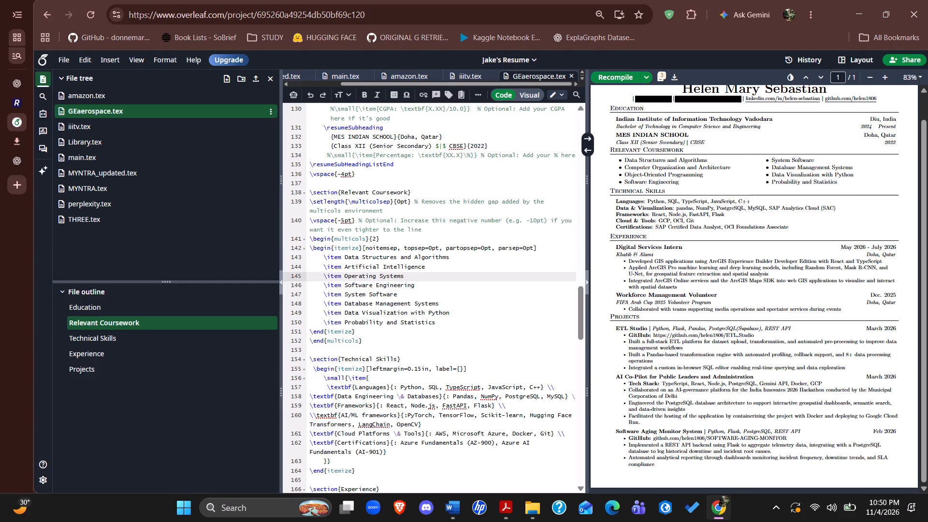
# Replace the "Data Visualization with Python" coursework item with "Numerical methods".
pyautogui.click(454, 310)
pyautogui.moveTo(454, 310); pyautogui.dragTo(340, 316)
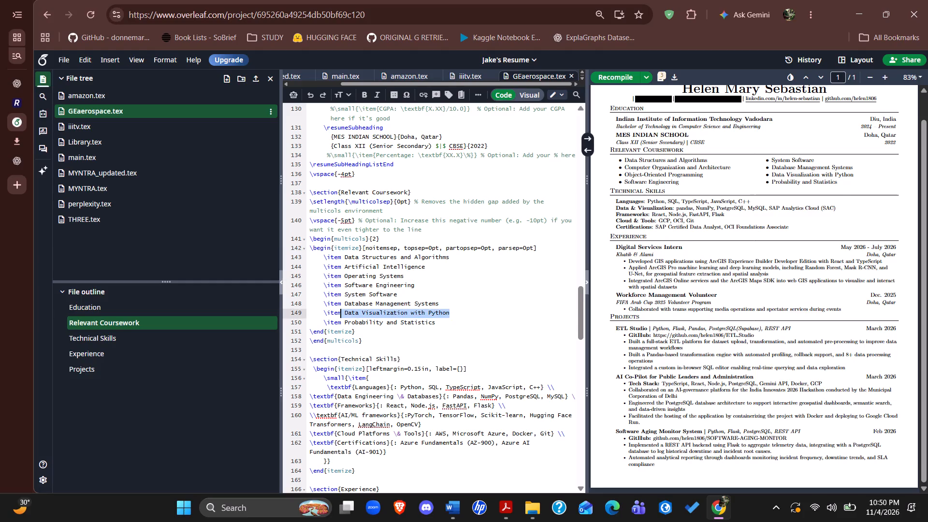
pyautogui.moveTo(340, 316); pyautogui.dragTo(343, 316)
pyautogui.press('BackSpace')
pyautogui.press('space')
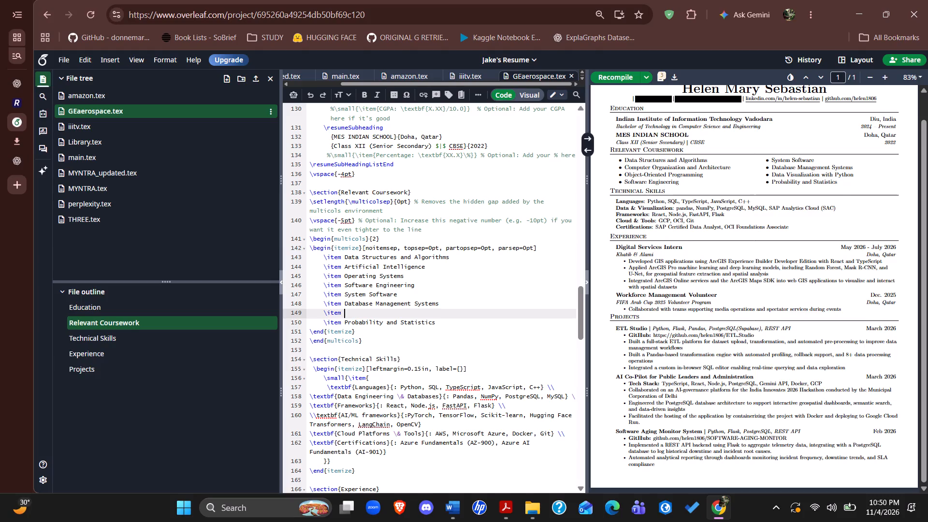
pyautogui.press('space')
pyautogui.press('BackSpace')
pyautogui.click(439, 319)
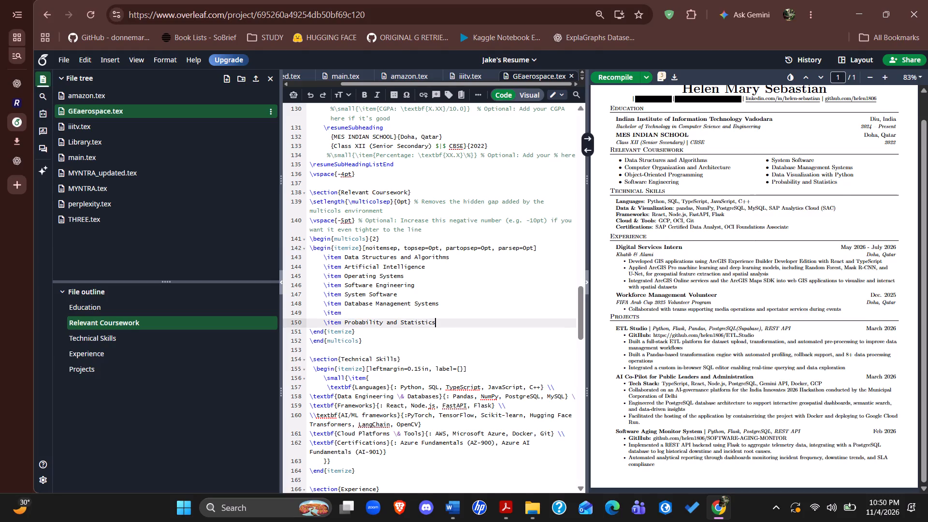
pyautogui.click(410, 310)
pyautogui.press('space')
pyautogui.press('BackSpace')
pyautogui.press('BackSpace')
pyautogui.press('BackSpace')
pyautogui.press('BackSpace')
pyautogui.press('BackSpace')
pyautogui.press('BackSpace')
pyautogui.press('BackSpace')
pyautogui.press('BackSpace')
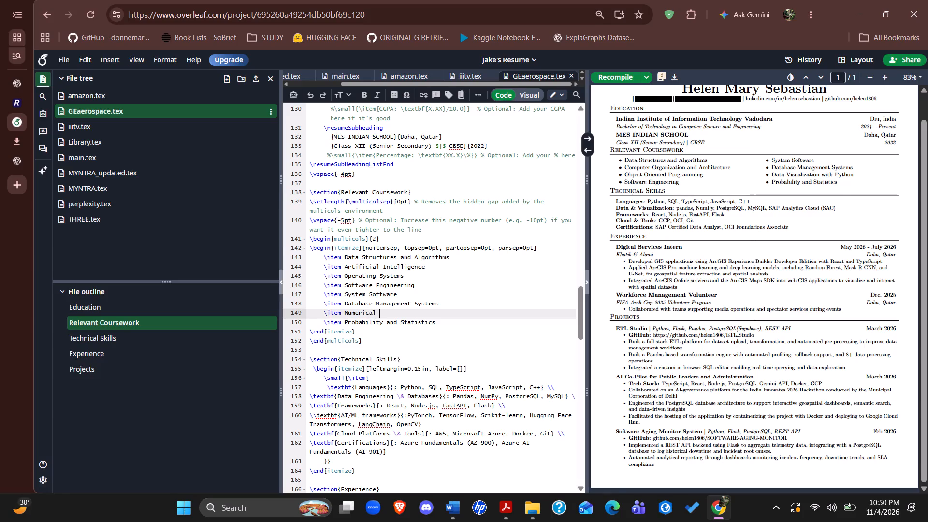
pyautogui.write('methods')
pyautogui.press('space')
# Extend the "Numerical methods" coursework item to read "Numerical methods with Python".
pyautogui.write('with')
pyautogui.press('space')
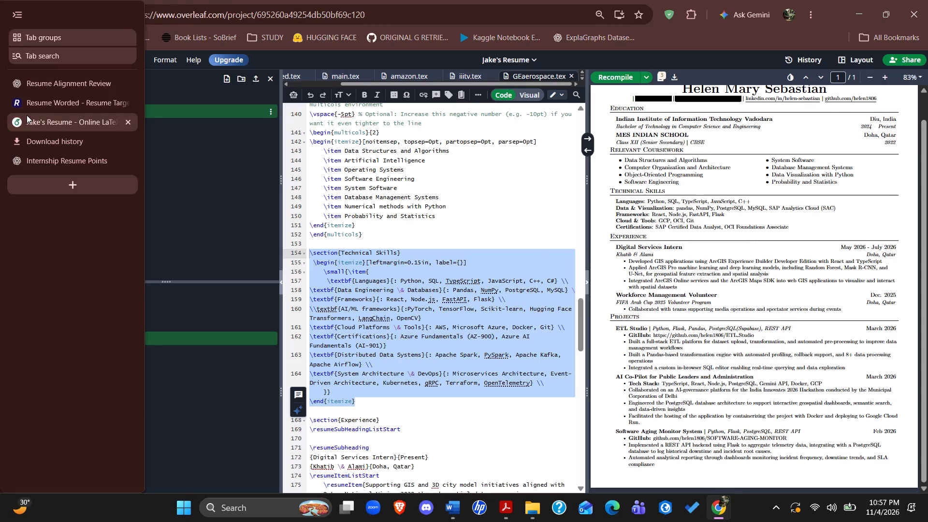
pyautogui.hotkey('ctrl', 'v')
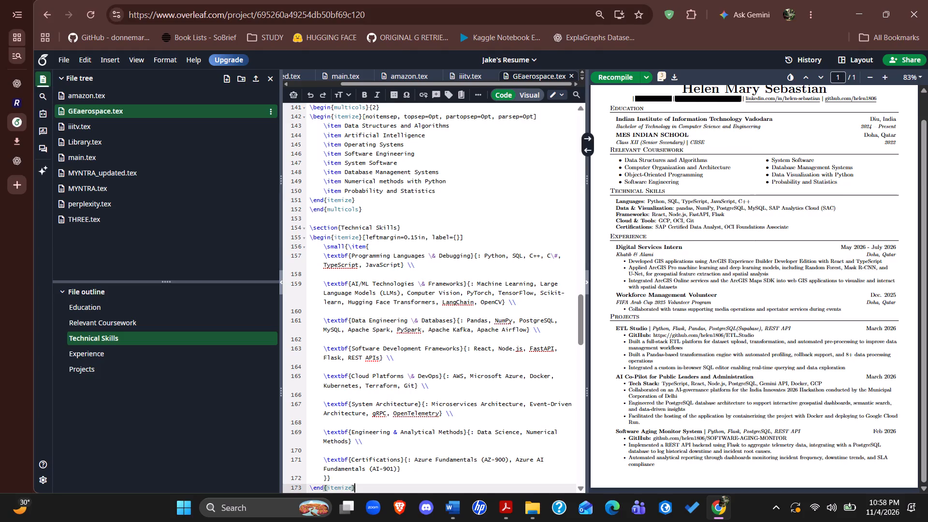
# Delete the Engineering & Analytical Methods entry and its leftover blank lines from Technical Skills, and recompile the resume.
pyautogui.scroll(-1, 357, 311)
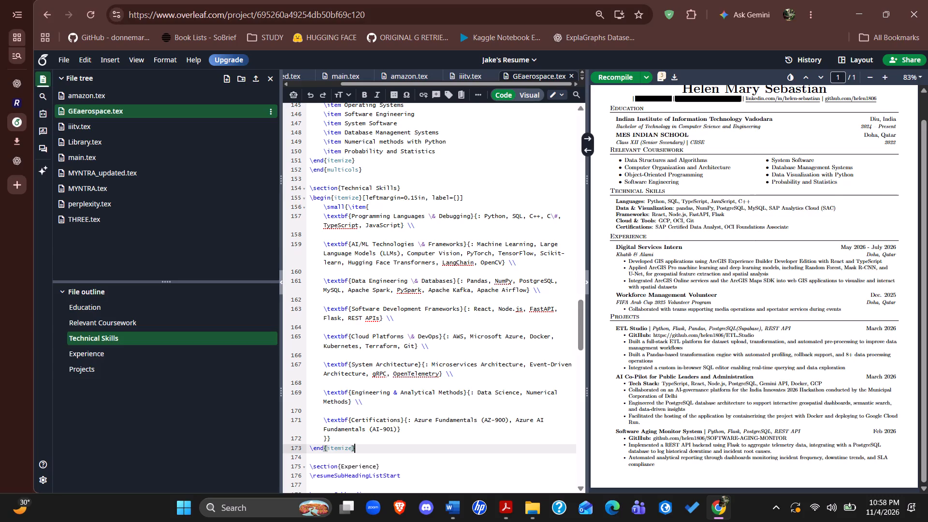
pyautogui.click(366, 304)
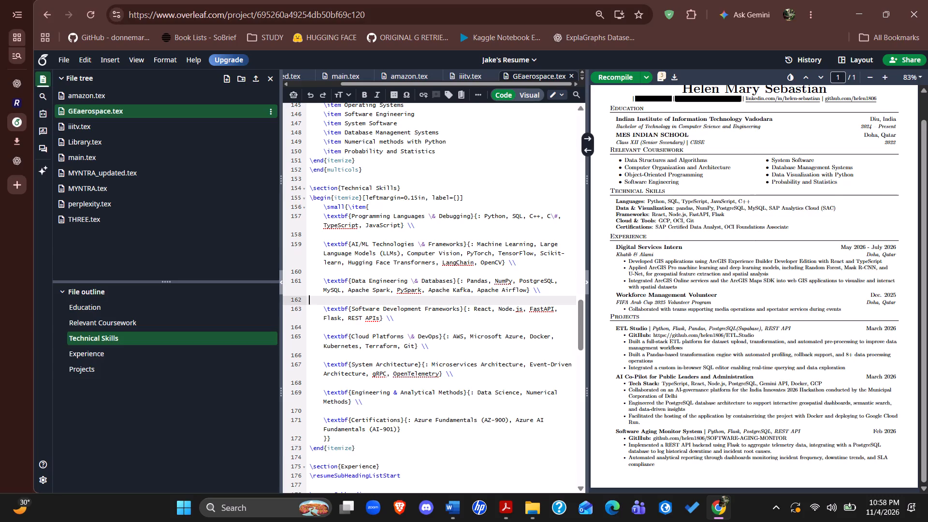
pyautogui.click(397, 324)
pyautogui.scroll(-1, 397, 324)
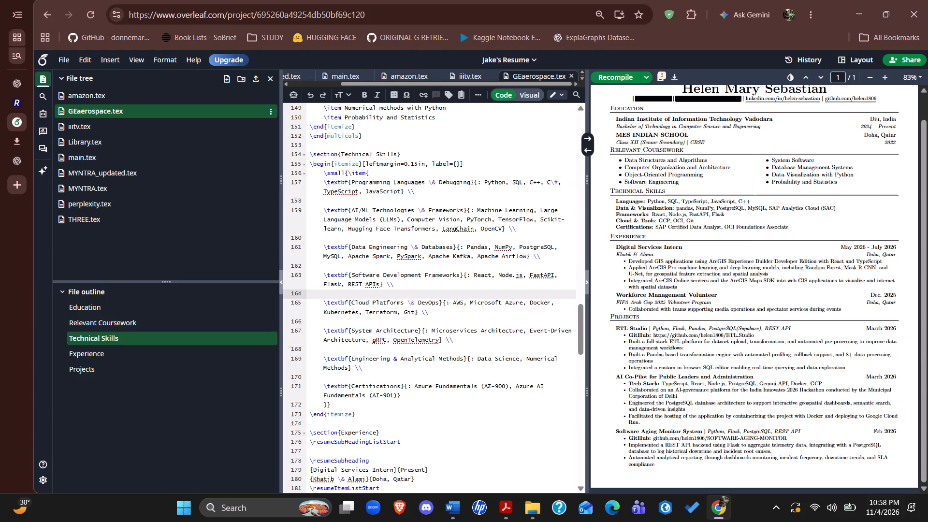
pyautogui.scroll(-1, 400, 351)
pyautogui.click(377, 354)
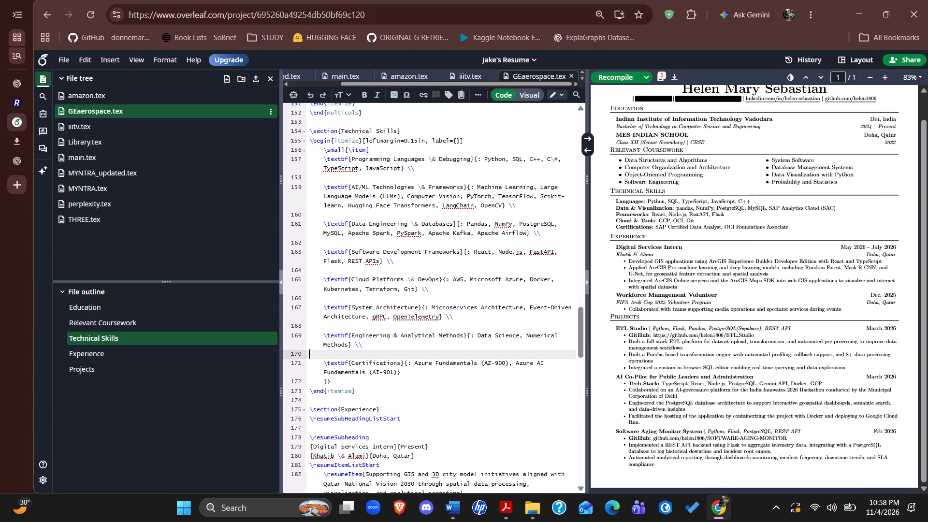
pyautogui.moveTo(339, 357); pyautogui.dragTo(317, 331)
pyautogui.press('BackSpace')
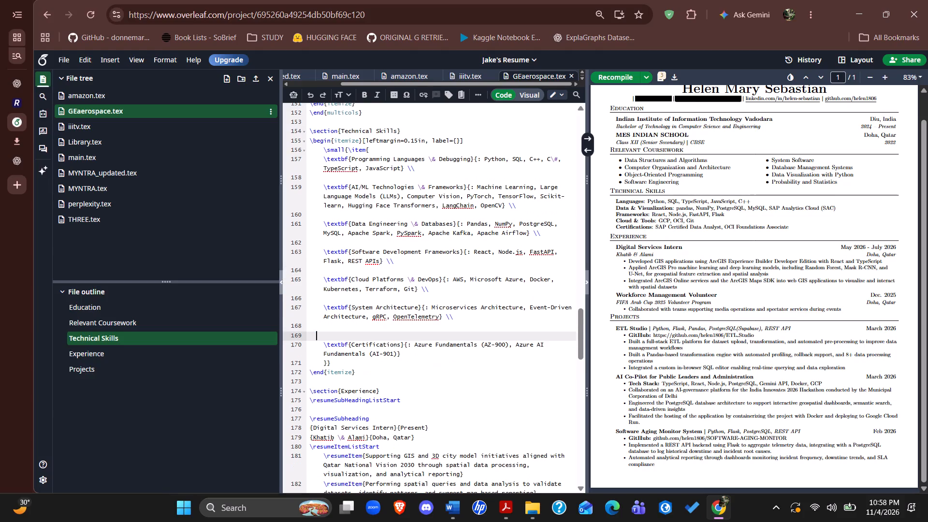
pyautogui.press('BackSpace')
pyautogui.press('BackSpace')
pyautogui.hotkey('ctrl', 's')
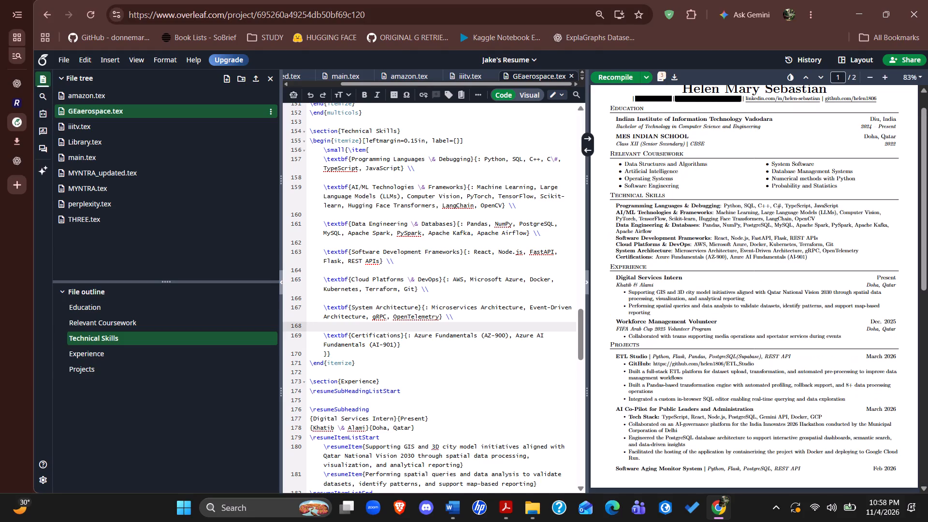
# Remove "\& Debugging" from the Programming Languages label in the Technical Skills section.
pyautogui.scroll(-2, 708, 355)
pyautogui.scroll(1, 708, 355)
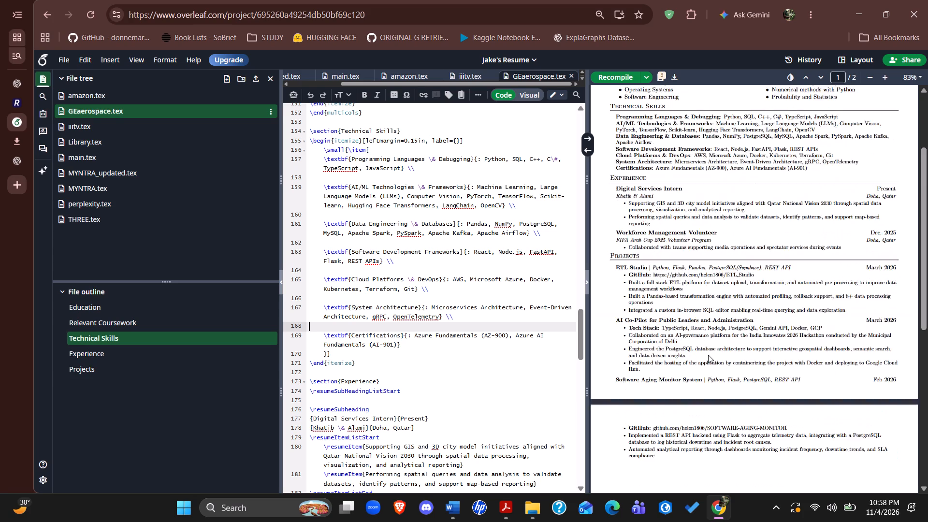
pyautogui.scroll(1, 708, 355)
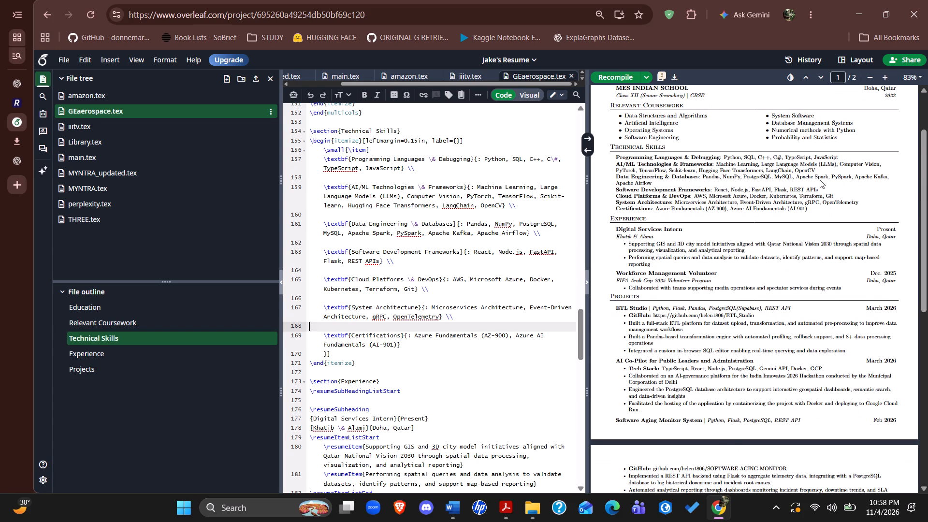
pyautogui.doubleClick(807, 177)
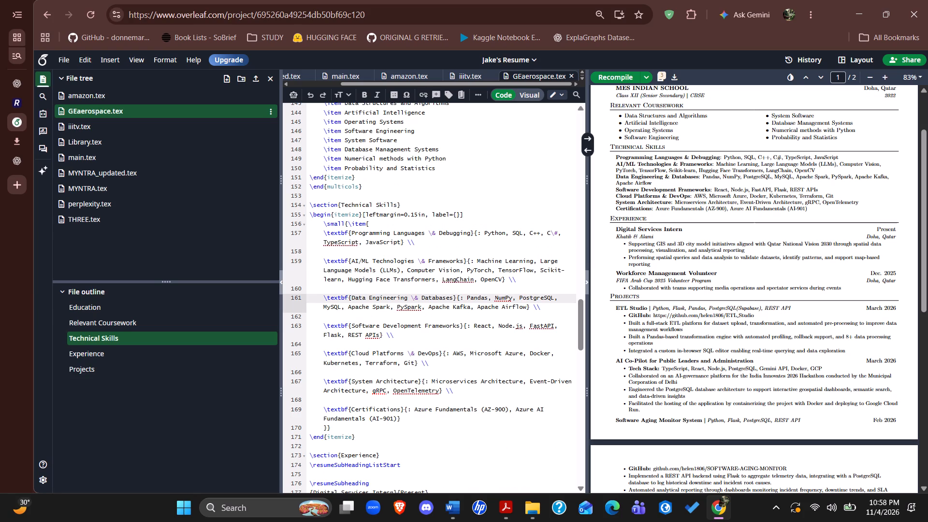
pyautogui.moveTo(470, 234); pyautogui.dragTo(427, 232)
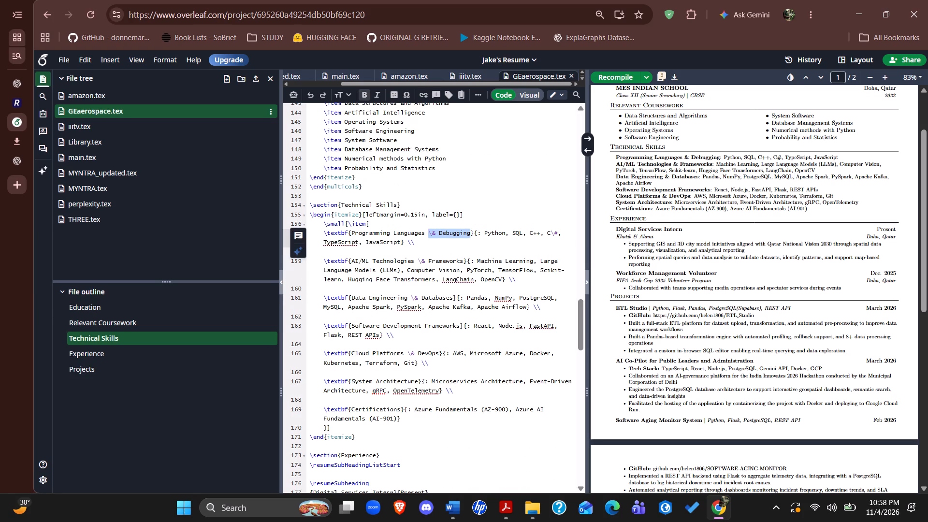
pyautogui.press('BackSpace')
pyautogui.press('BackSpace')
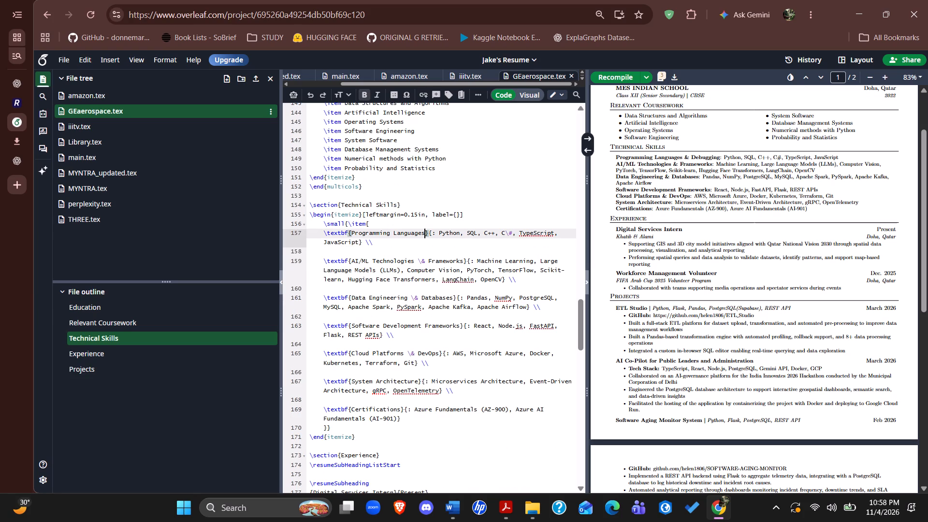
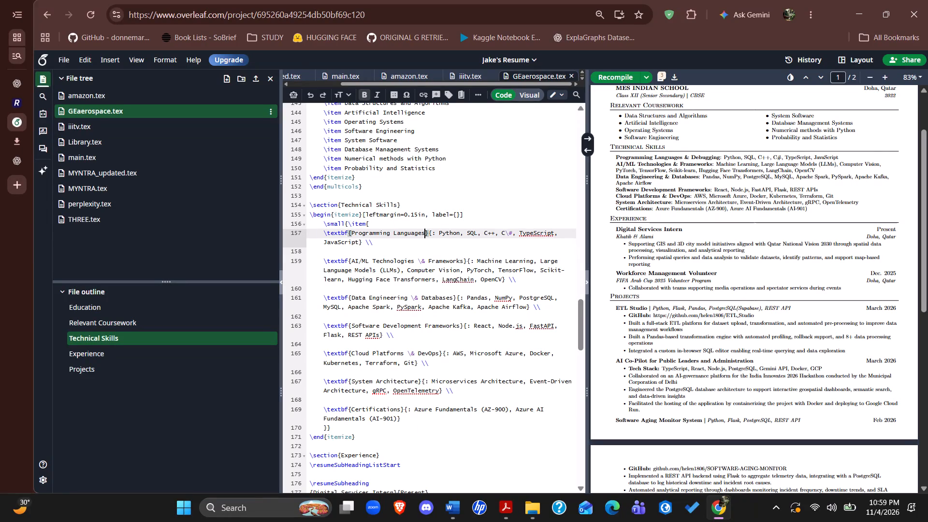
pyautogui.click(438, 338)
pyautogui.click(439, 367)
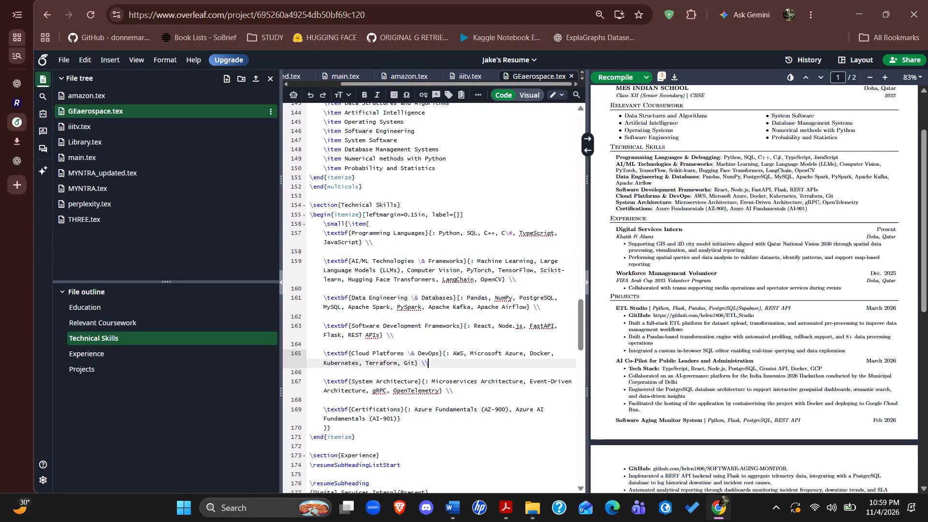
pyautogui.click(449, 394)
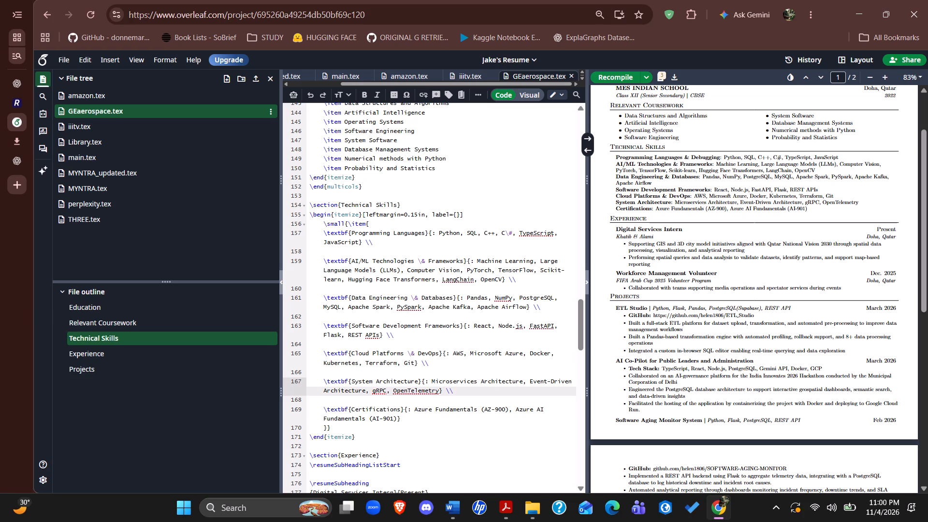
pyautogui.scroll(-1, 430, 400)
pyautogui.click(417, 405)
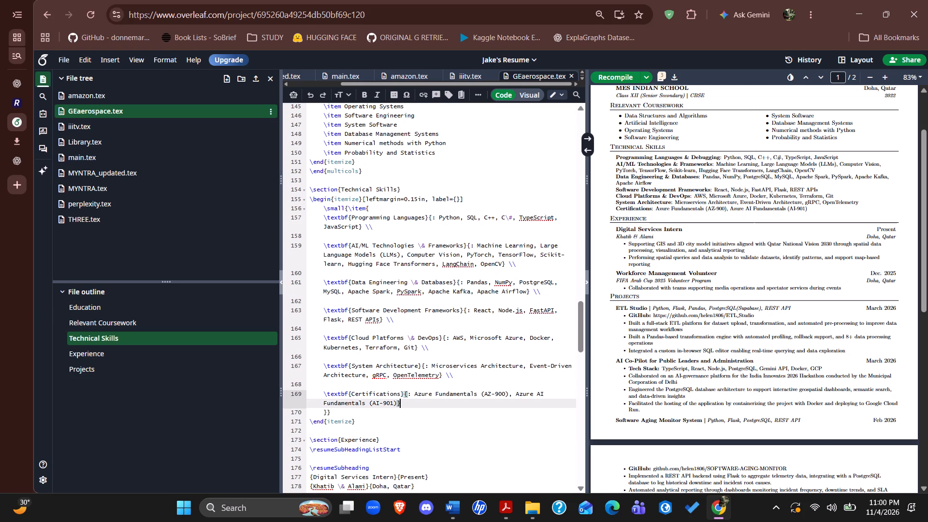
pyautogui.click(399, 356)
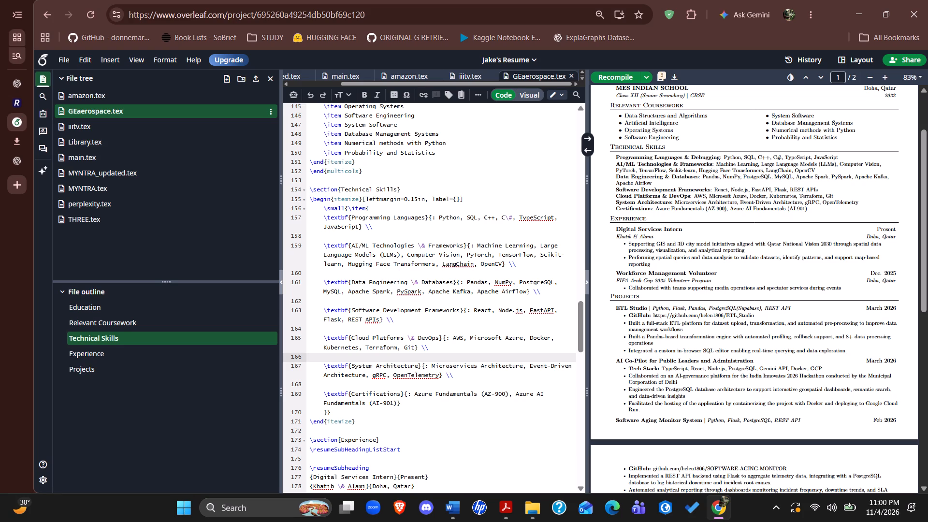
# Remove Apache Spark and PySpark from the Data Engineering & Databases entry in Technical Skills, and recompile the resume.
pyautogui.scroll(-2, 365, 324)
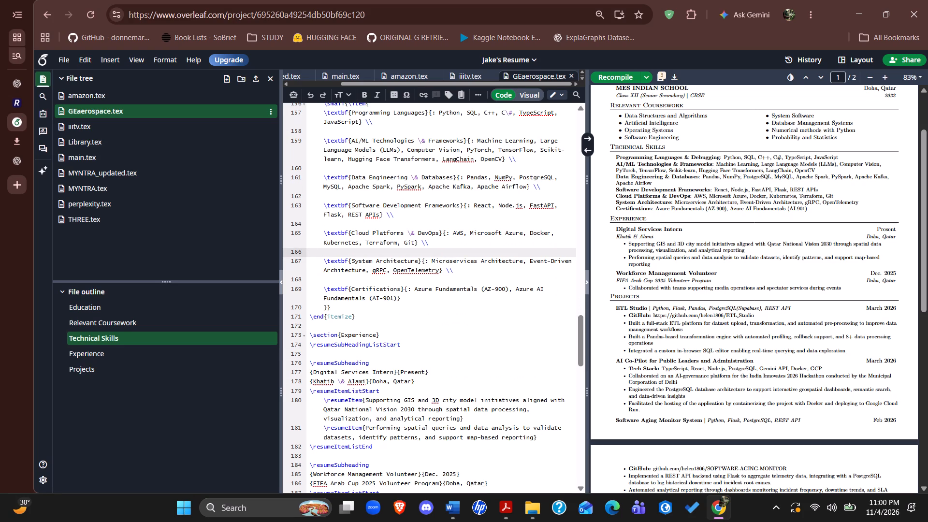
pyautogui.doubleClick(412, 185)
pyautogui.press('BackSpace')
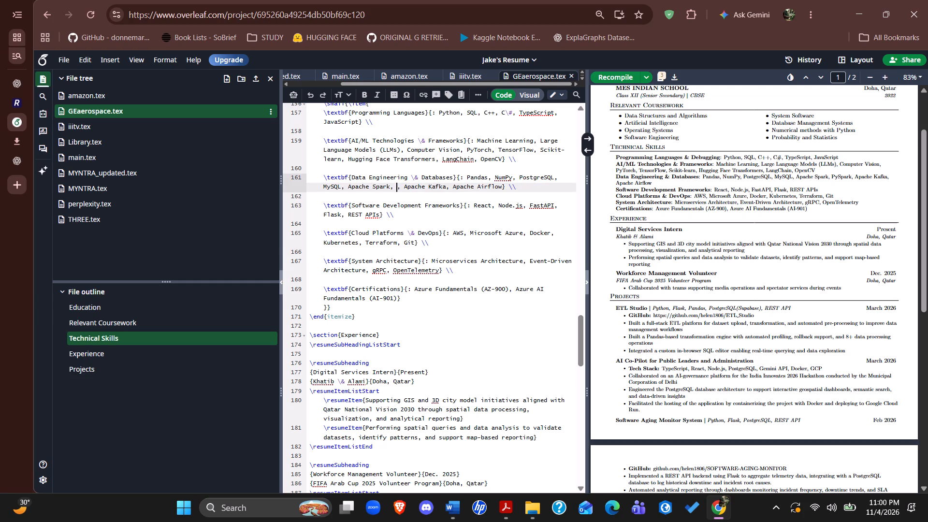
pyautogui.press('BackSpace')
pyautogui.press('BackSpace')
pyautogui.press('BackSpace')
pyautogui.press('BackSpace')
pyautogui.press('BackSpace')
pyautogui.press('BackSpace')
pyautogui.press('BackSpace')
pyautogui.press('BackSpace')
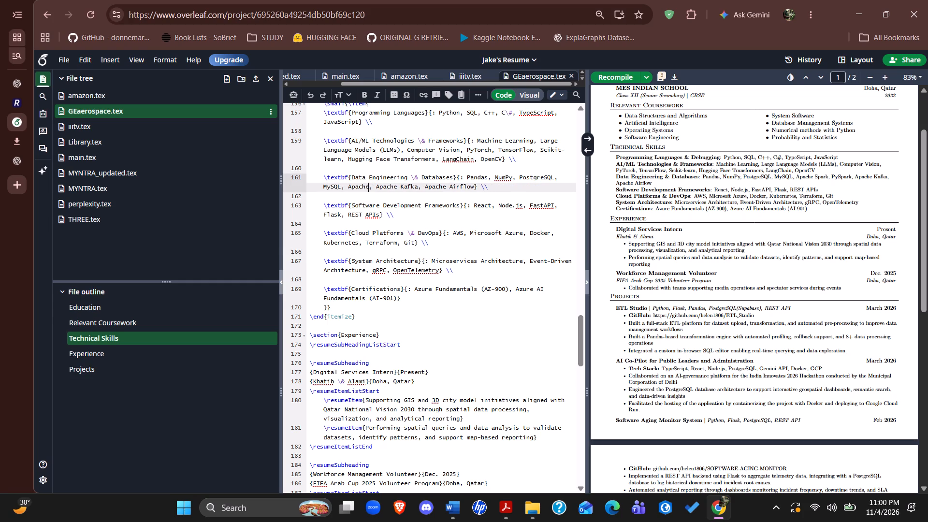
pyautogui.press('BackSpace')
pyautogui.press('BackSpace')
pyautogui.press('BackSpace')
pyautogui.press('BackSpace')
pyautogui.press('BackSpace')
pyautogui.press('BackSpace')
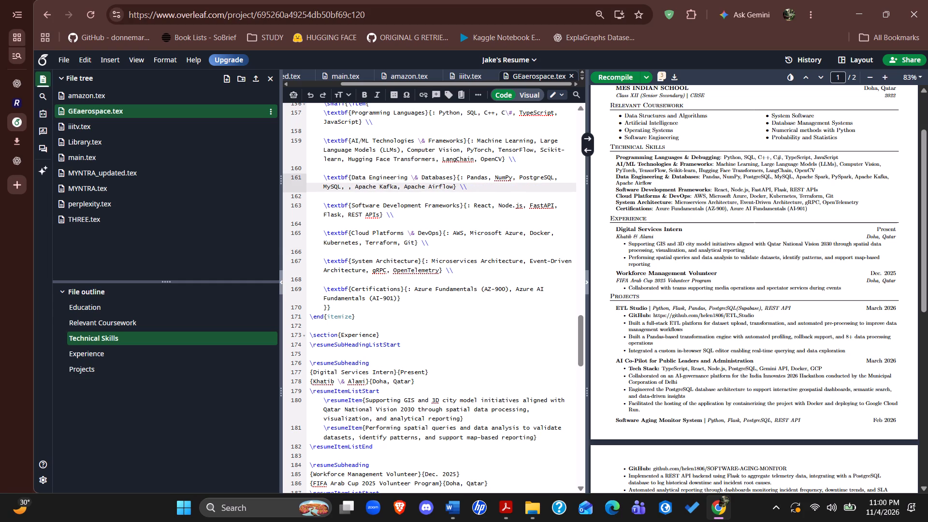
pyautogui.press('BackSpace')
pyautogui.press('BackSpace')
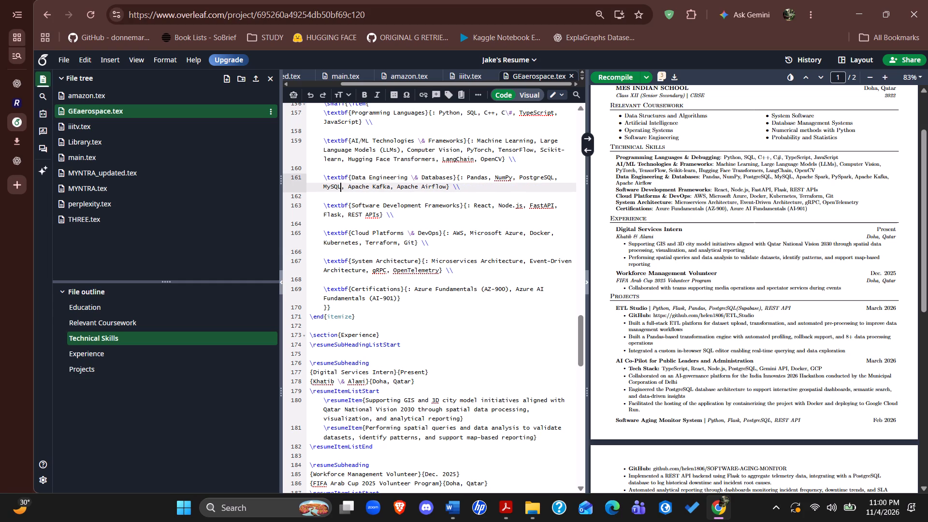
pyautogui.hotkey('ctrl', 's')
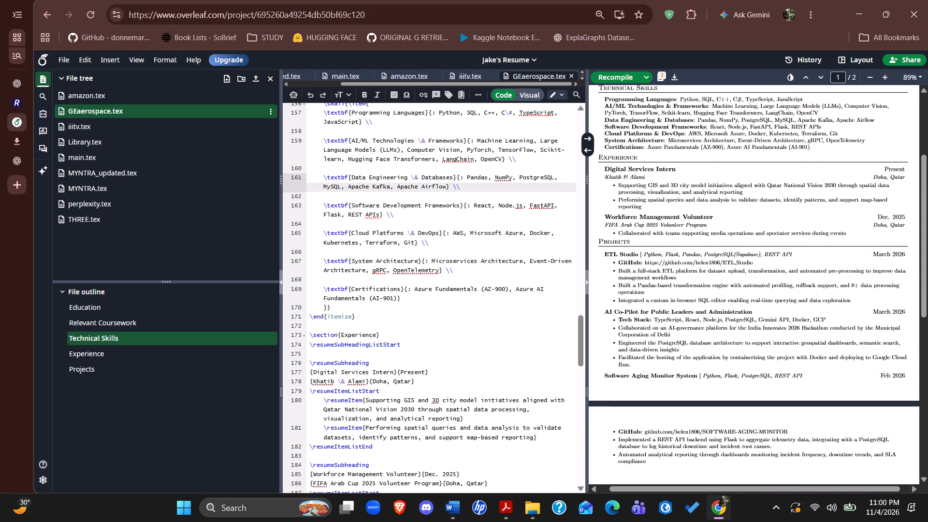
# Delete the Workforce Management Volunteer entry and its leftover blank lines from the Experience section, and recompile the resume.
pyautogui.scroll(-3, 415, 306)
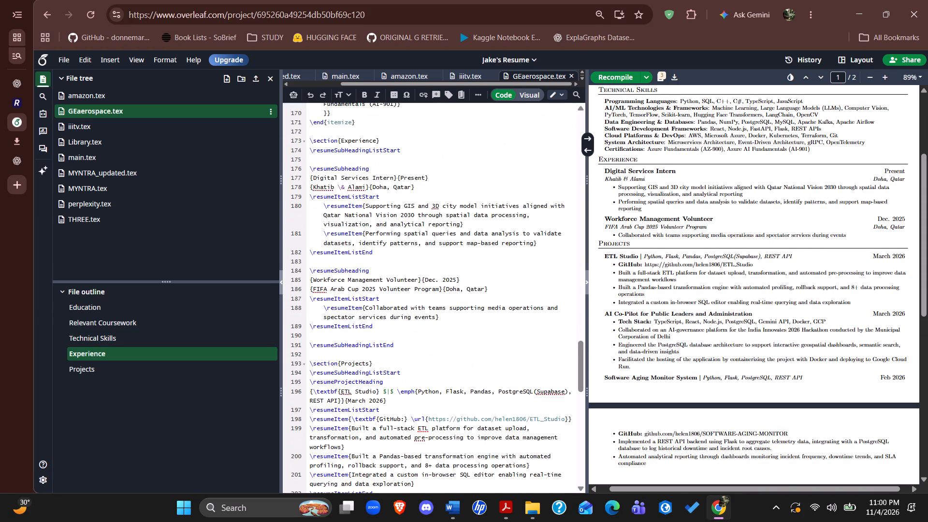
pyautogui.click(377, 330)
pyautogui.click(347, 337)
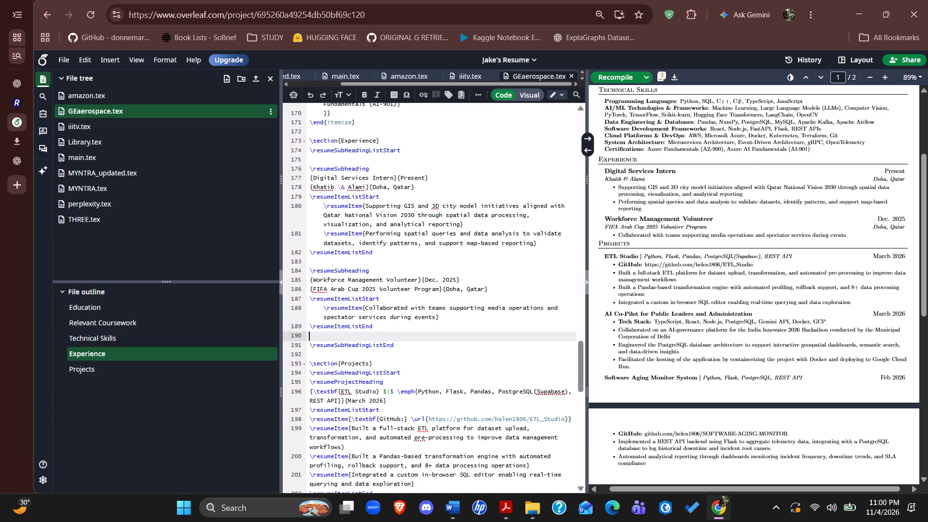
pyautogui.moveTo(347, 337); pyautogui.dragTo(304, 271)
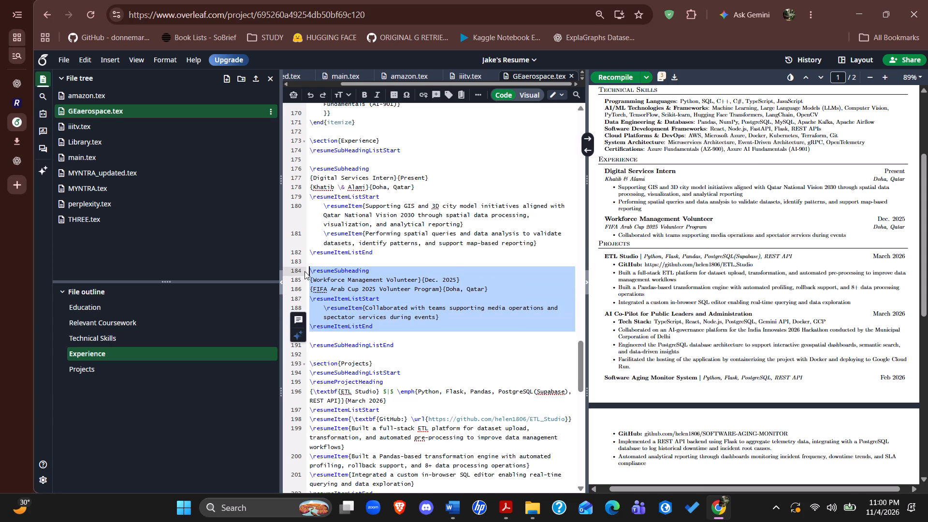
pyautogui.press('BackSpace')
pyautogui.press('BackSpace')
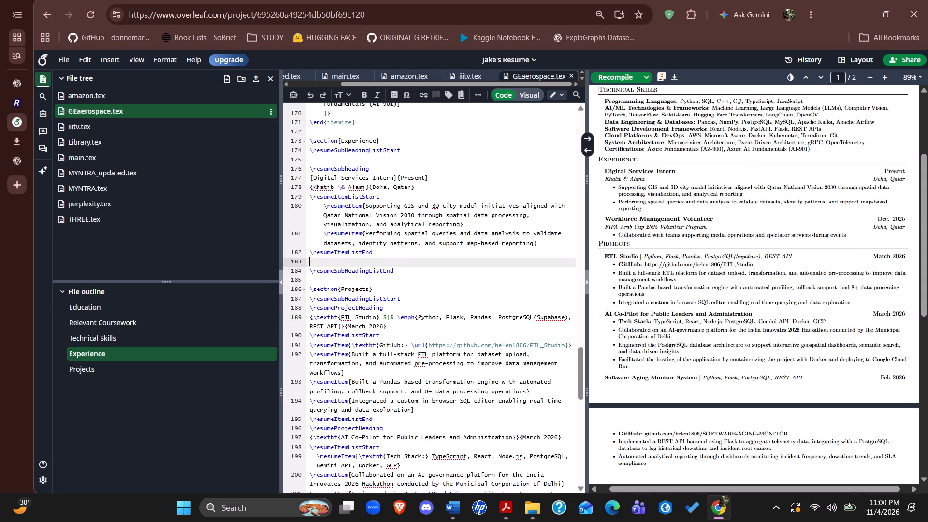
pyautogui.press('BackSpace')
pyautogui.hotkey('ctrl', 's')
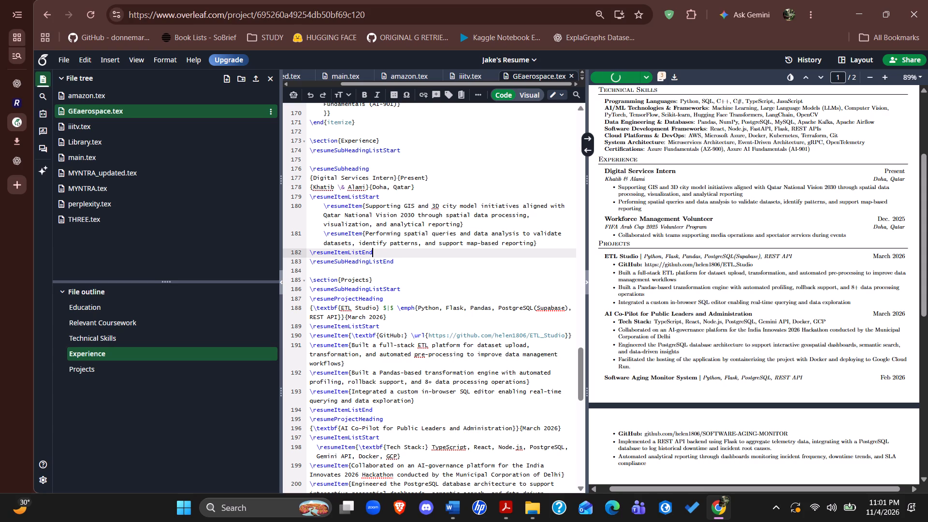
# Examine the recompiled resume preview at higher zoom, checking the education, coursework, Technical Skills, Experience and Projects sections.
pyautogui.scroll(1, 686, 244)
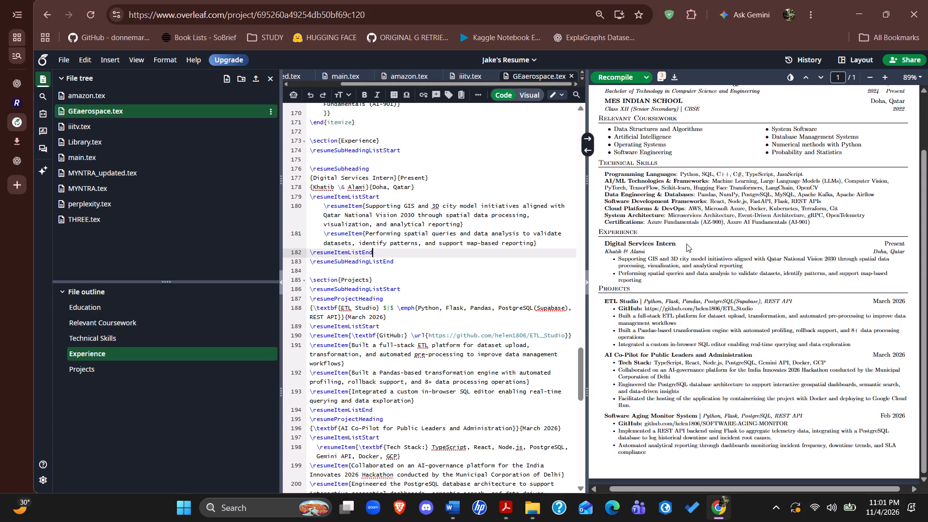
pyautogui.scroll(-2, 686, 244)
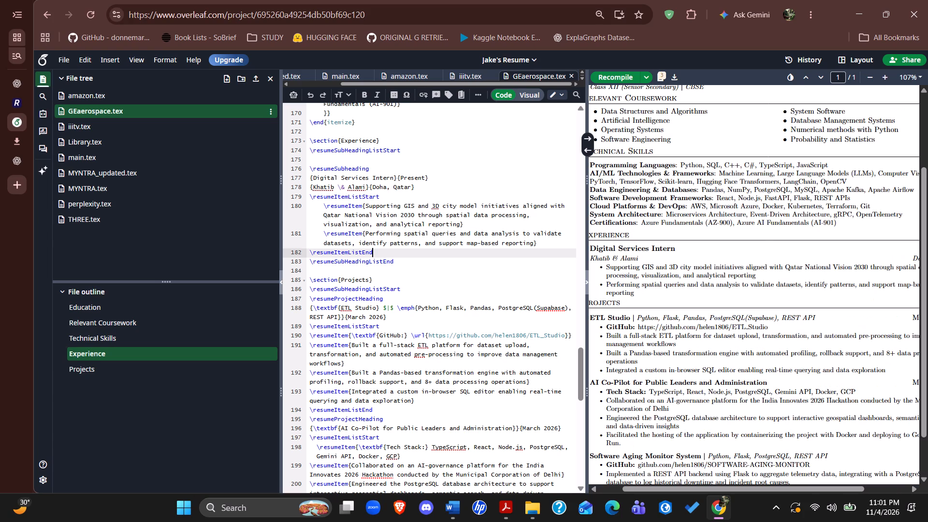
pyautogui.scroll(-1, 678, 218)
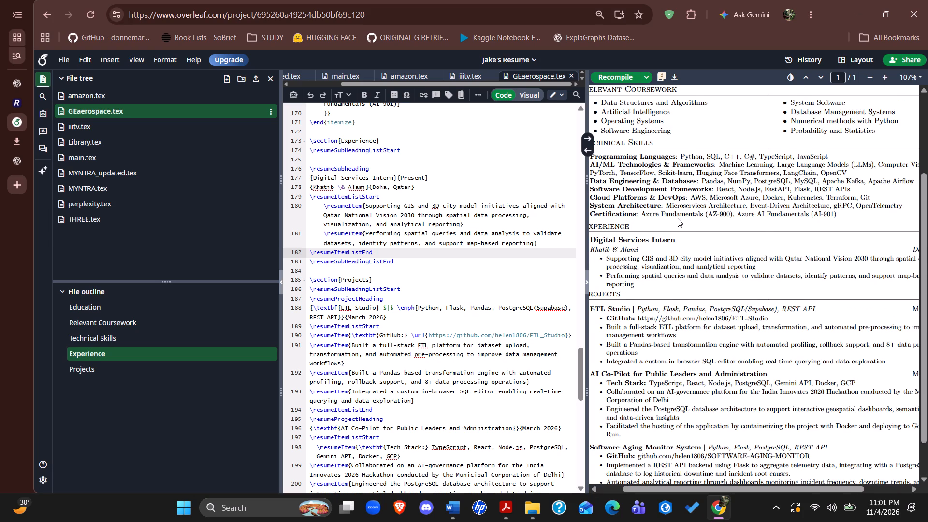
pyautogui.hscroll(1, 678, 218)
pyautogui.scroll(2, 678, 218)
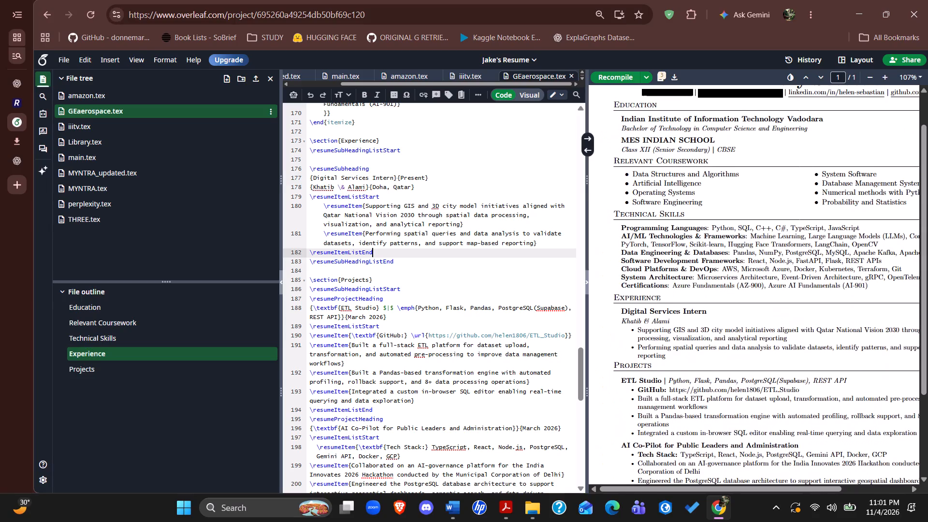
pyautogui.hscroll(-1, 678, 218)
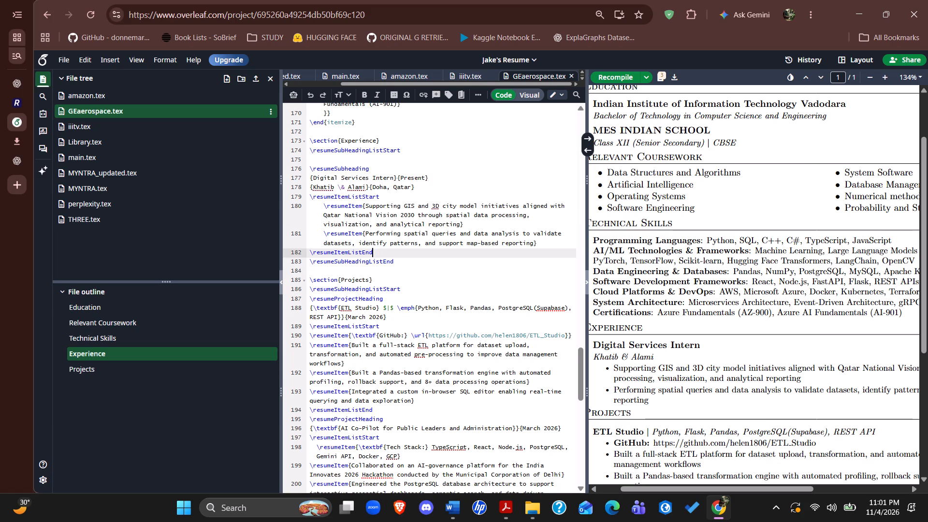
pyautogui.hscroll(-2, 652, 180)
pyautogui.hscroll(1, 652, 180)
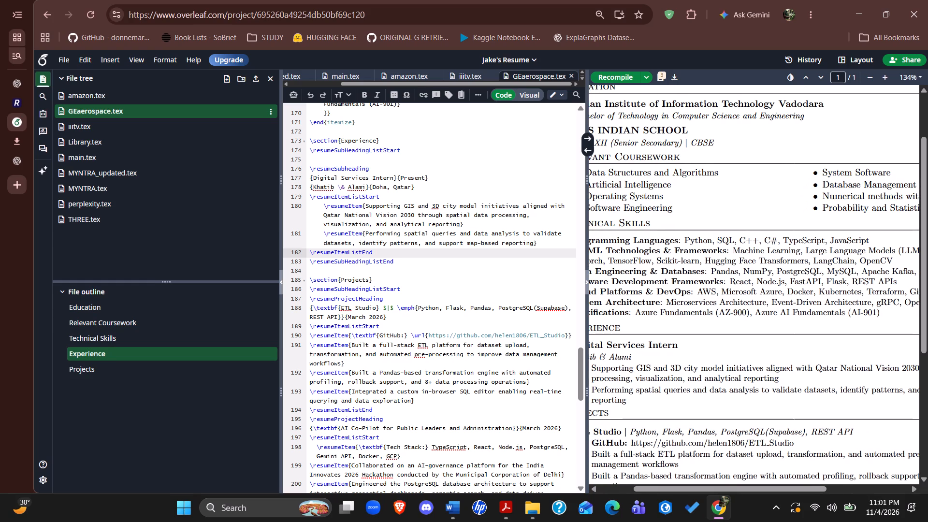
pyautogui.hscroll(2, 652, 180)
pyautogui.hscroll(-1, 652, 180)
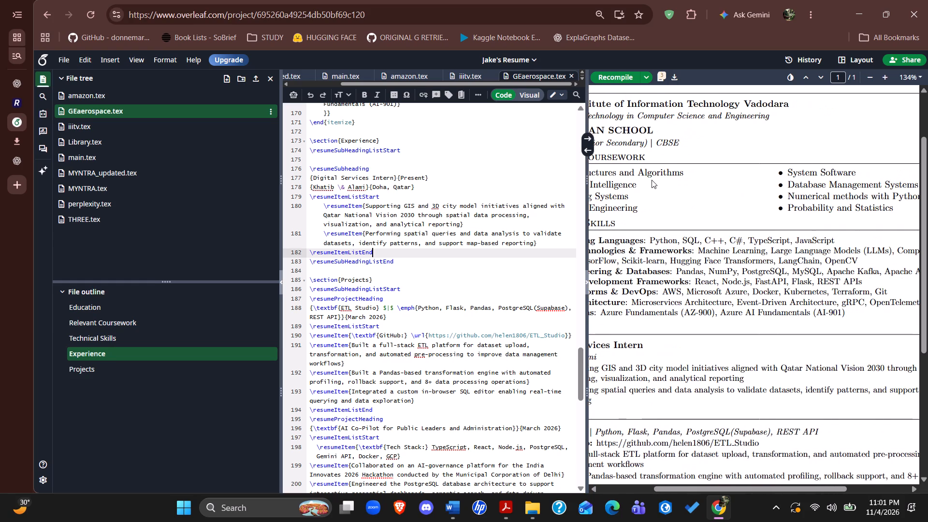
pyautogui.hscroll(-1, 652, 180)
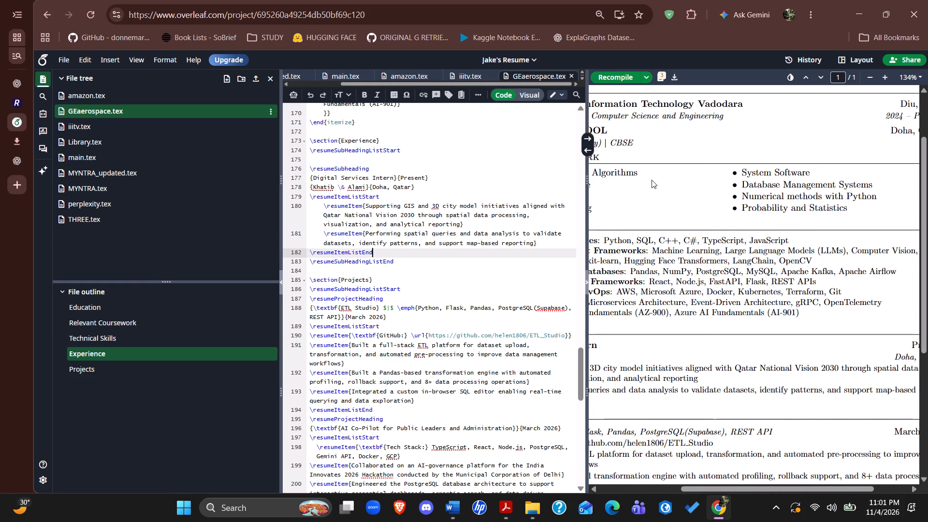
pyautogui.hscroll(1, 652, 180)
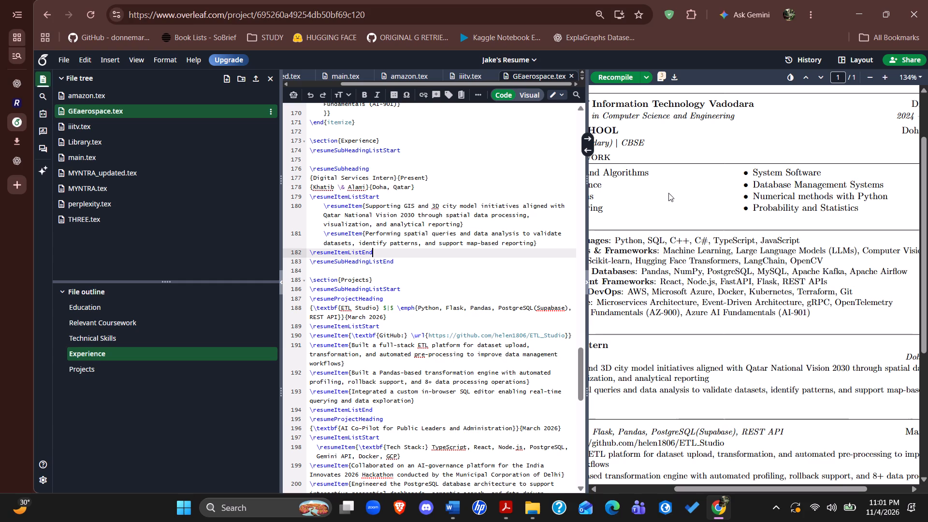
pyautogui.scroll(-1, 656, 244)
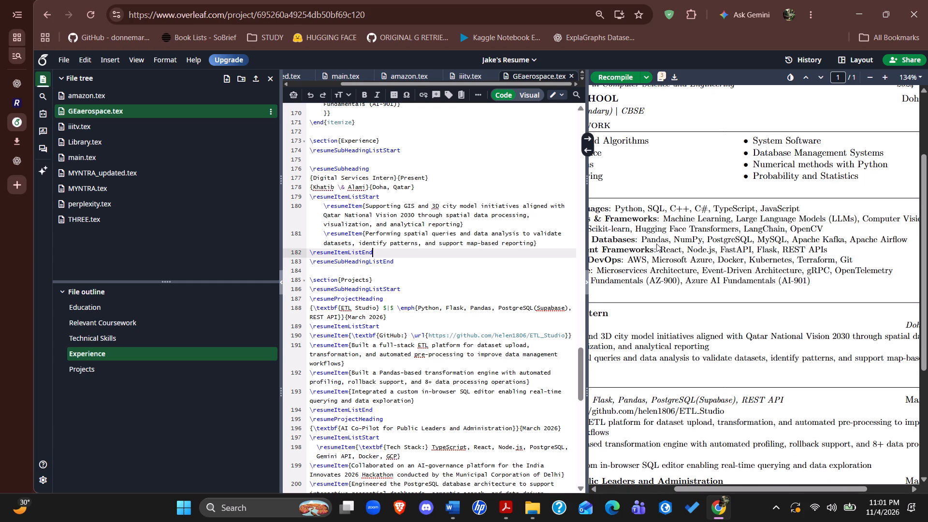
pyautogui.hscroll(2, 656, 244)
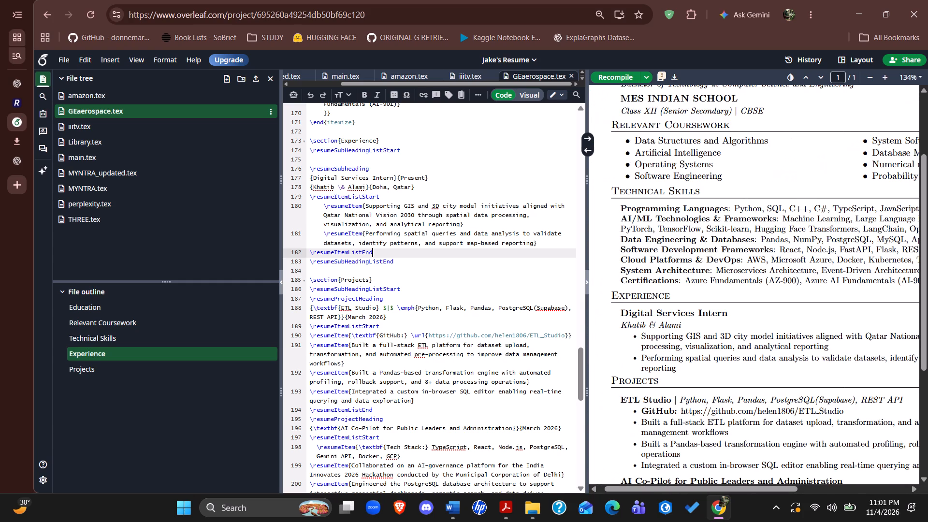
# Locate the Certifications entry of Technical Skills in the LaTeX source from the compiled preview.
pyautogui.tripleClick(642, 280)
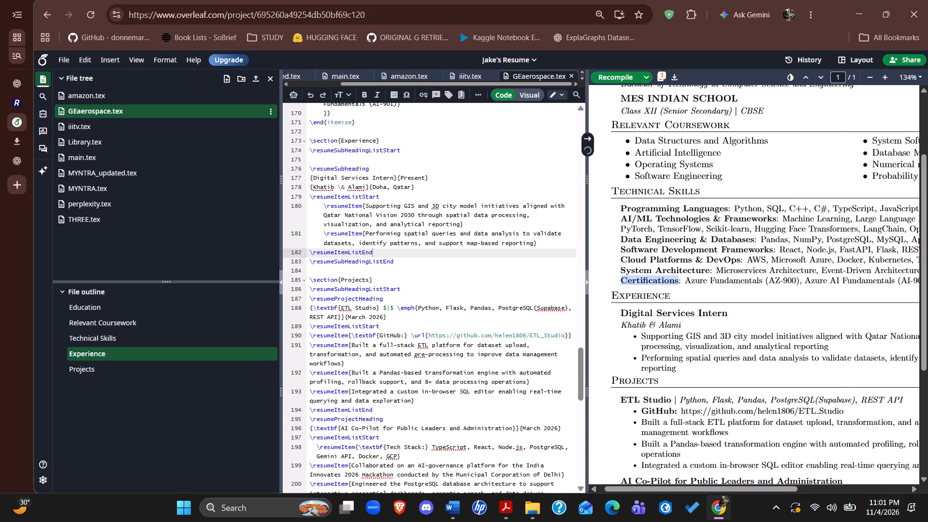
pyautogui.doubleClick(636, 271)
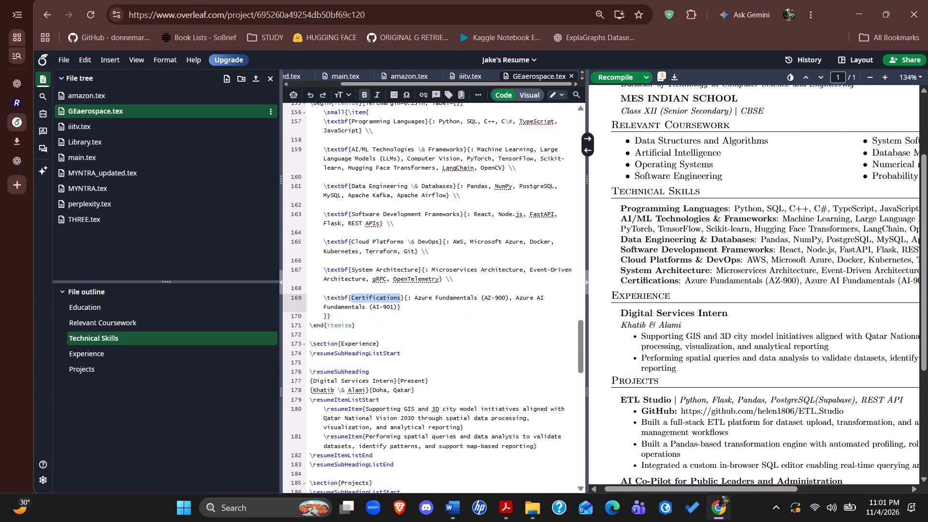
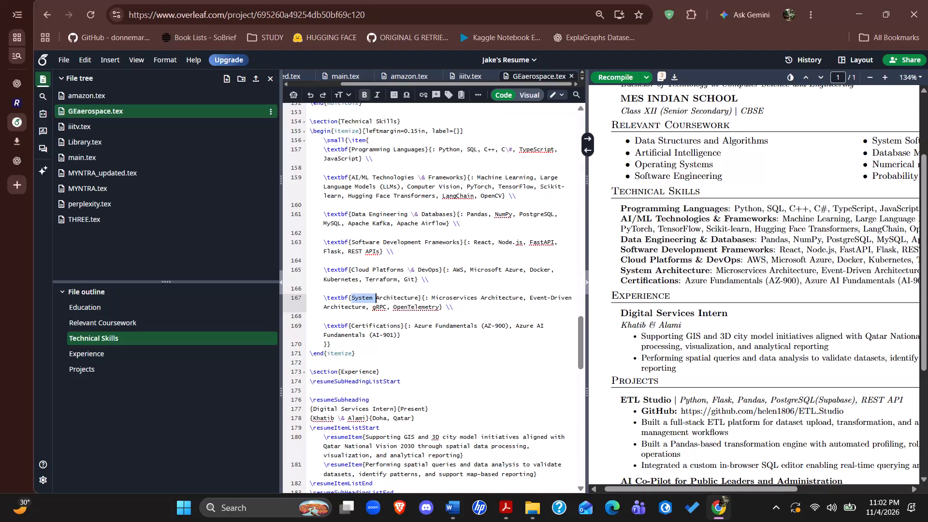
# Examine the Technical Skills, Experience and Projects sections in the LaTeX source of GEaerospace.tex.
pyautogui.click(475, 299)
pyautogui.scroll(1, 475, 299)
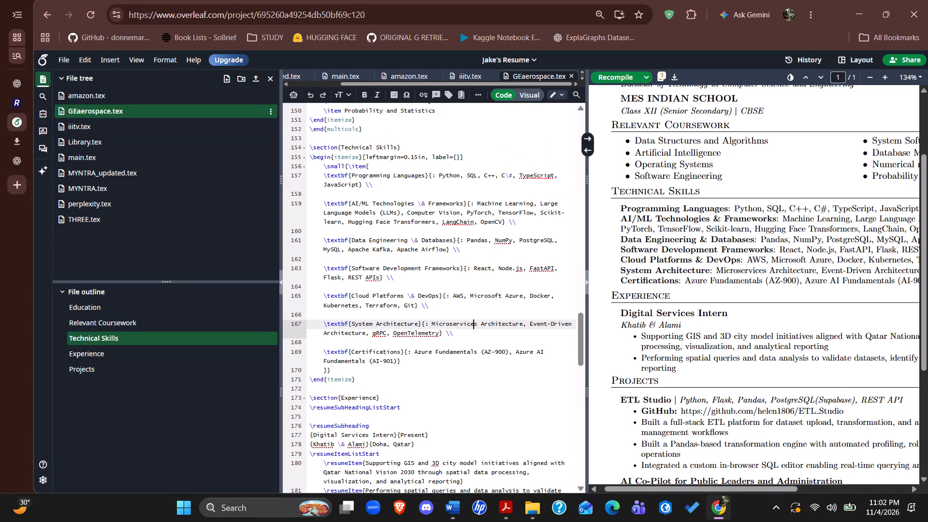
pyautogui.click(394, 189)
pyautogui.scroll(-1, 398, 294)
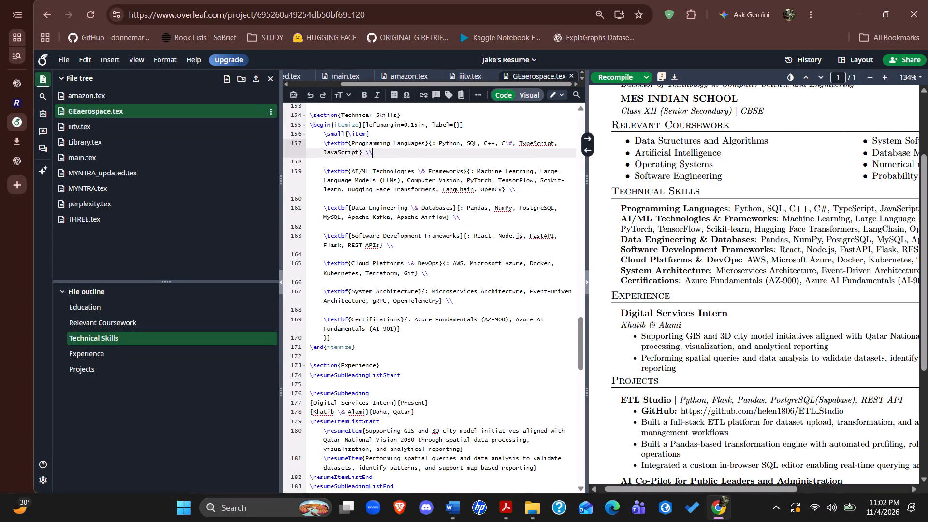
pyautogui.scroll(-1, 398, 294)
pyautogui.click(398, 294)
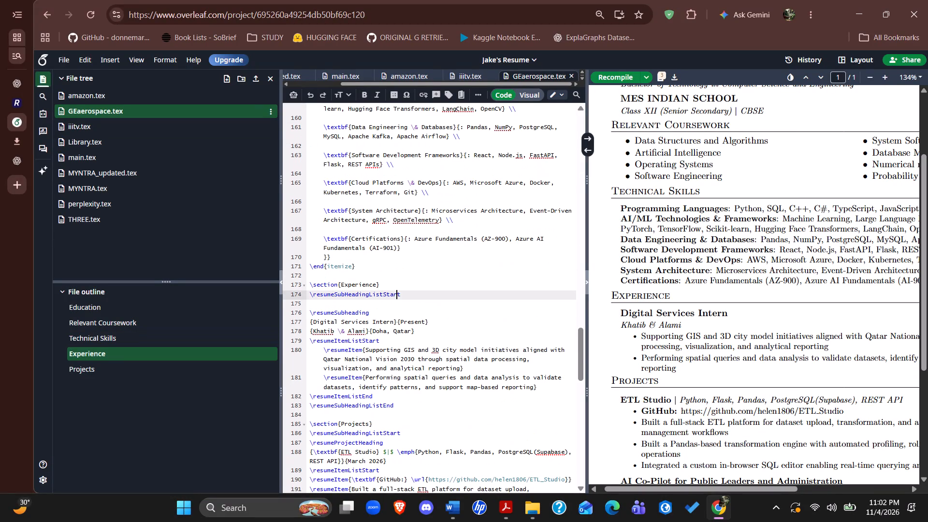
pyautogui.scroll(-2, 388, 301)
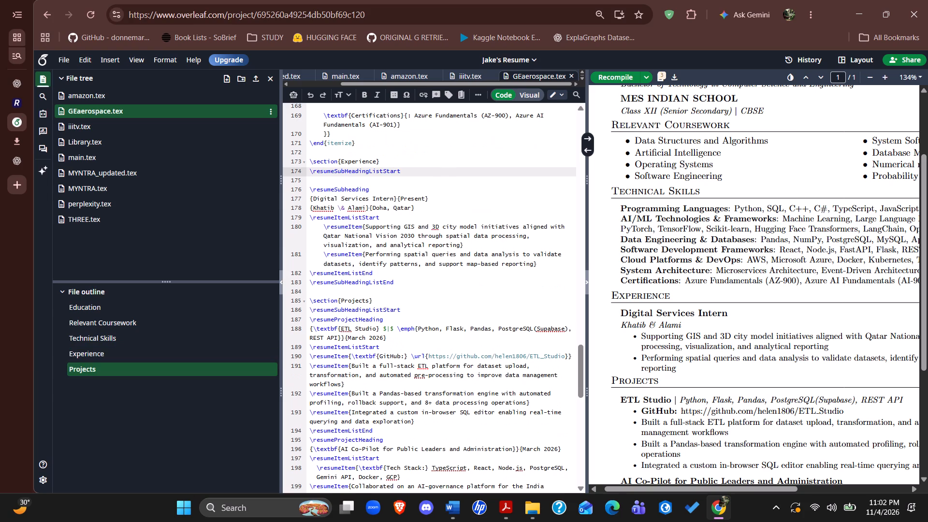
pyautogui.scroll(-1, 388, 301)
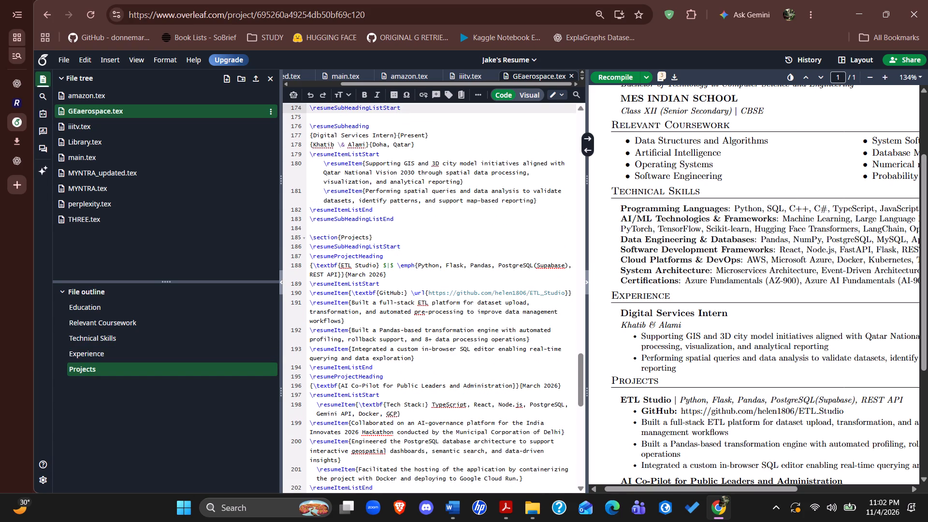
pyautogui.click(389, 265)
pyautogui.doubleClick(351, 258)
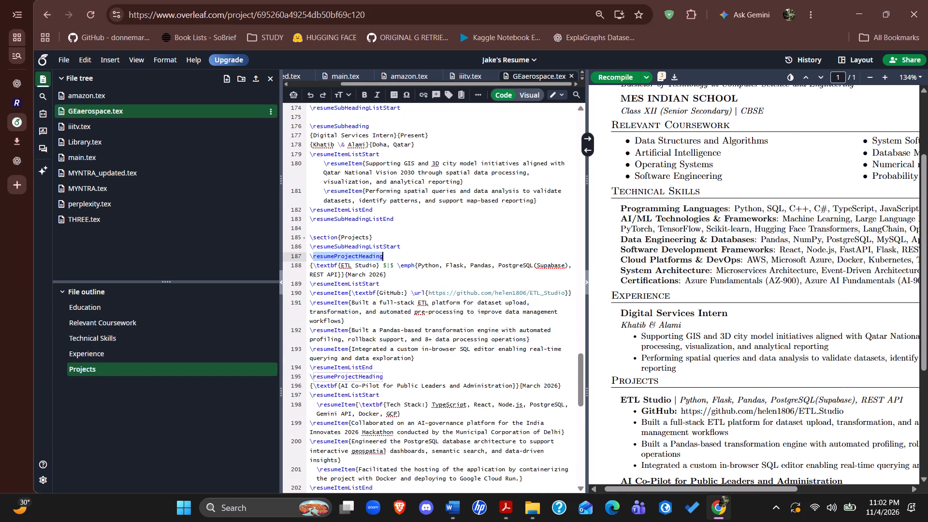
pyautogui.doubleClick(343, 266)
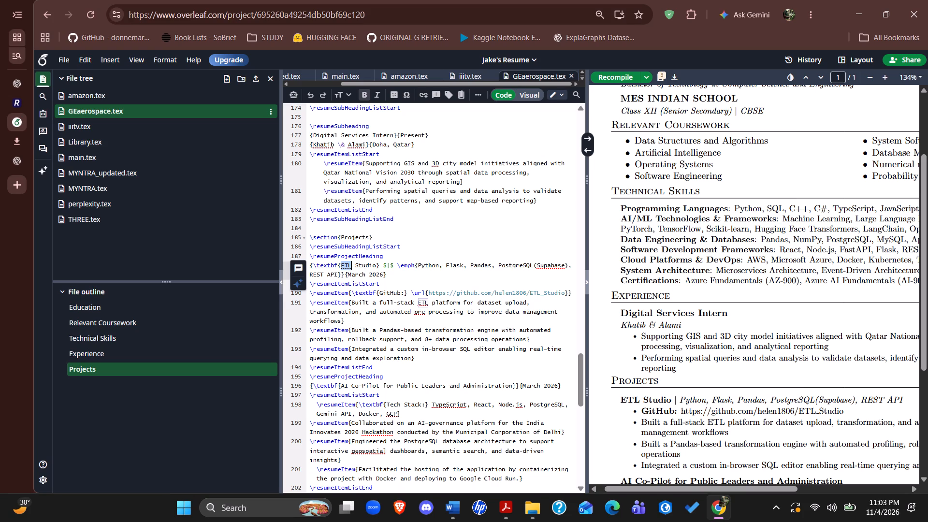
pyautogui.scroll(-1, 343, 266)
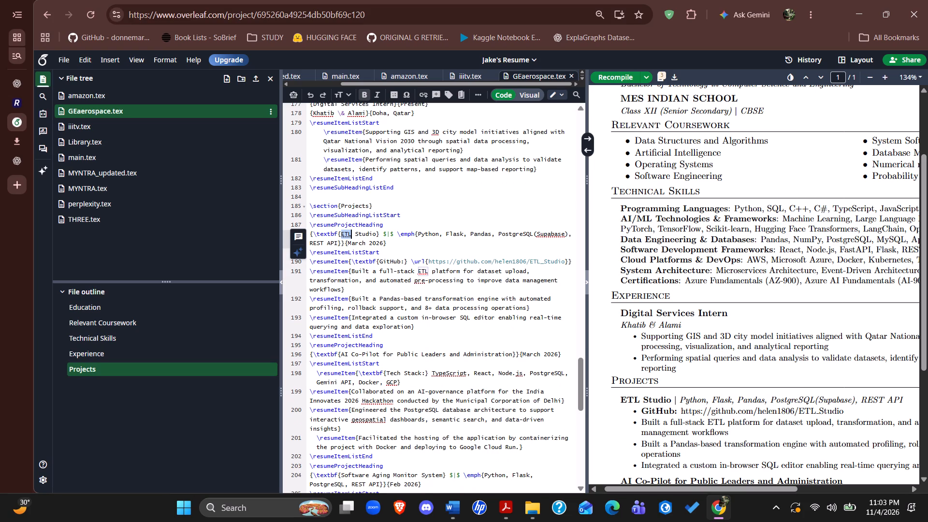
pyautogui.click(387, 341)
pyautogui.scroll(-2, 387, 341)
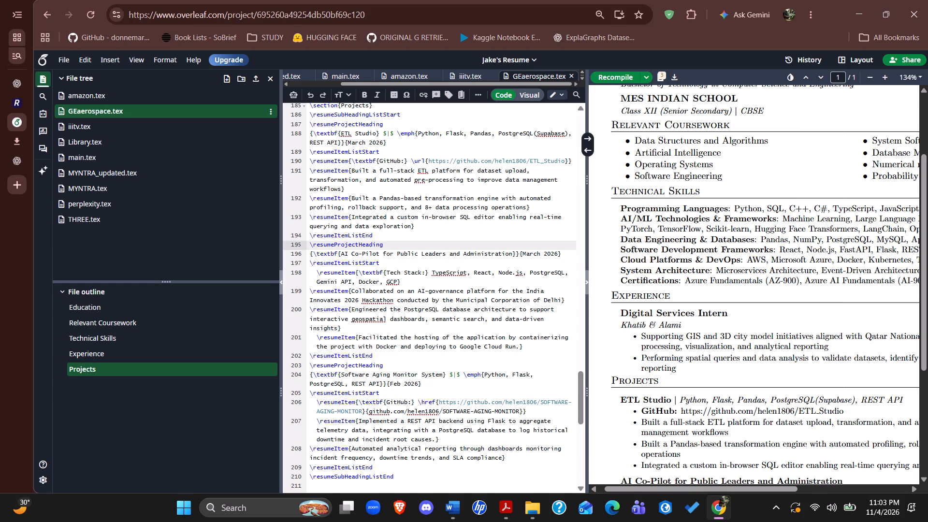
pyautogui.scroll(1, 436, 252)
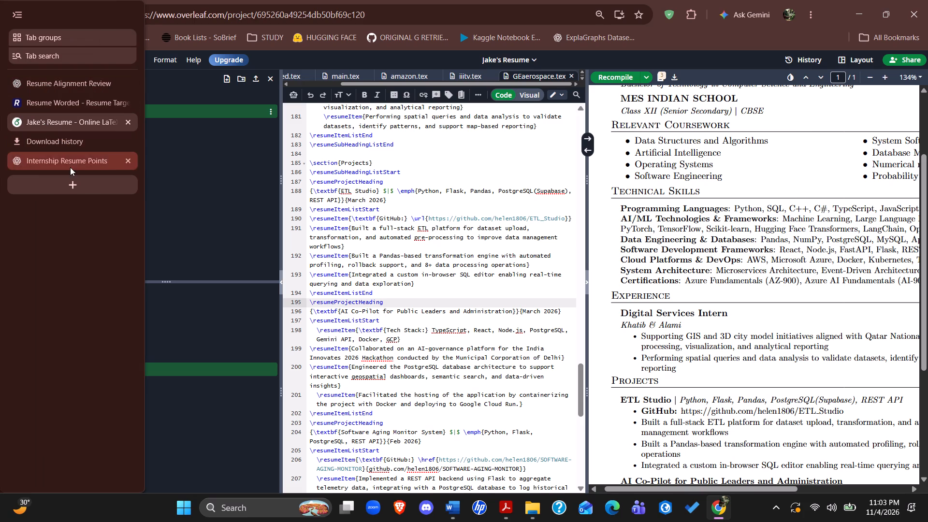
# Switch to Acrobat Reader and review the skills, experience and projects in the IIITV FINAL.pdf resume.
pyautogui.click(505, 508)
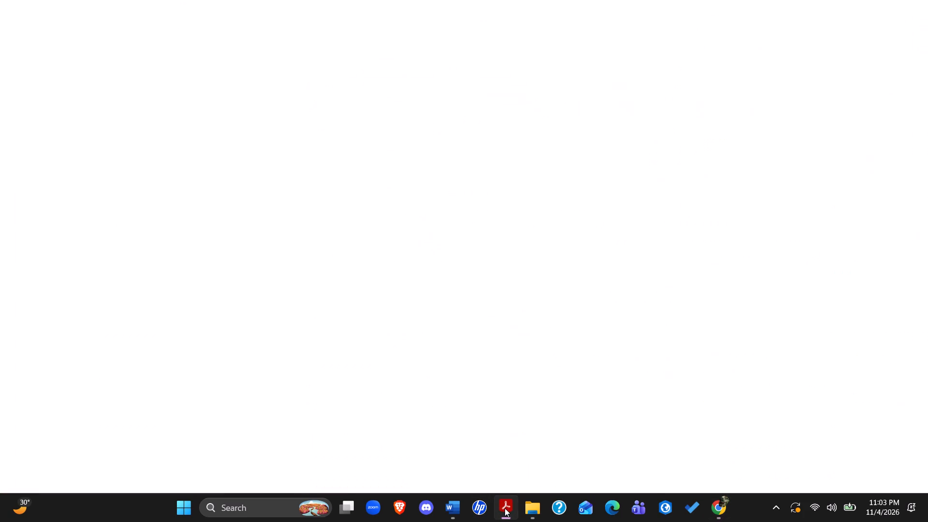
pyautogui.scroll(-2, 438, 293)
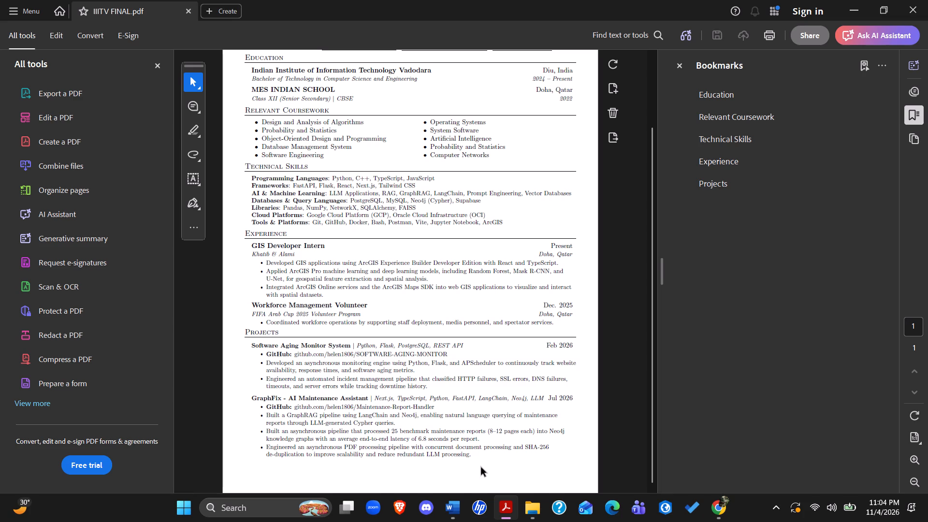
pyautogui.press('Print')
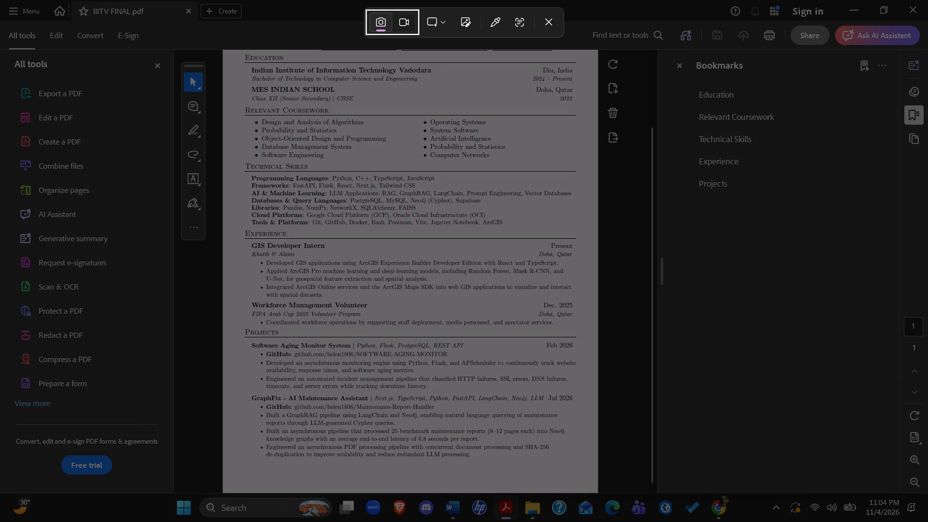
pyautogui.press('Escape')
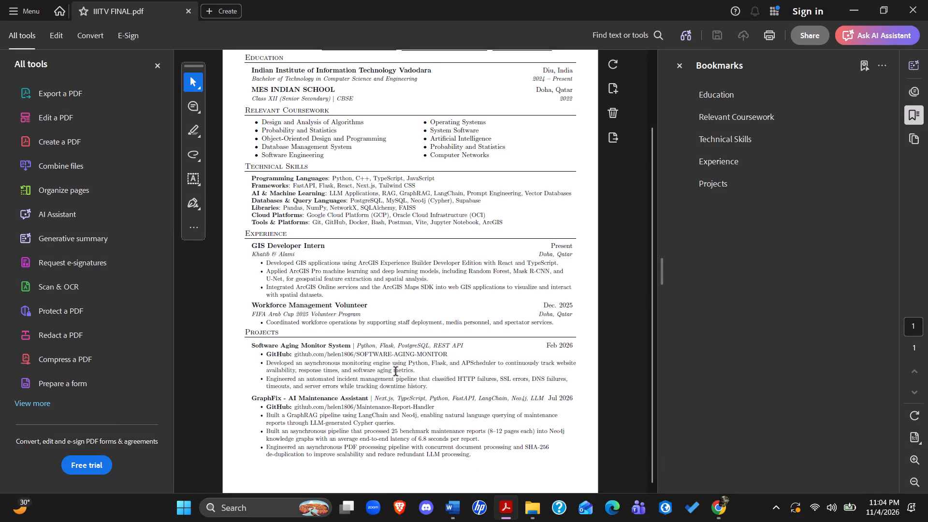
# Switch back to Overleaf and copy the GraphFix - AI Maintenance Assistant project block, including the closing \resumeSubHeadingListEnd, from iiitv.tex.
pyautogui.hotkey('alt', 'Tab')
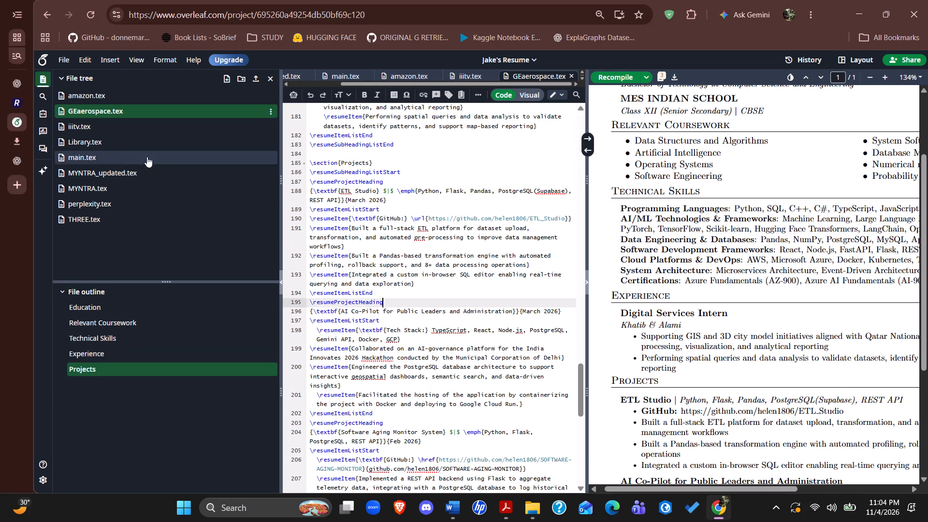
pyautogui.click(120, 127)
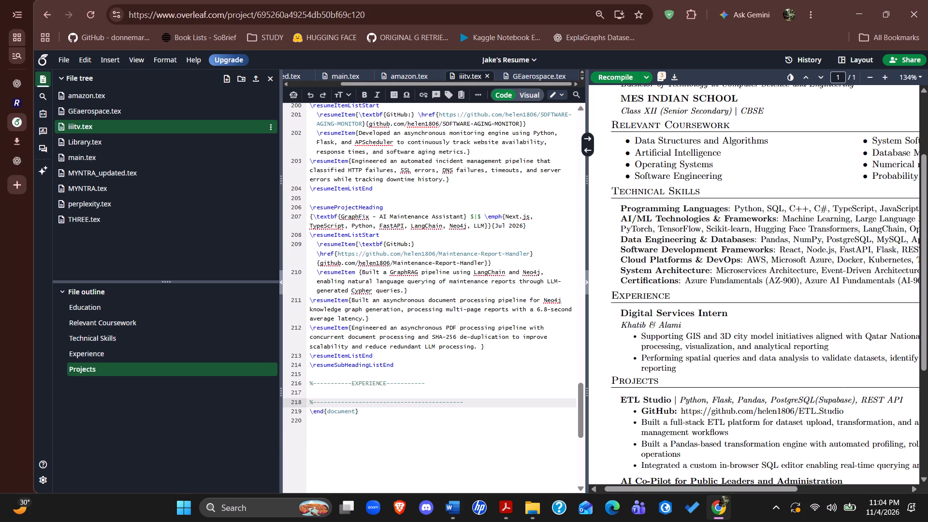
pyautogui.scroll(1, 500, 292)
pyautogui.moveTo(343, 240); pyautogui.dragTo(391, 358)
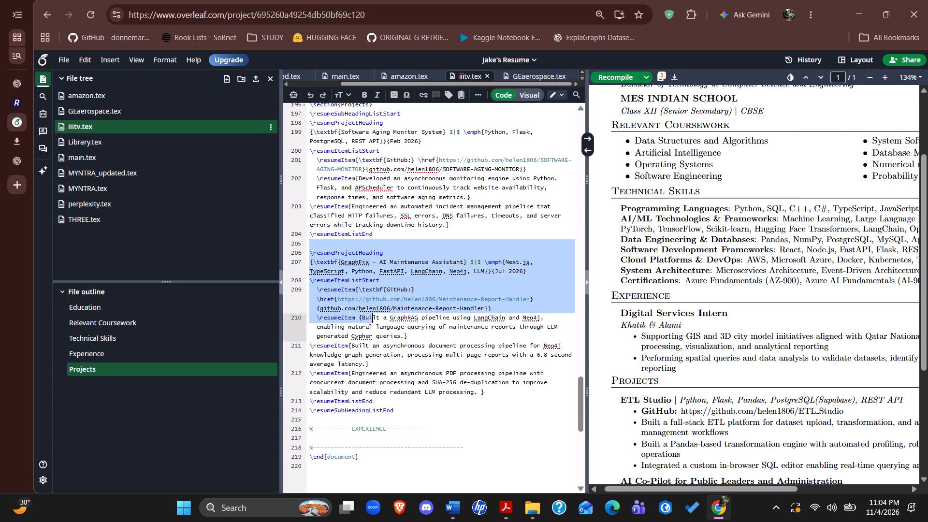
pyautogui.moveTo(391, 358); pyautogui.dragTo(422, 415)
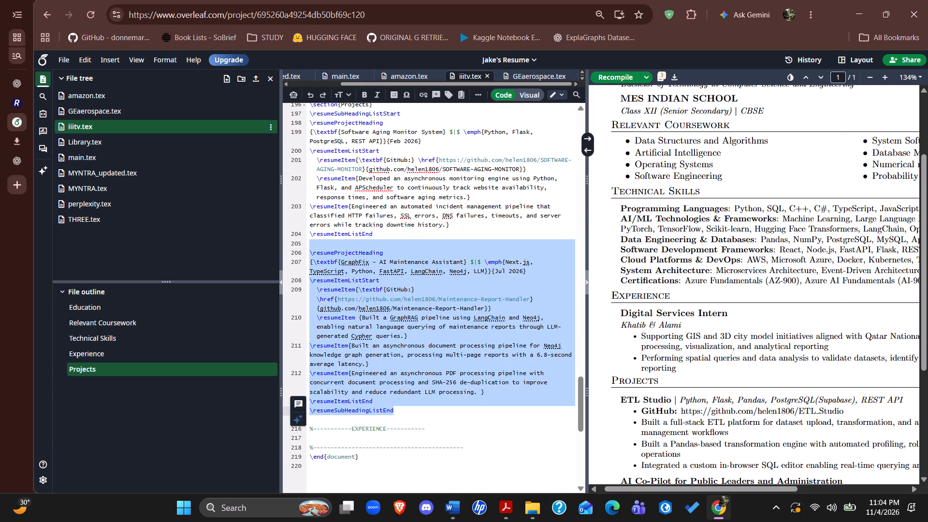
pyautogui.hotkey('ctrl', 'c')
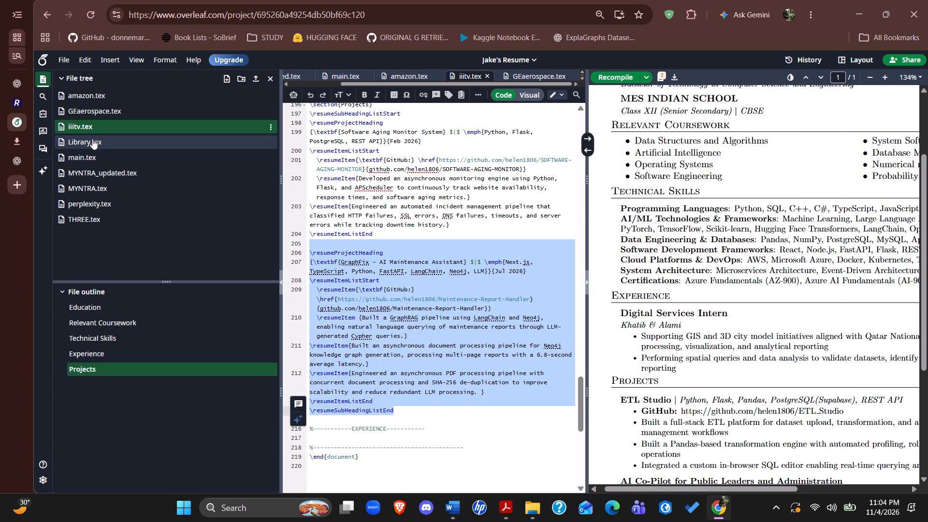
# Replace the AI Co-Pilot for Public Leaders and Administration project in GEaerospace.tex with the copied GraphFix block, and recompile the resume.
pyautogui.click(105, 158)
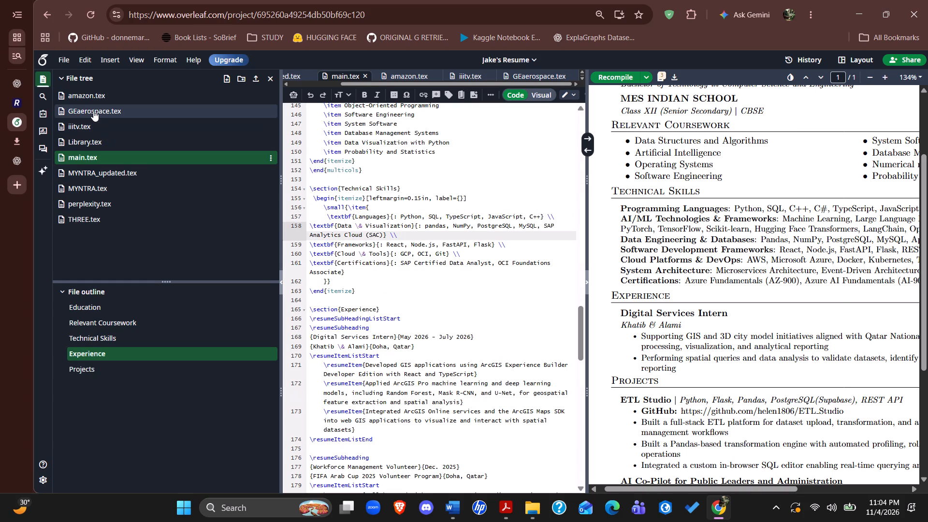
pyautogui.click(93, 111)
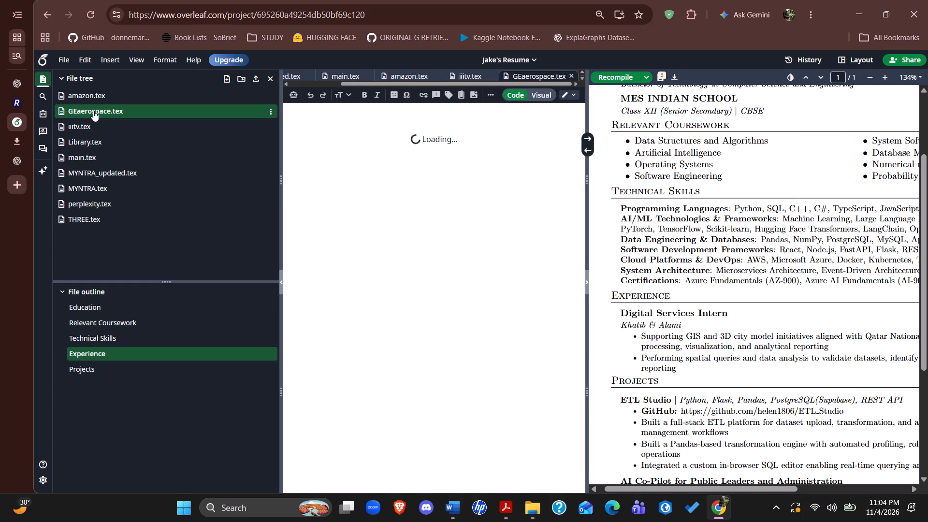
pyautogui.scroll(-1, 375, 253)
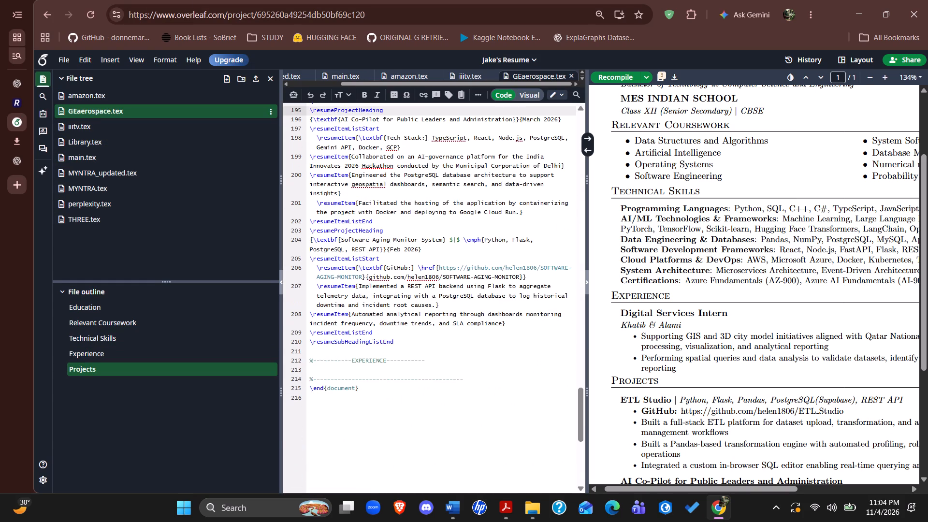
pyautogui.scroll(-1, 375, 253)
pyautogui.scroll(1, 375, 253)
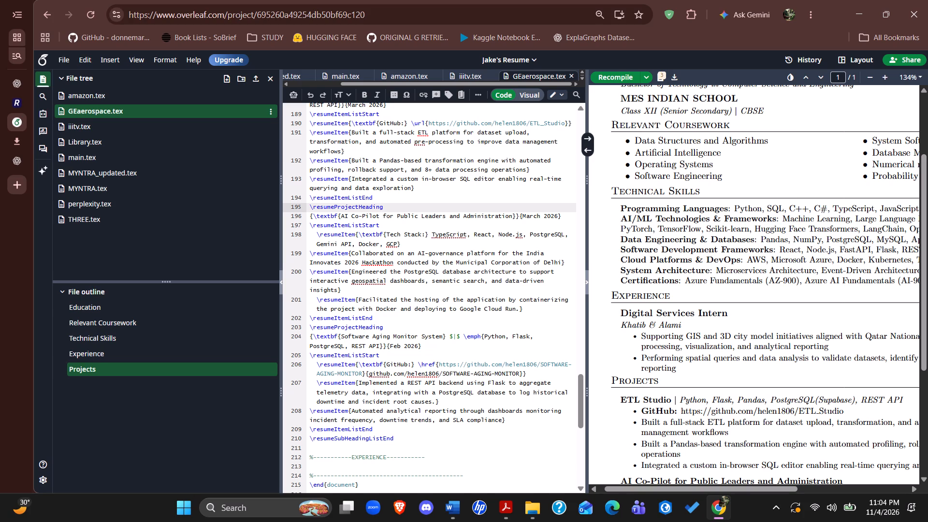
pyautogui.moveTo(310, 205); pyautogui.dragTo(384, 316)
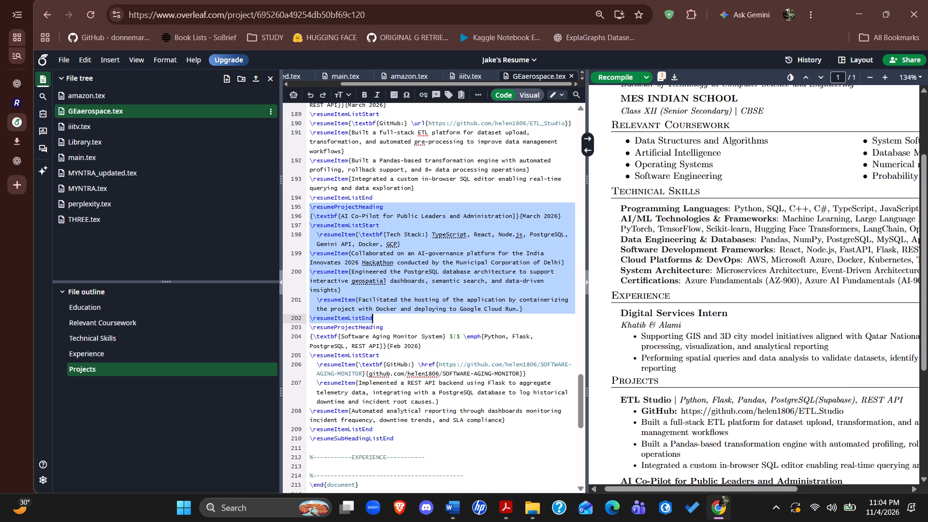
pyautogui.moveTo(384, 316); pyautogui.dragTo(384, 317)
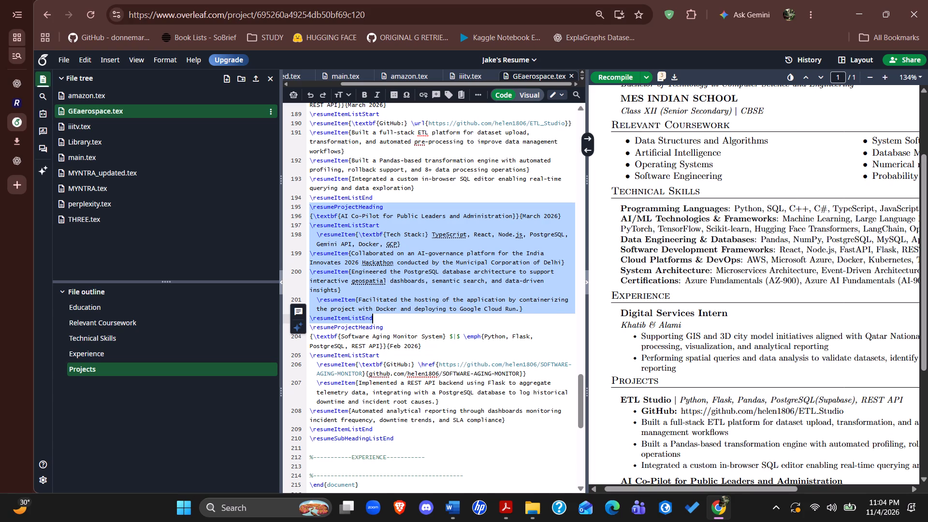
pyautogui.hotkey('ctrl', 'v')
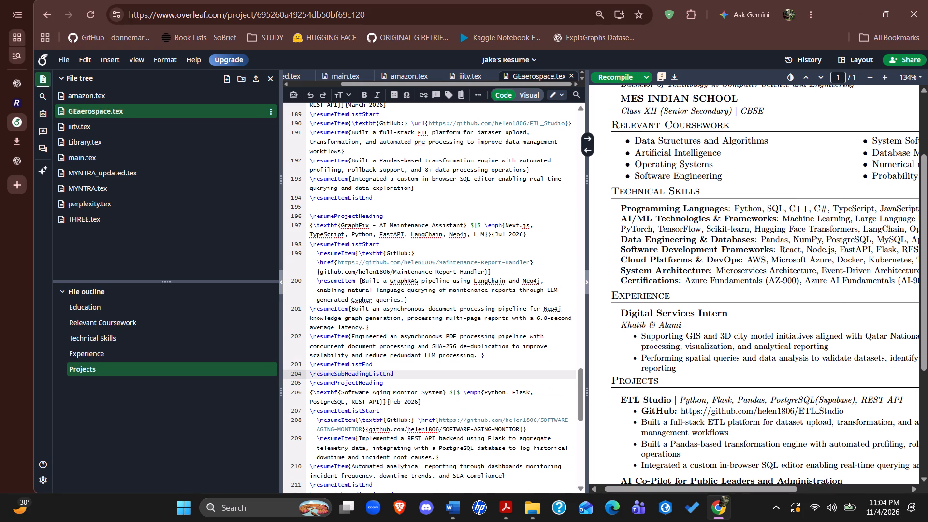
pyautogui.hotkey('ctrl', 's')
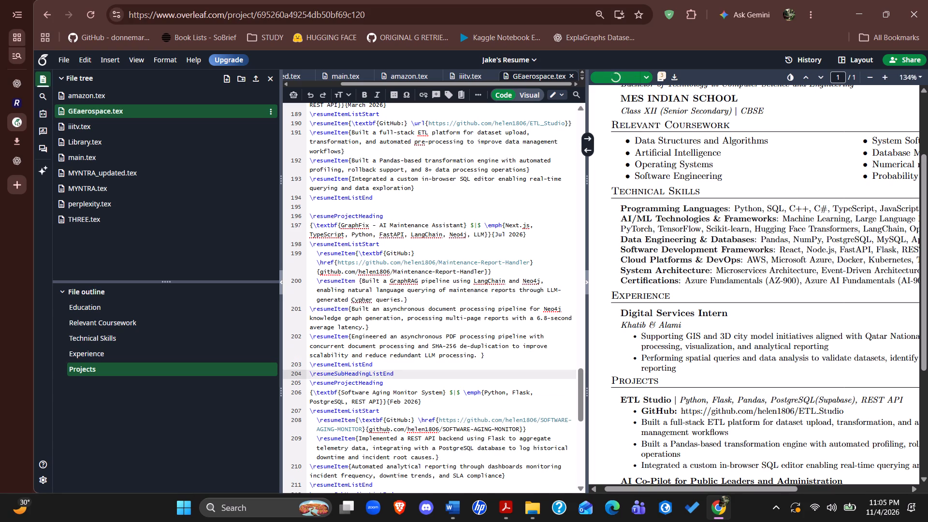
# Delete the Software Aging Monitor System project entry, including its heading and the leftover blank line, from the Projects section of GEaerospace.tex.
pyautogui.scroll(-6, 663, 327)
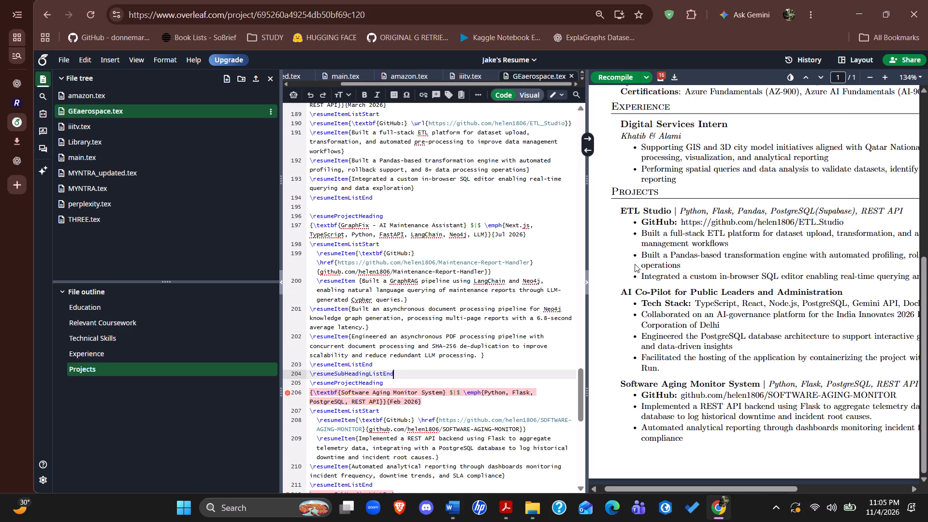
pyautogui.scroll(-1, 519, 275)
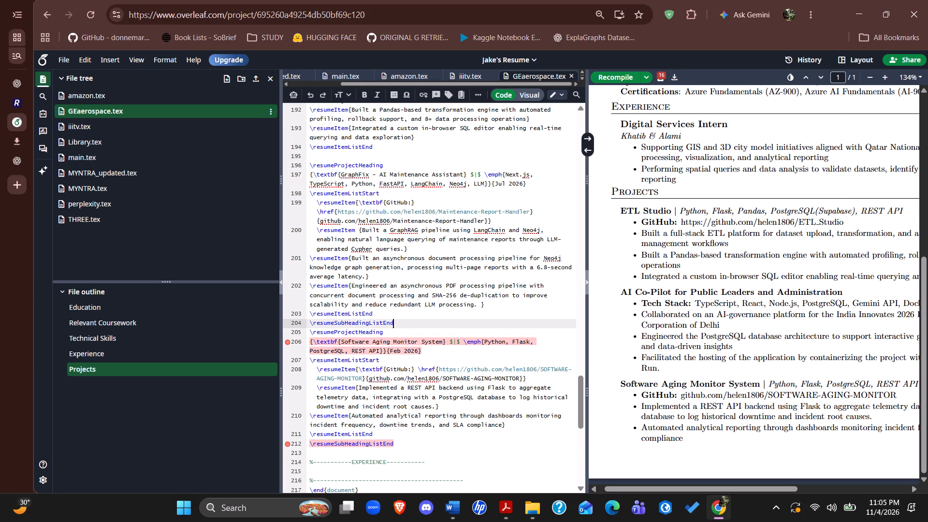
pyautogui.click(409, 349)
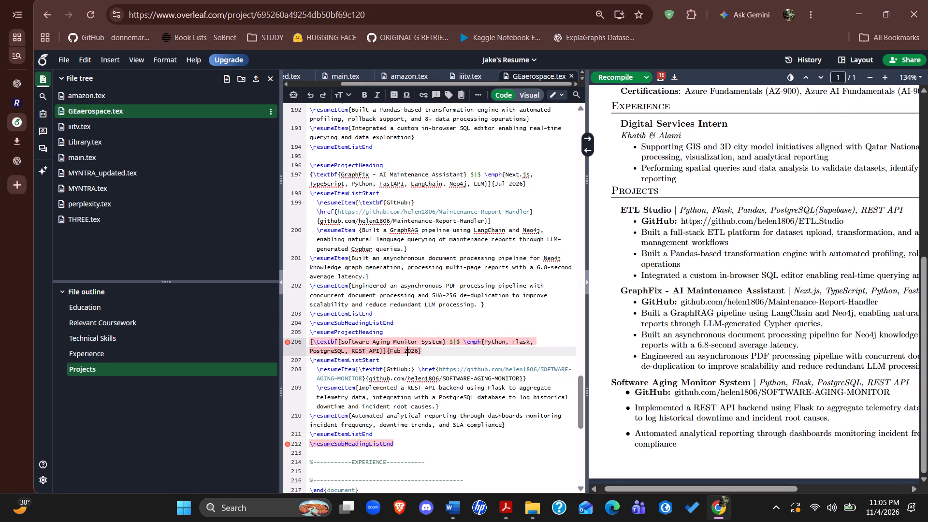
pyautogui.scroll(-1, 700, 330)
pyautogui.scroll(-1, 444, 348)
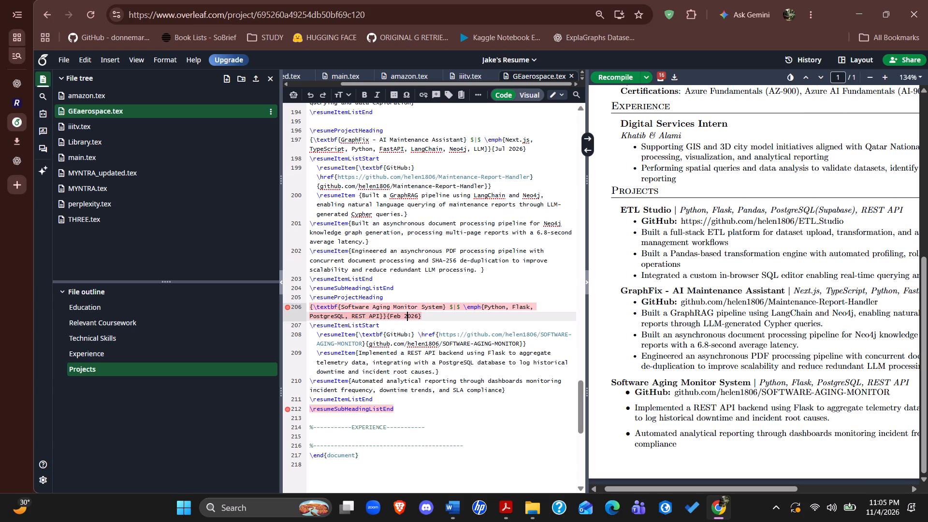
pyautogui.click(405, 397)
pyautogui.moveTo(405, 397); pyautogui.dragTo(300, 306)
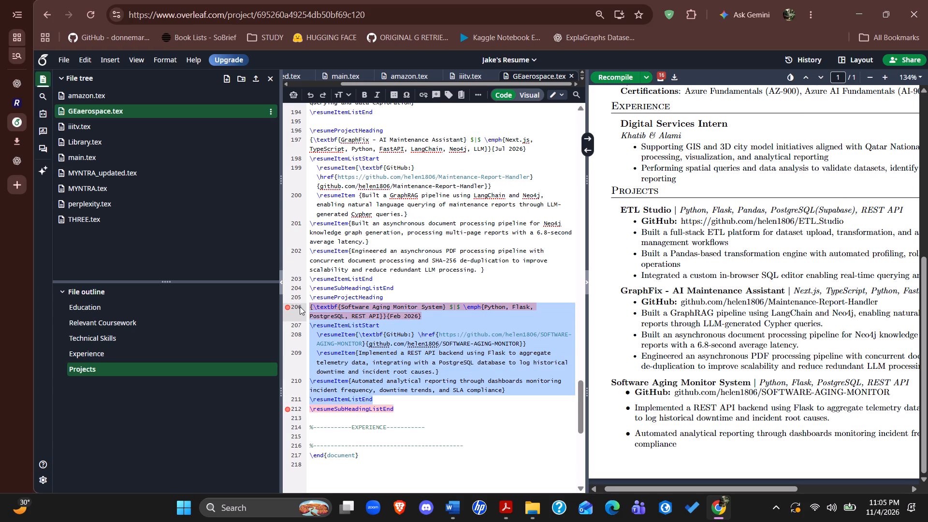
pyautogui.moveTo(300, 306); pyautogui.dragTo(301, 300)
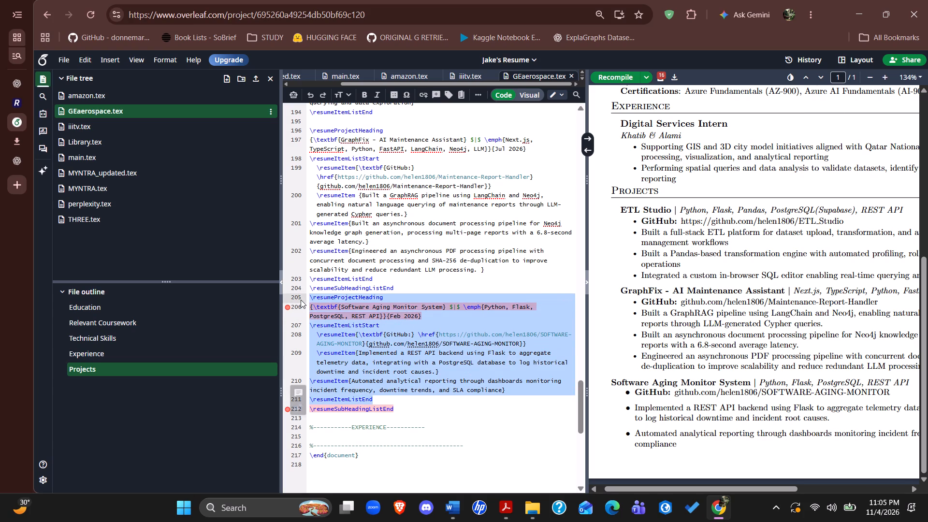
pyautogui.press('BackSpace')
pyautogui.press('BackSpace')
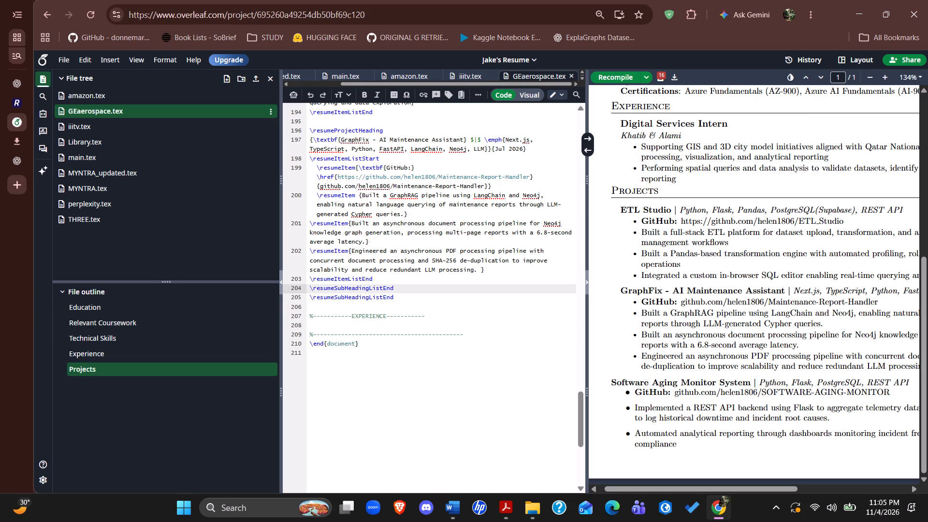
# Delete the duplicate \resumeSubHeadingListEnd line at the end of the Projects section in GEaerospace.tex and recompile the resume.
pyautogui.hotkey('ctrl', 's')
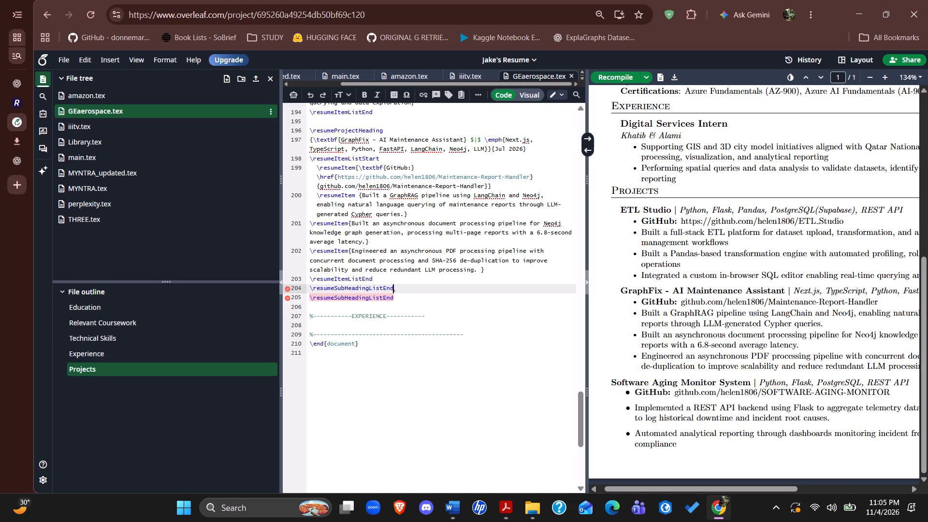
pyautogui.moveTo(412, 300); pyautogui.dragTo(297, 300)
pyautogui.press('BackSpace')
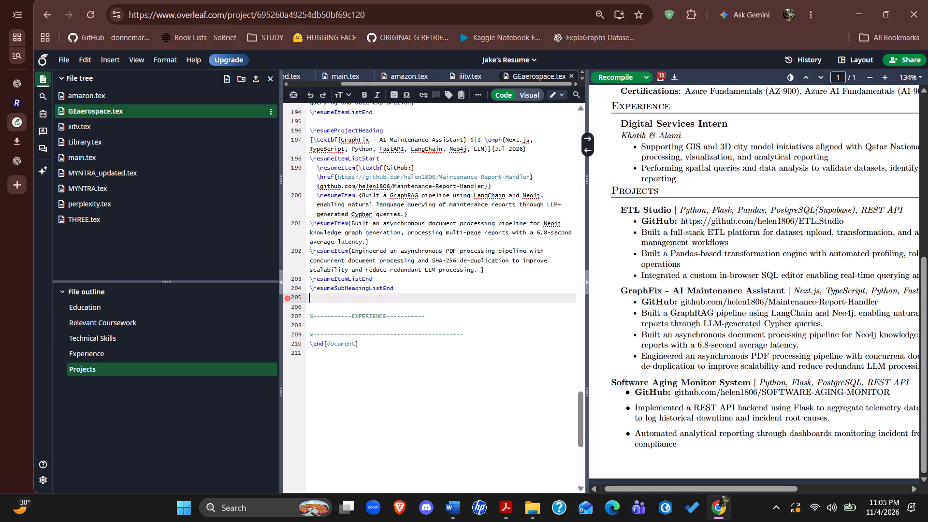
pyautogui.hotkey('ctrl', 's')
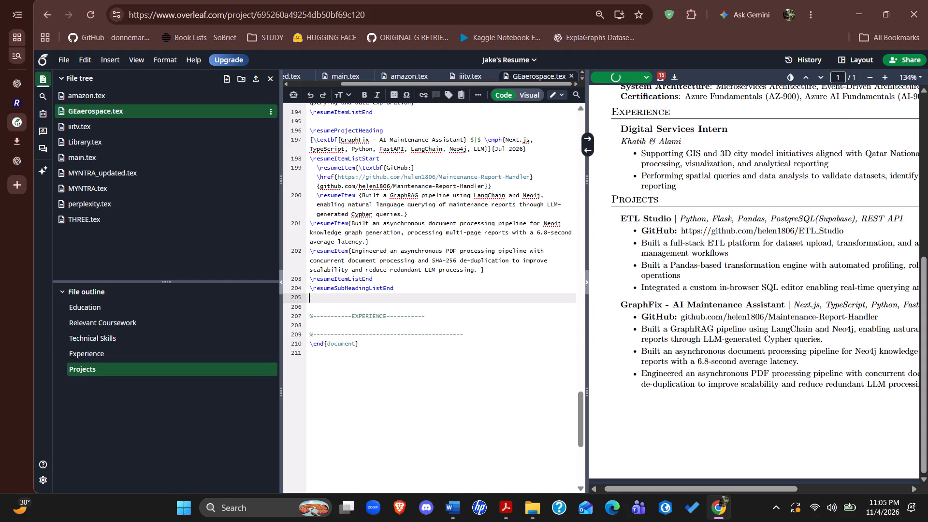
# Check the recompiled preview, delete the {Jul 2026} date argument from the GraphFix project heading, and recompile.
pyautogui.scroll(4, 767, 436)
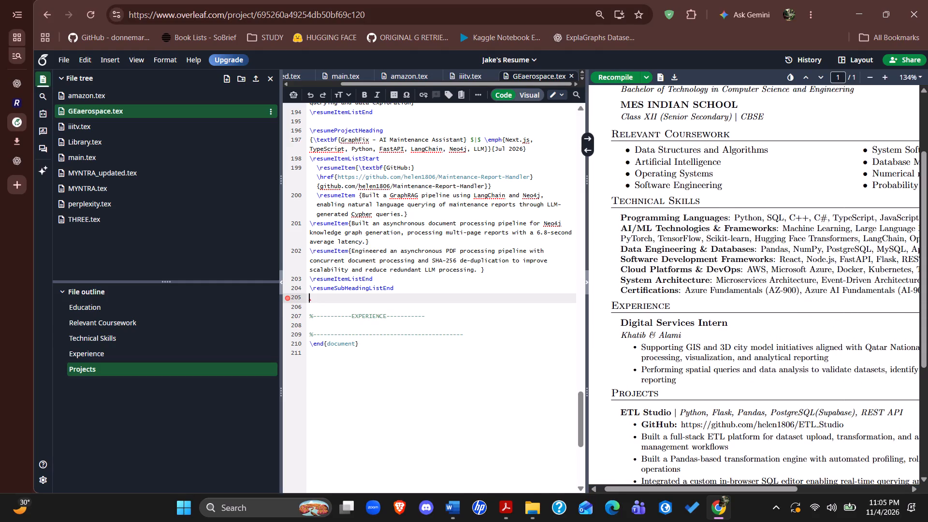
pyautogui.scroll(1, 767, 436)
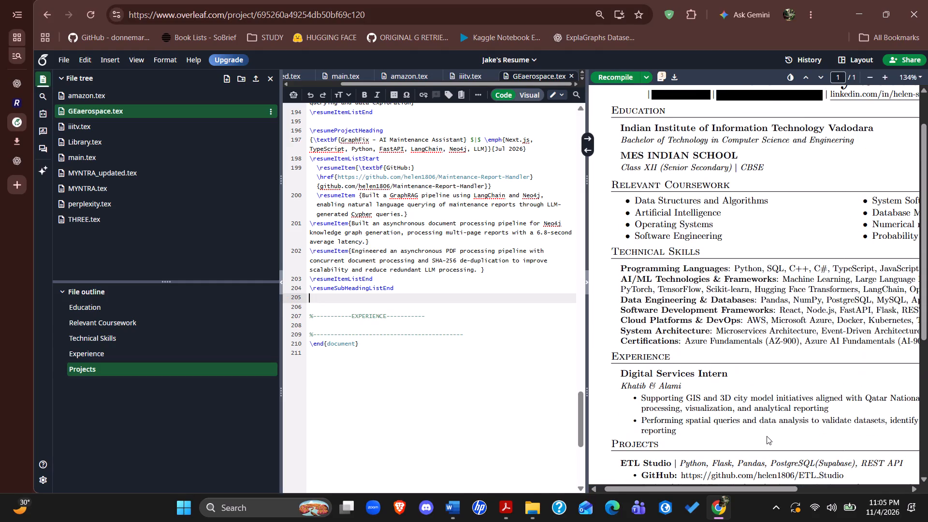
pyautogui.scroll(-6, 767, 436)
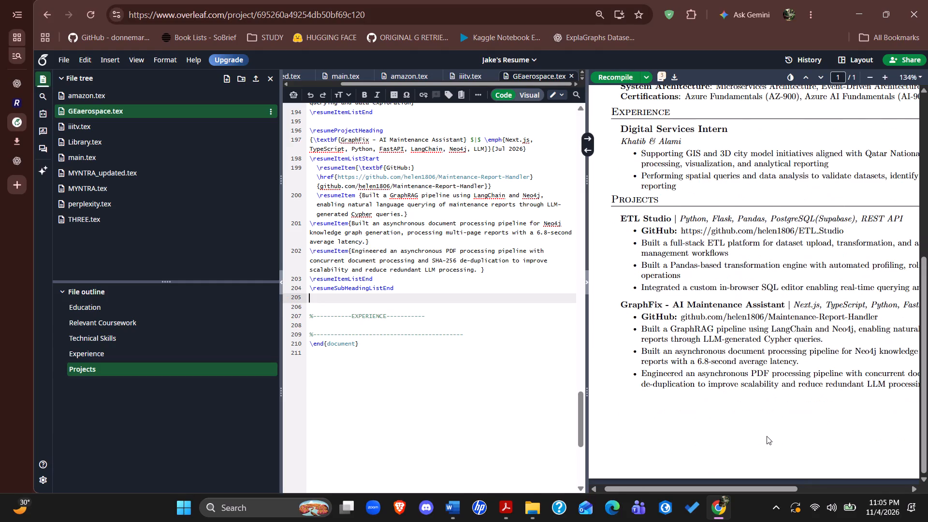
pyautogui.scroll(-2, 767, 436)
pyautogui.hscroll(-2, 767, 436)
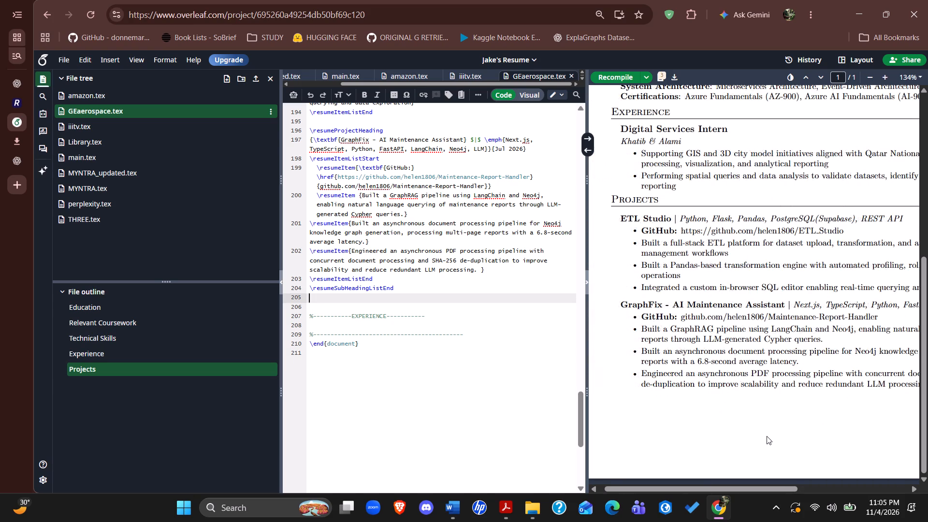
pyautogui.hscroll(-2, 767, 436)
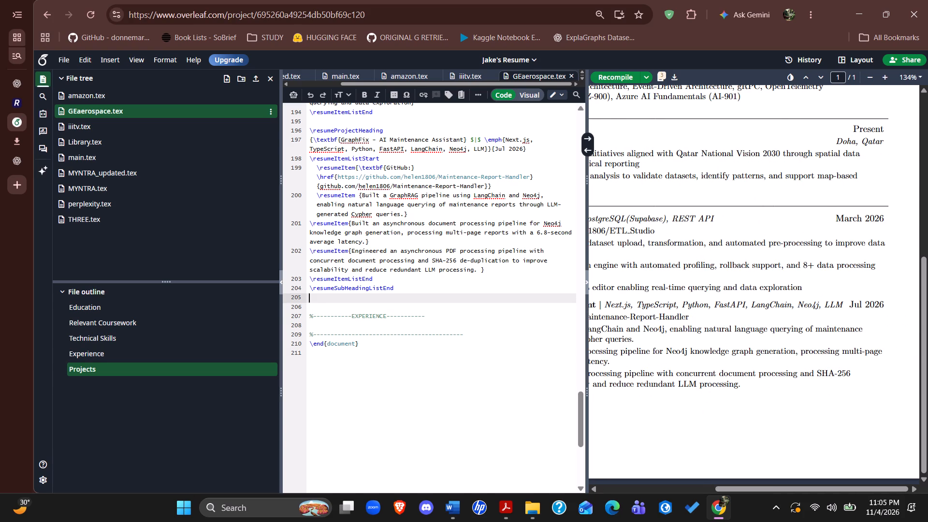
pyautogui.moveTo(525, 152); pyautogui.dragTo(492, 147)
pyautogui.press('BackSpace')
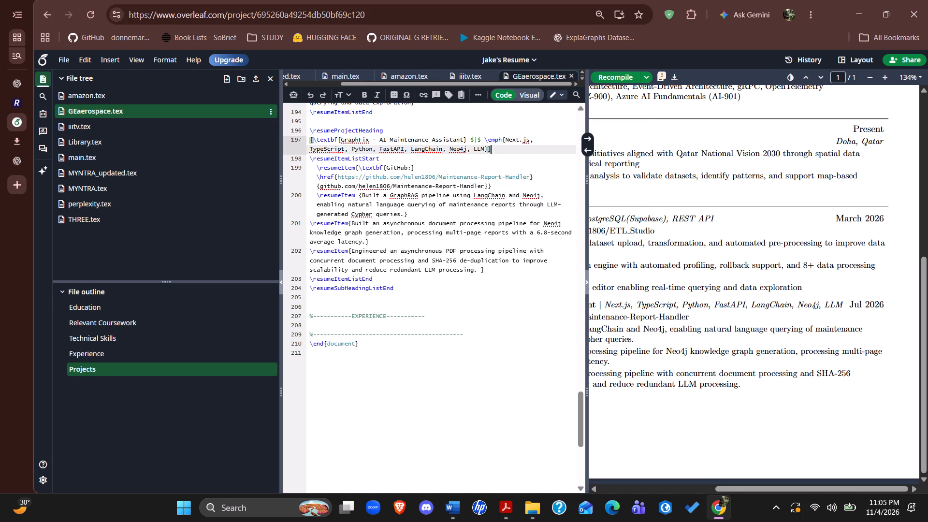
pyautogui.hotkey('ctrl', 's')
# Add an empty {} argument at the end of the GraphFix project heading line and recompile the resume.
pyautogui.scroll(3, 495, 165)
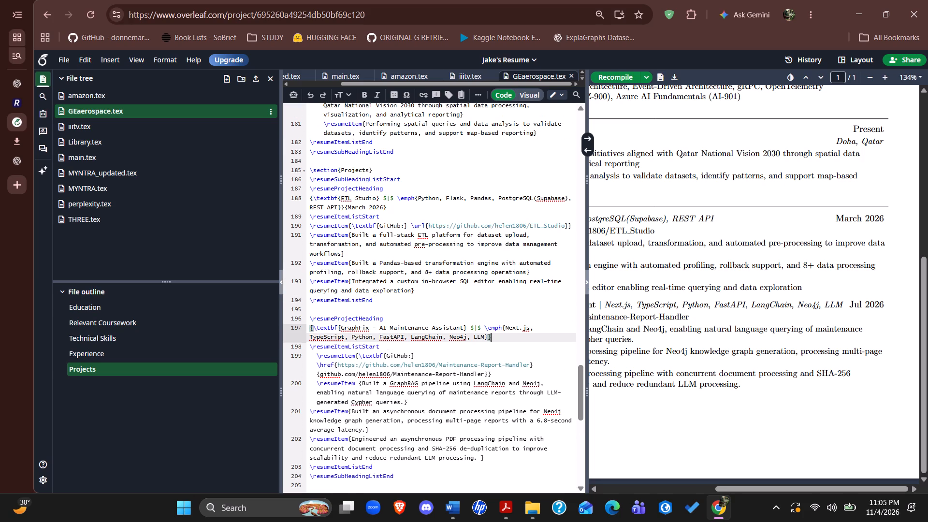
pyautogui.hscroll(1, 764, 261)
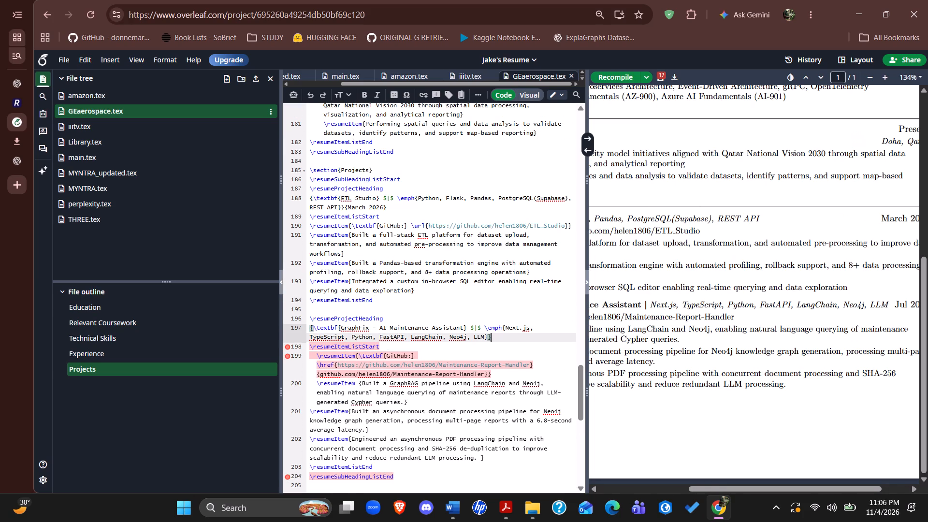
pyautogui.click(500, 338)
pyautogui.hotkey('shift', '{')
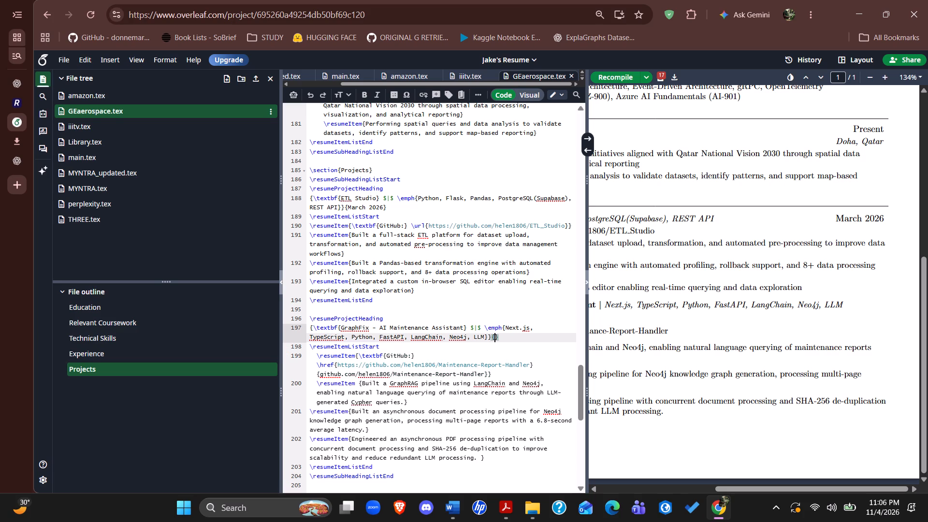
pyautogui.hotkey('ctrl', 's')
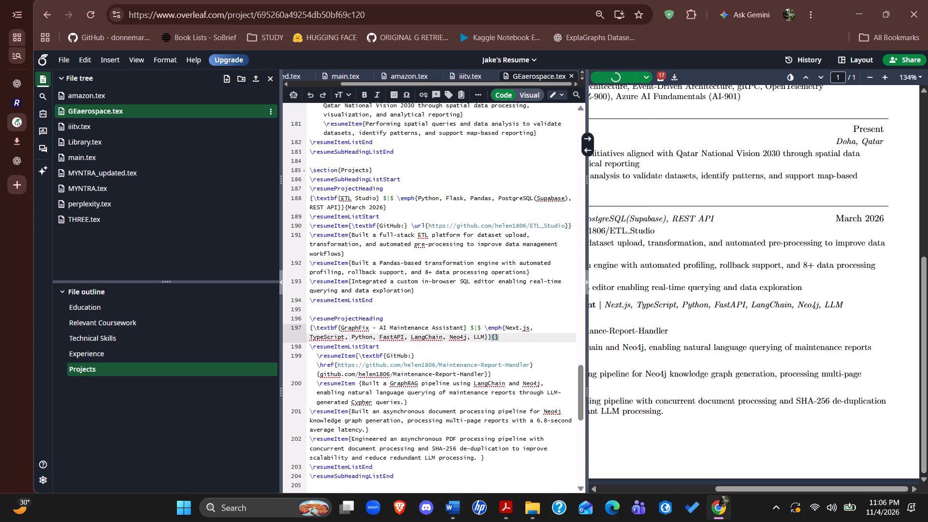
# Review the Technical Skills, Experience and Projects sections in the compiled resume preview at a reduced zoom.
pyautogui.scroll(-1, 455, 296)
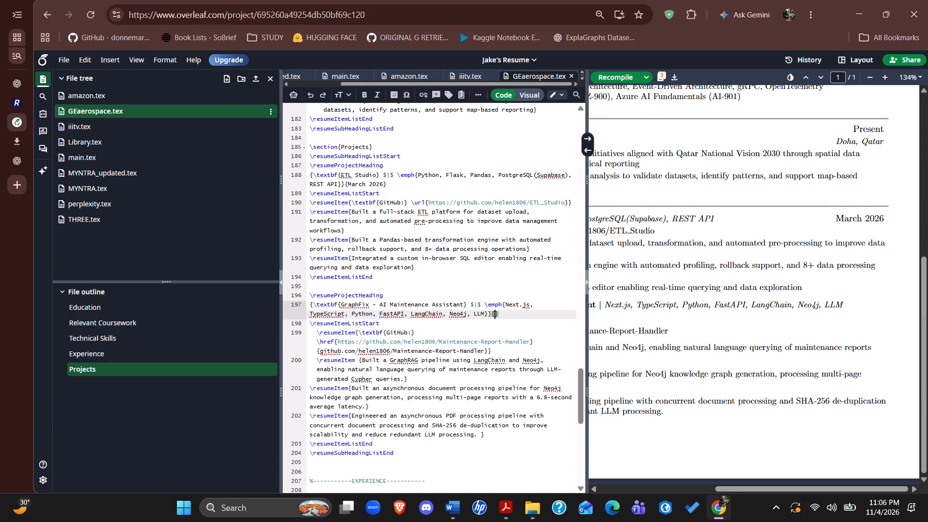
pyautogui.hscroll(3, 812, 402)
pyautogui.hscroll(-1, 812, 402)
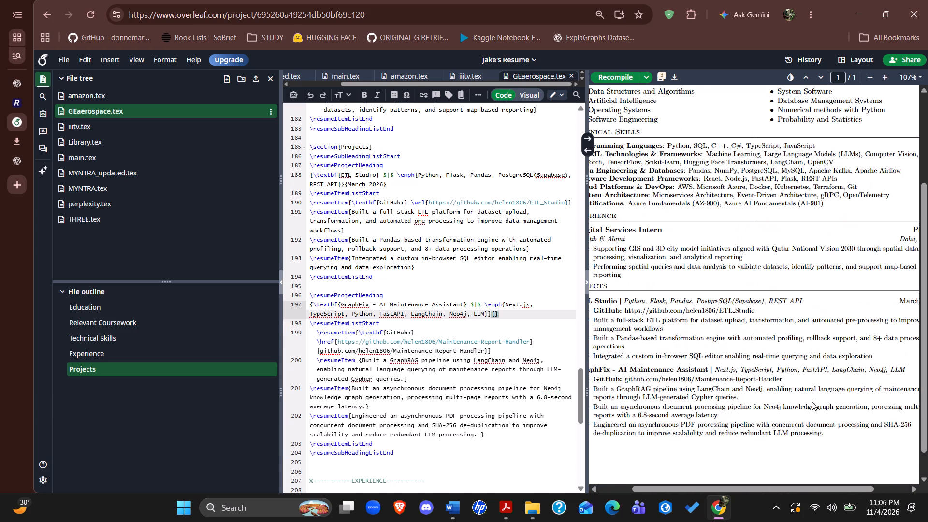
pyautogui.hscroll(1, 812, 402)
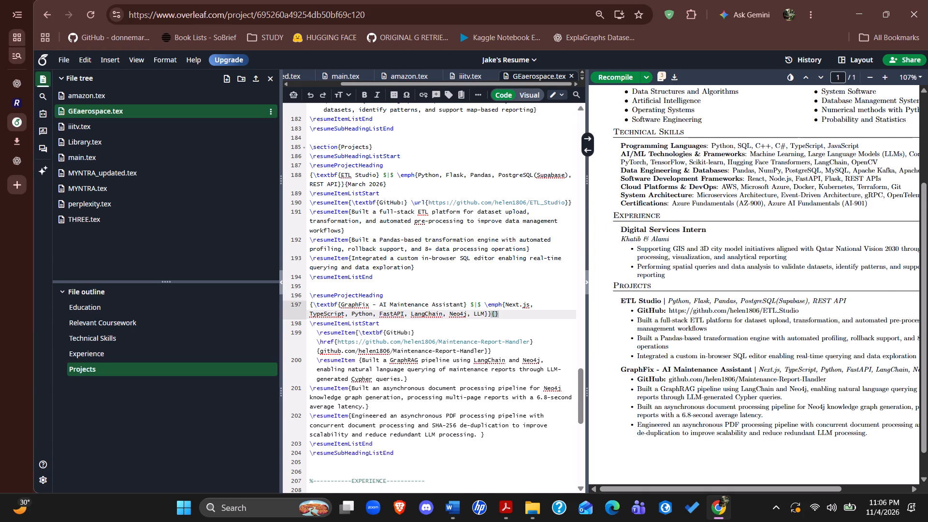
pyautogui.scroll(-2, 639, 306)
pyautogui.click(382, 213)
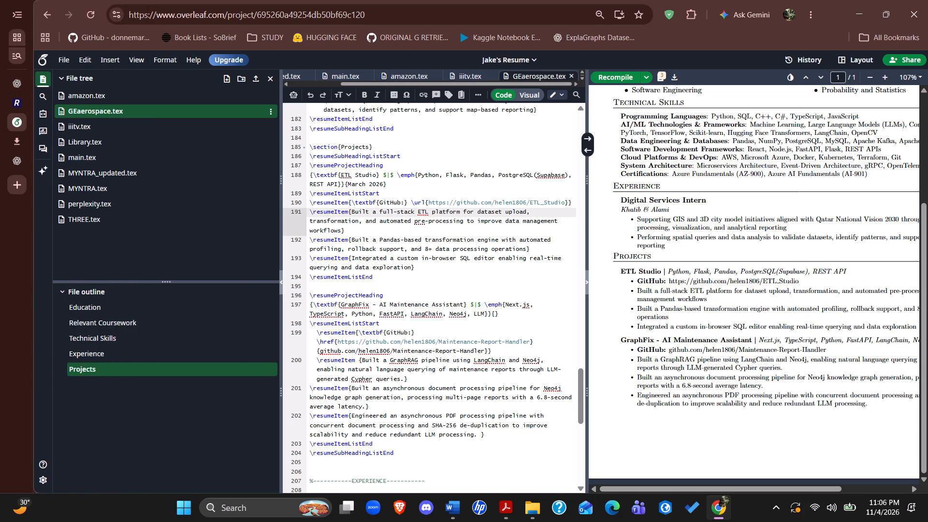
pyautogui.hscroll(-1, 665, 400)
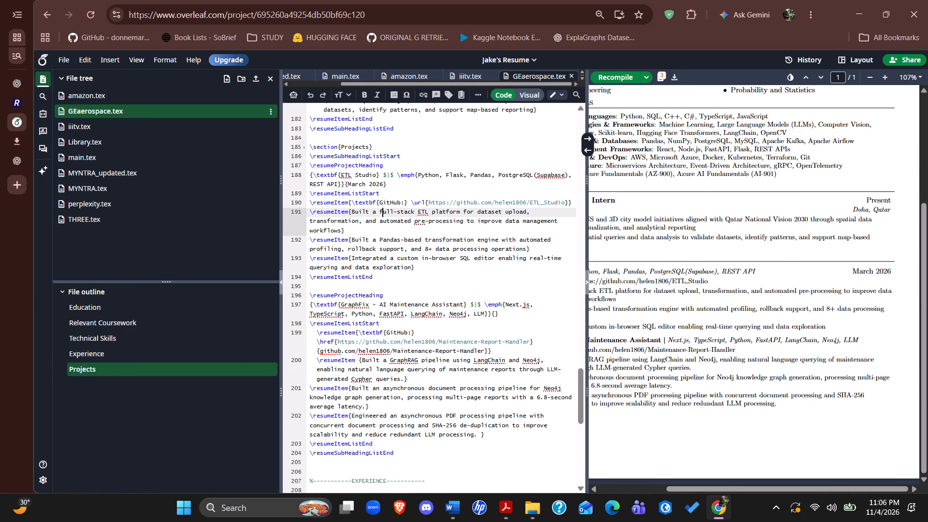
pyautogui.hscroll(1, 665, 400)
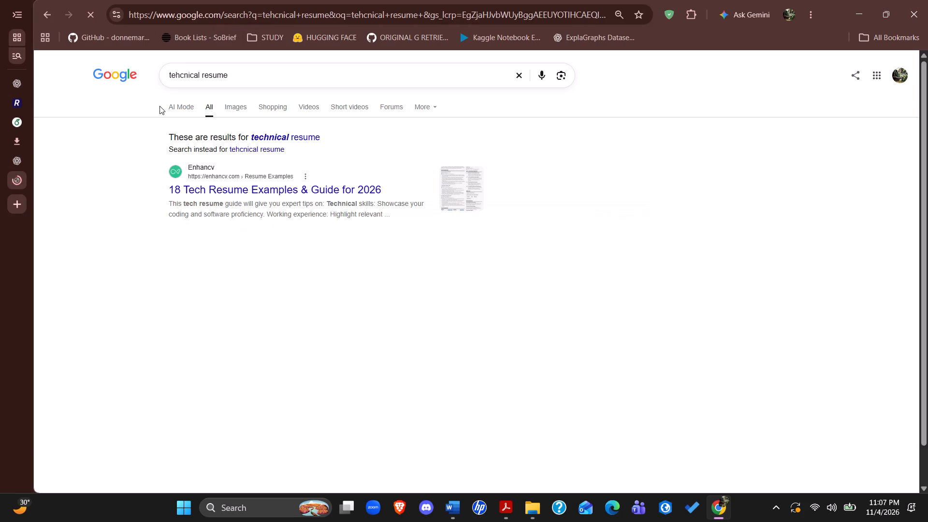
pyautogui.click(240, 109)
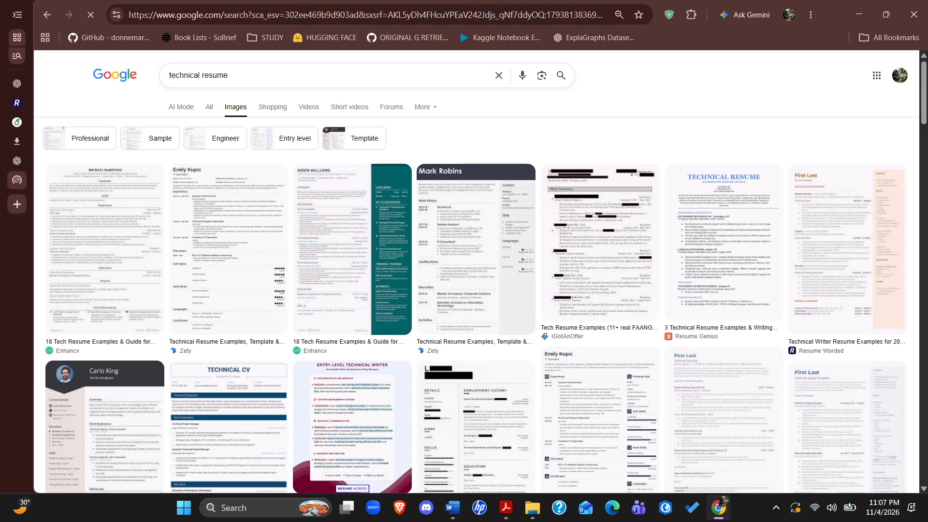
# Search Google's general web results for "tech resume reddit" instead of the technical resume images.
pyautogui.click(290, 71)
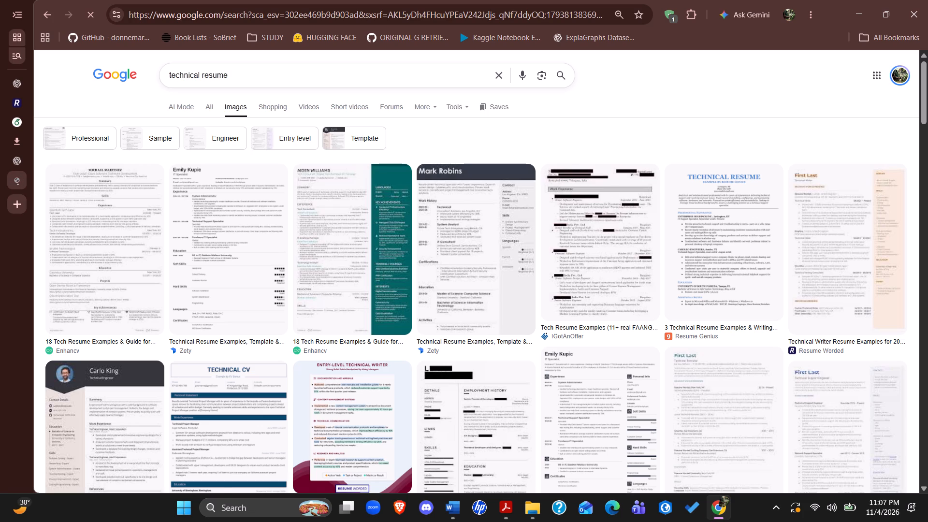
pyautogui.click(206, 107)
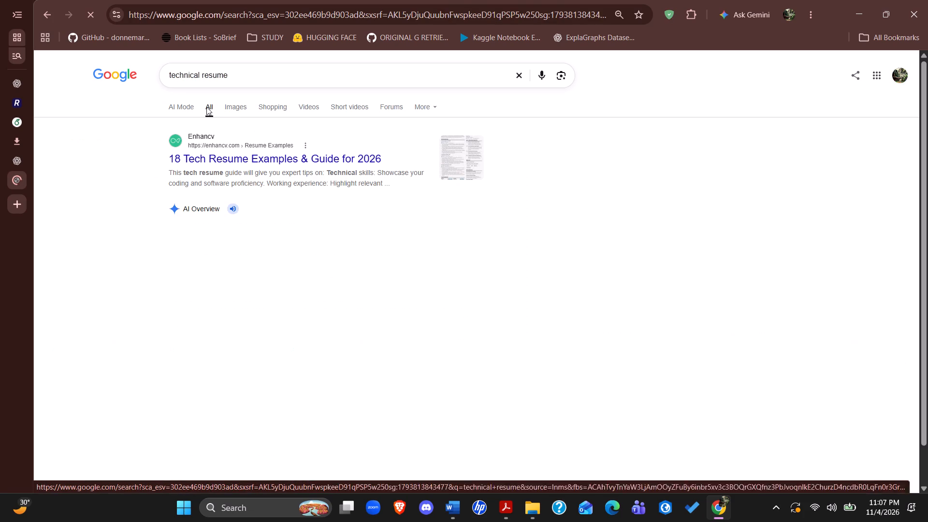
pyautogui.click(270, 82)
pyautogui.press('space')
pyautogui.write('reddit')
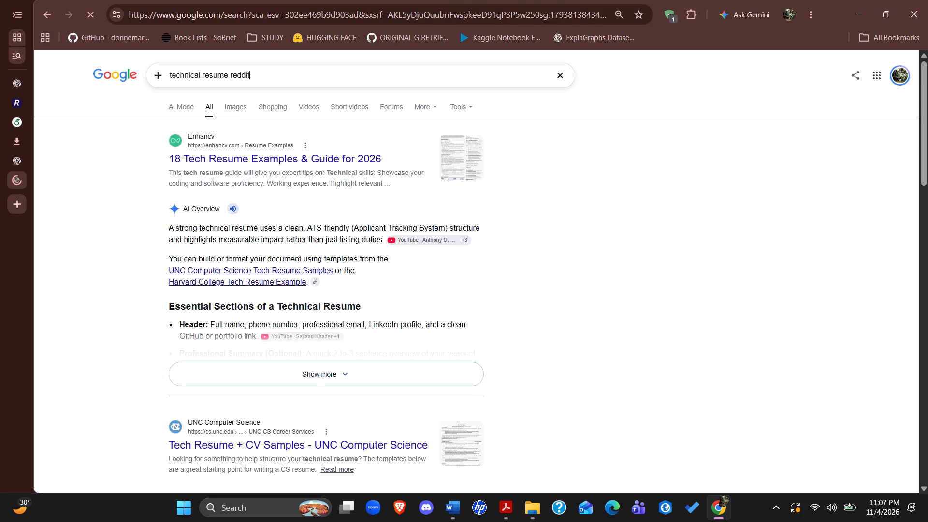
pyautogui.click(203, 70)
pyautogui.press('BackSpace')
pyautogui.press('BackSpace')
pyautogui.press('BackSpace')
pyautogui.press('BackSpace')
pyautogui.press('BackSpace')
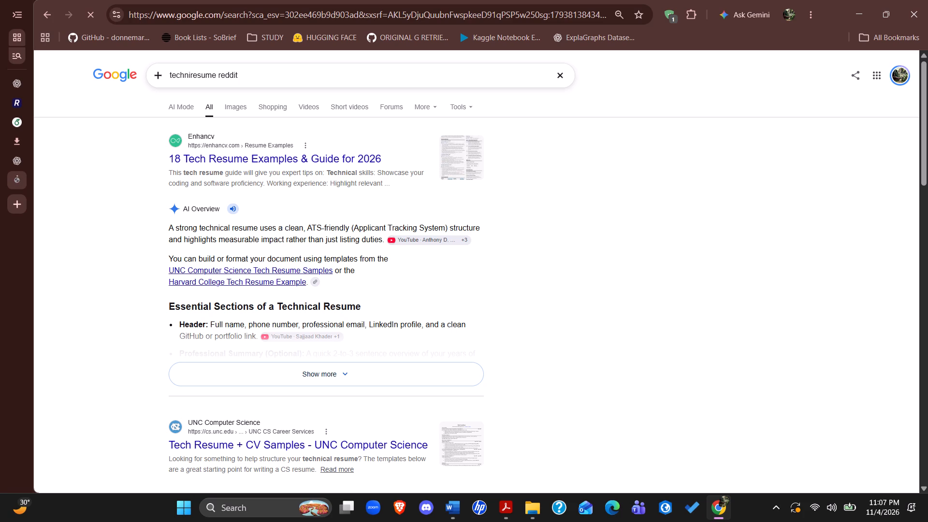
pyautogui.press('BackSpace')
pyautogui.press('space')
pyautogui.press('Return')
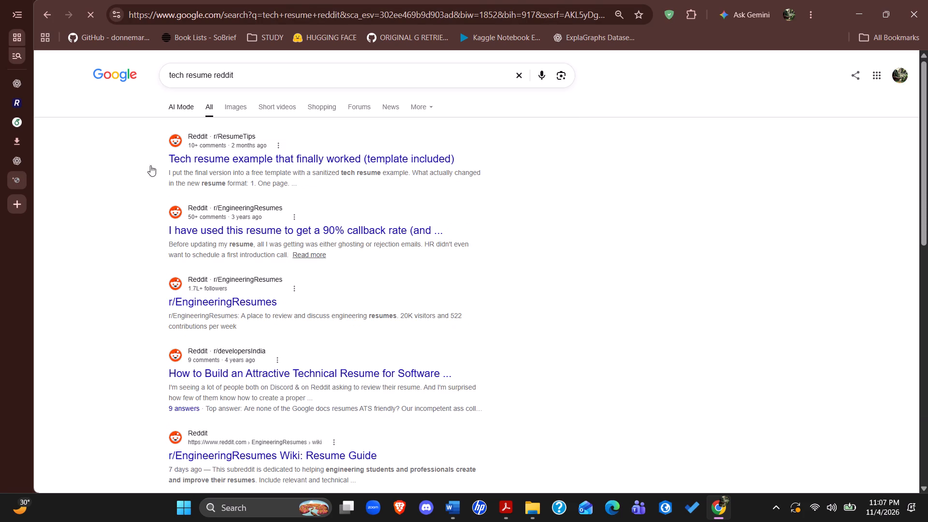
# Read the r/ResumeTips post "Tech resume example that finally worked (template included)" and open its linked resume template.
pyautogui.click(234, 153)
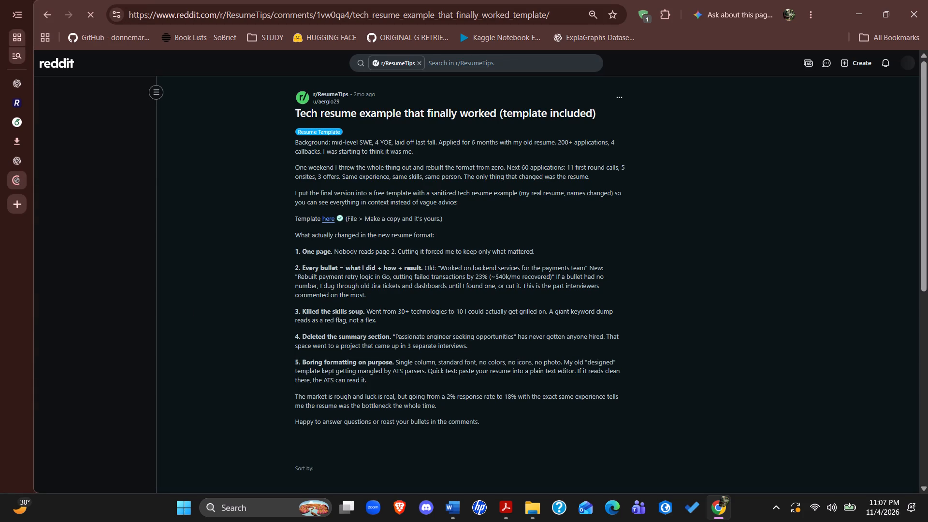
pyautogui.scroll(-2, 302, 272)
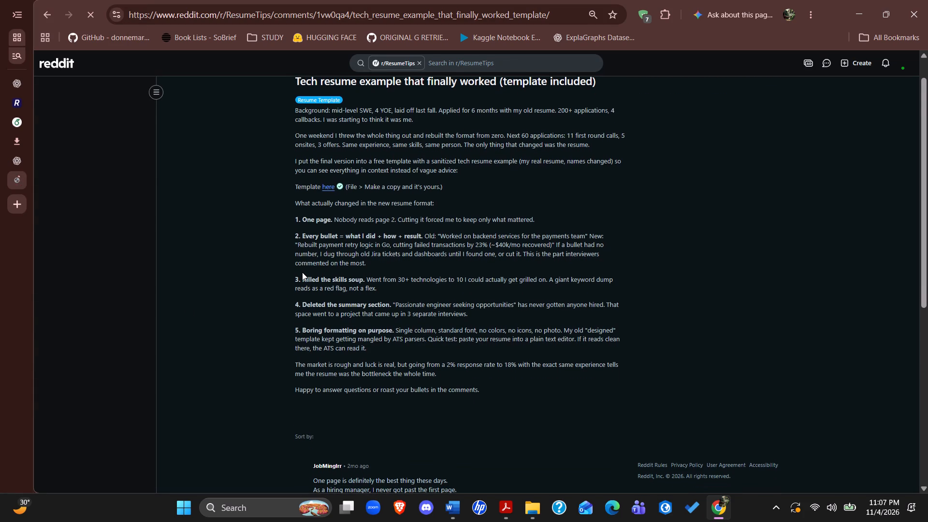
pyautogui.scroll(-3, 302, 272)
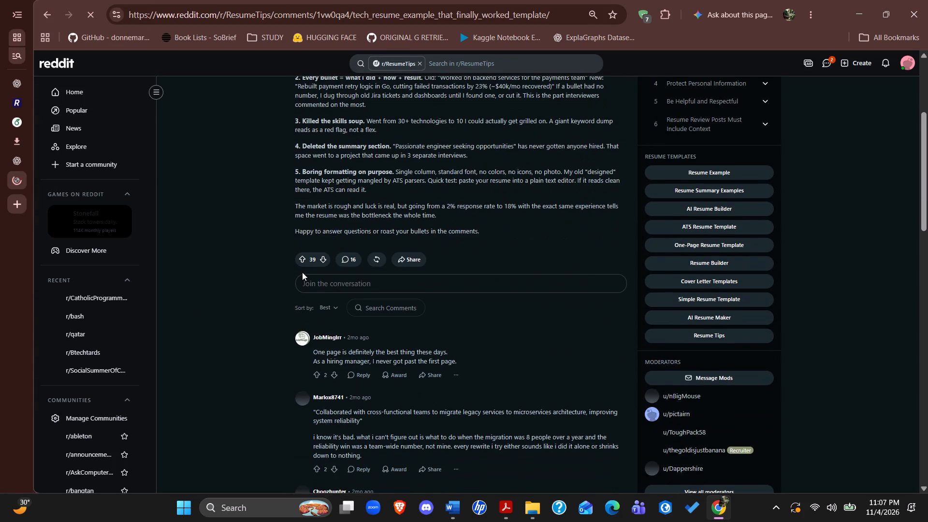
pyautogui.scroll(2, 302, 272)
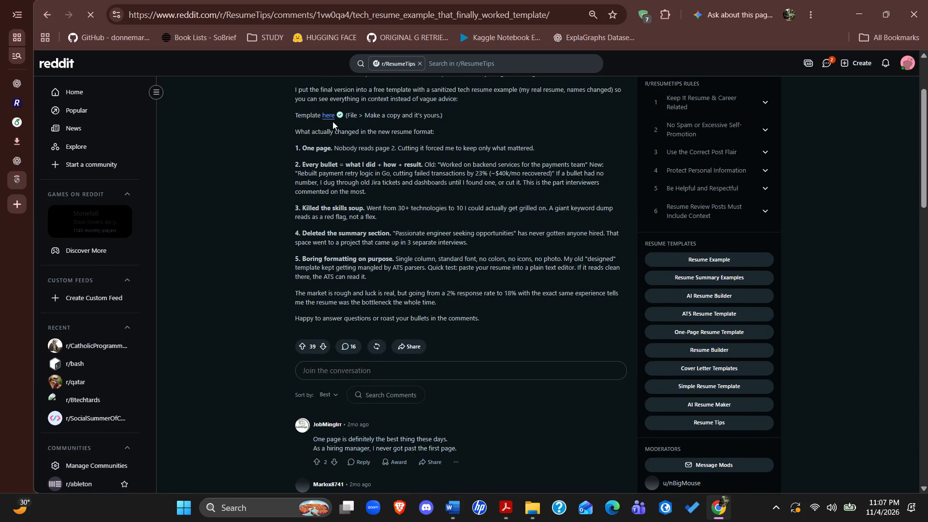
pyautogui.click(329, 114)
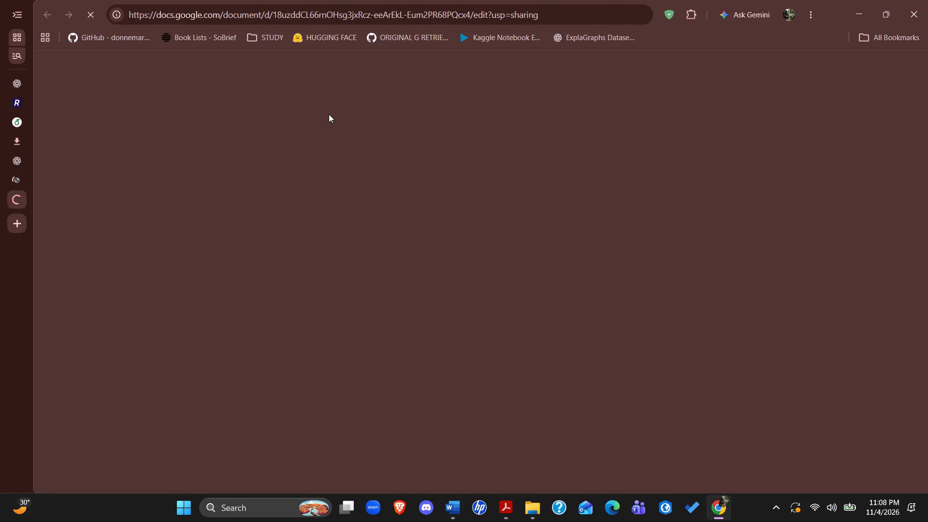
# Return to the Reddit post and read the commenters' advice on resume bullets, metrics and projects.
pyautogui.click(35, 178)
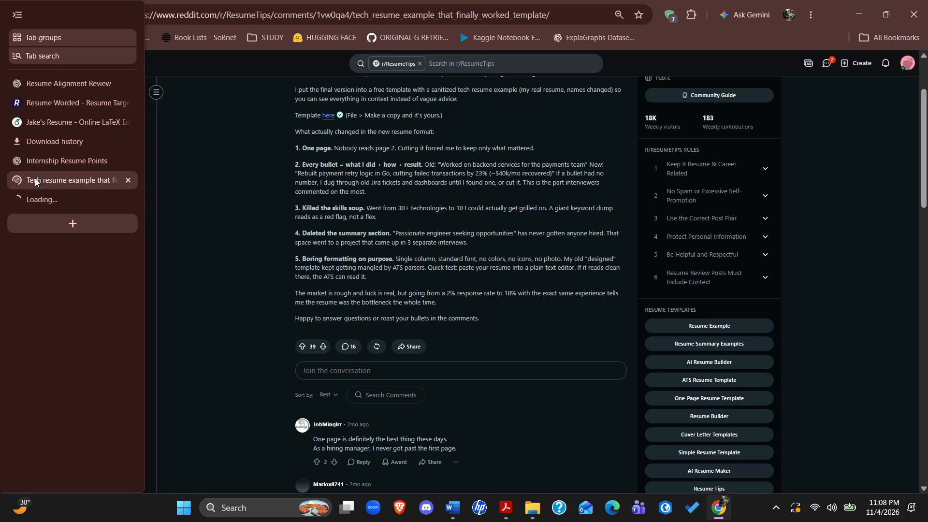
pyautogui.scroll(-4, 354, 357)
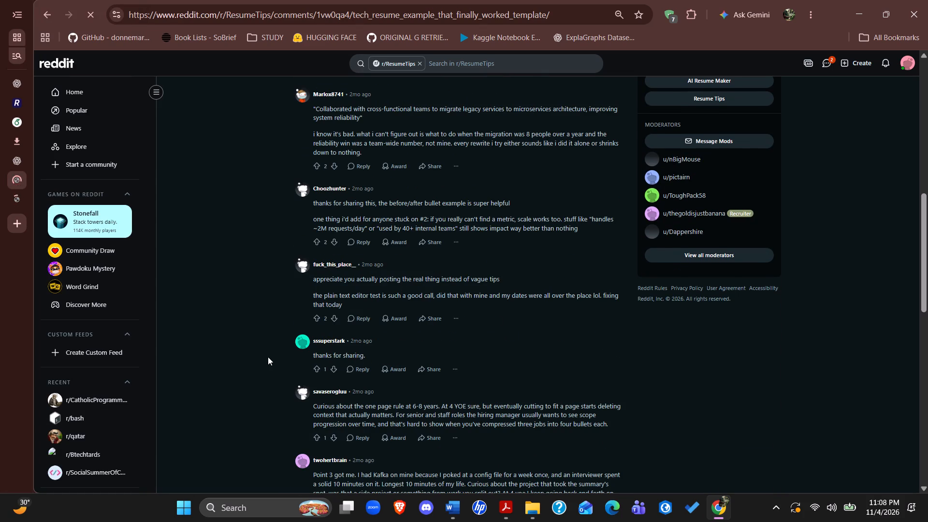
pyautogui.scroll(-1, 376, 432)
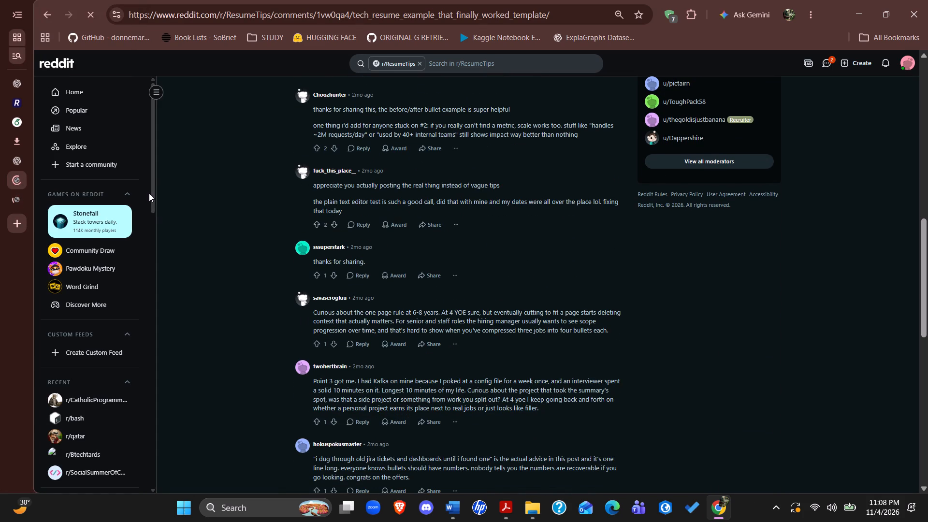
pyautogui.scroll(-1, 289, 324)
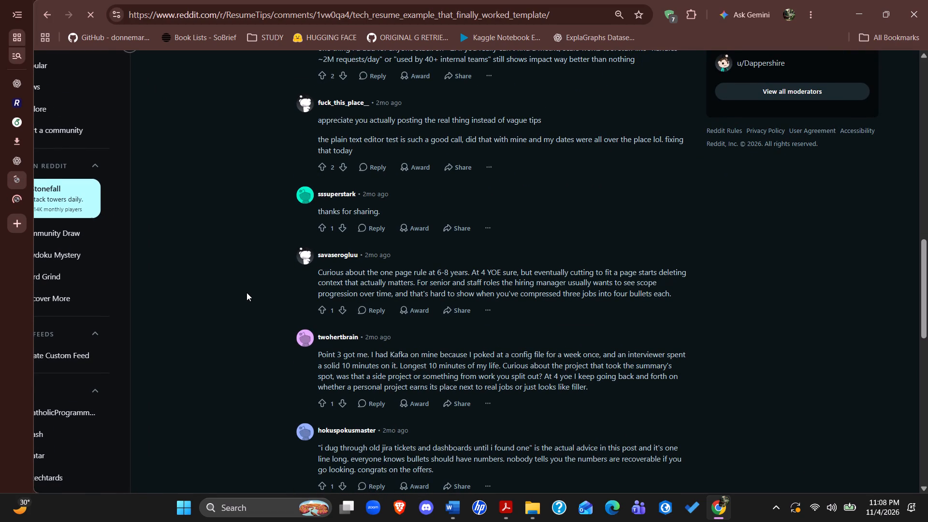
pyautogui.scroll(-1, 246, 292)
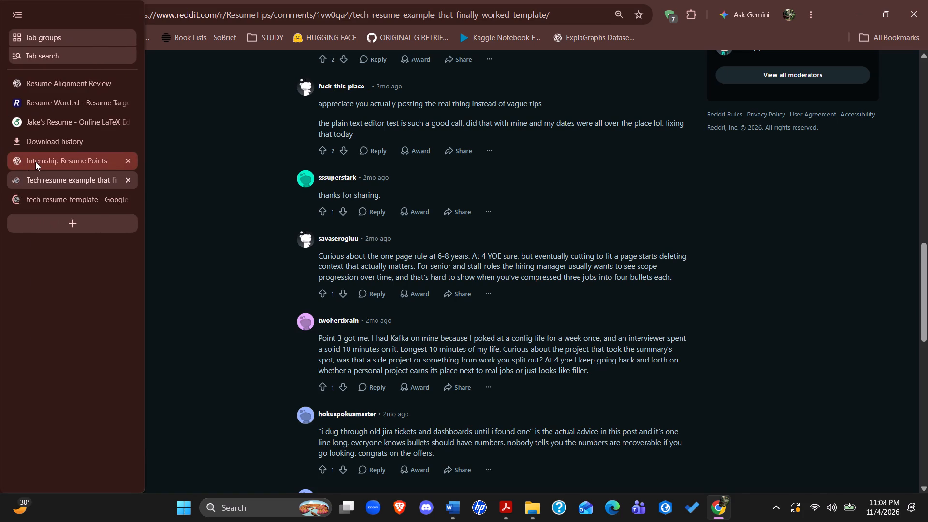
# Examine the tech-resume-template Google Doc, covering its Experience, Projects, Skills and Education sections.
pyautogui.click(35, 162)
pyautogui.click(50, 201)
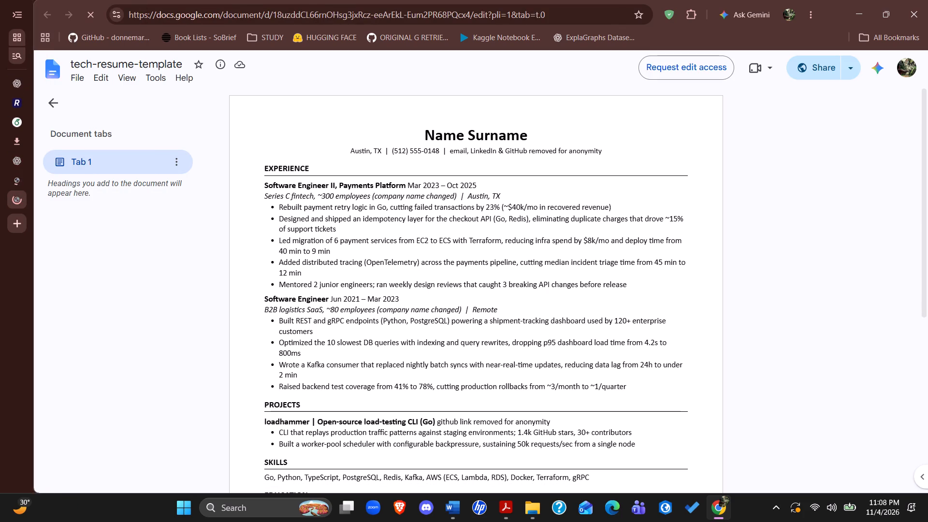
pyautogui.scroll(-1, 383, 261)
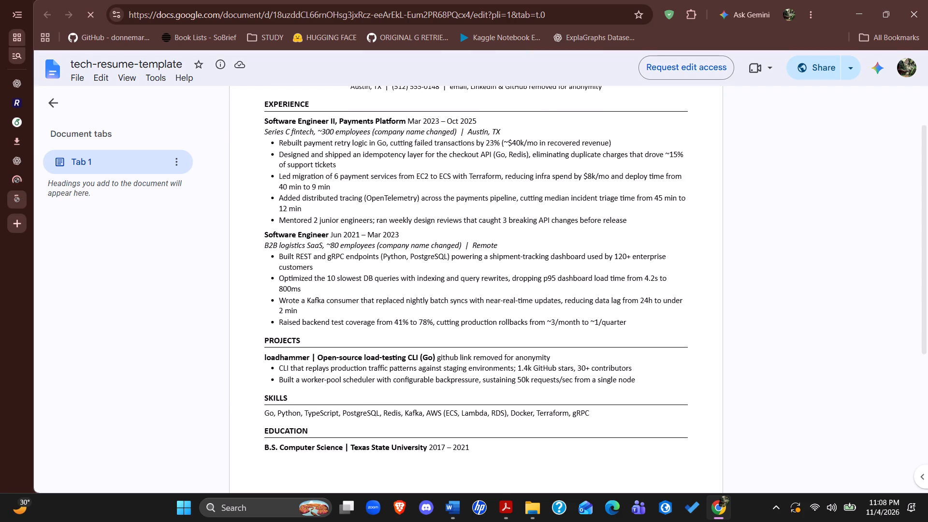
pyautogui.scroll(-1, 383, 261)
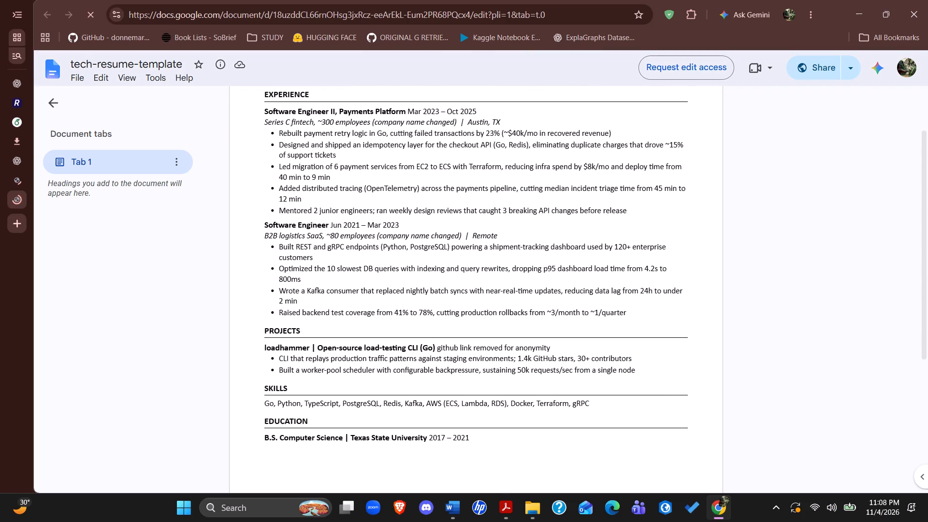
pyautogui.scroll(-4, 383, 261)
pyautogui.scroll(2, 383, 261)
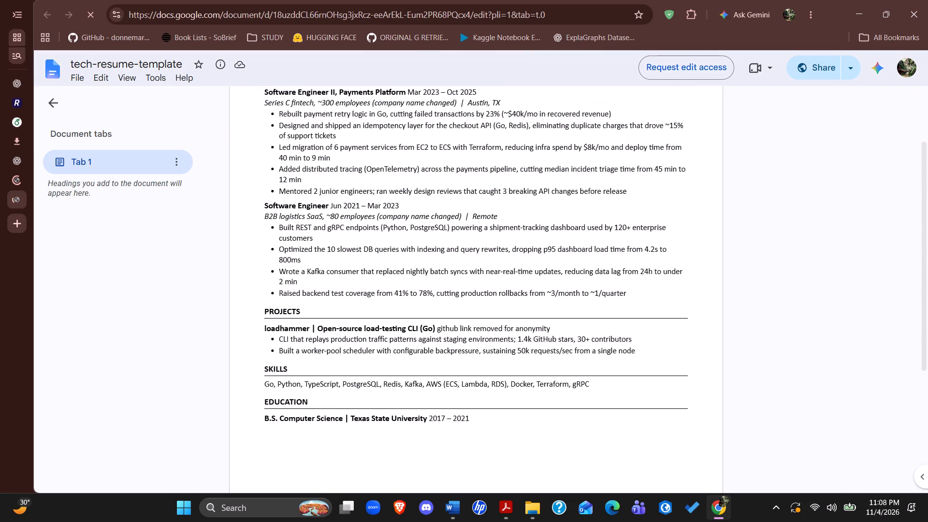
pyautogui.scroll(2, 383, 261)
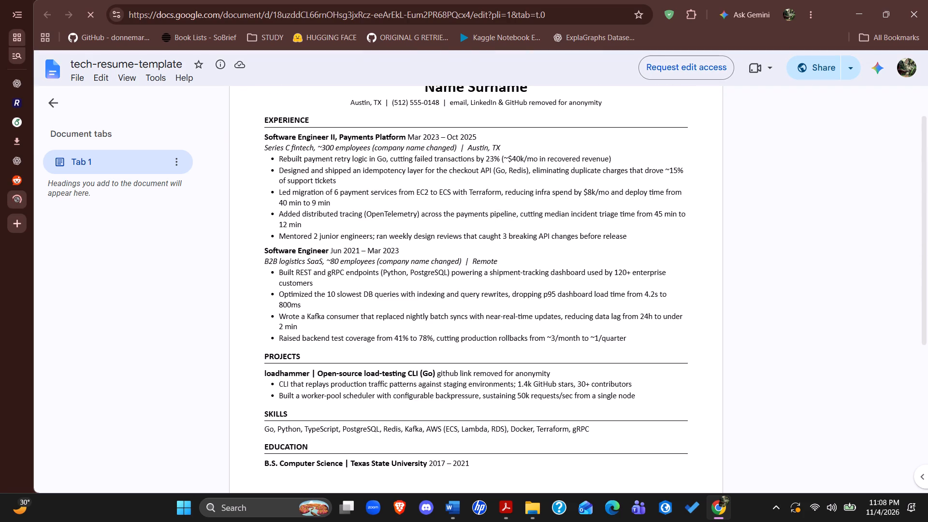
pyautogui.scroll(1, 383, 261)
pyautogui.scroll(-1, 383, 261)
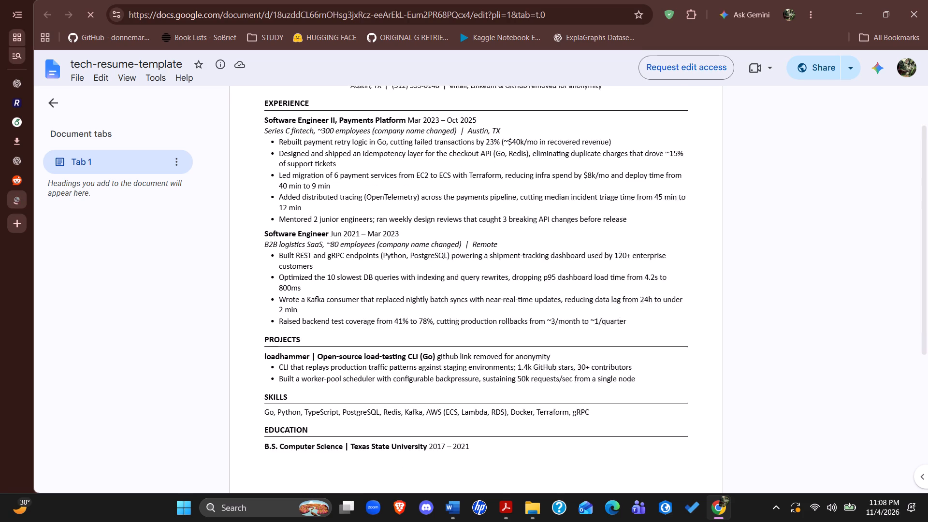
pyautogui.scroll(-1, 383, 261)
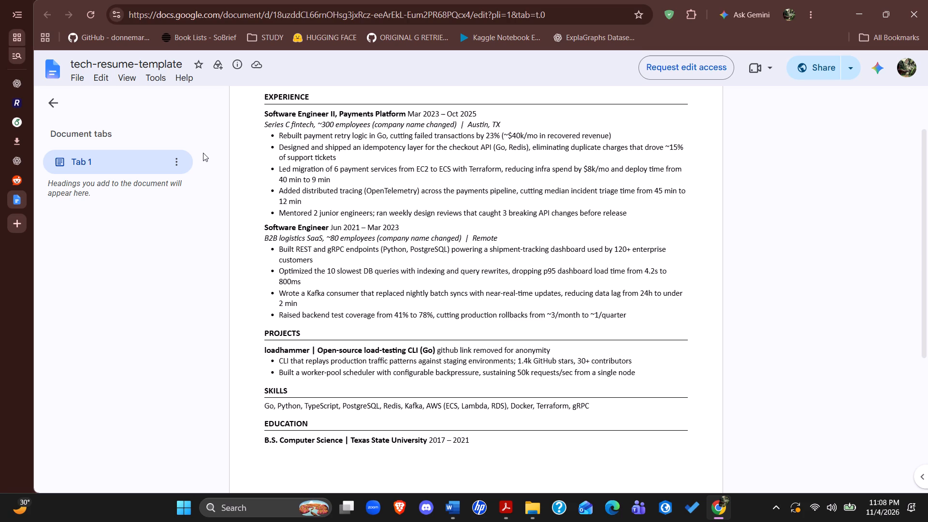
# Compare the project entries in GEaerospace.tex and the ChatGPT draft with the tech-resume-template's Projects section.
pyautogui.click(49, 121)
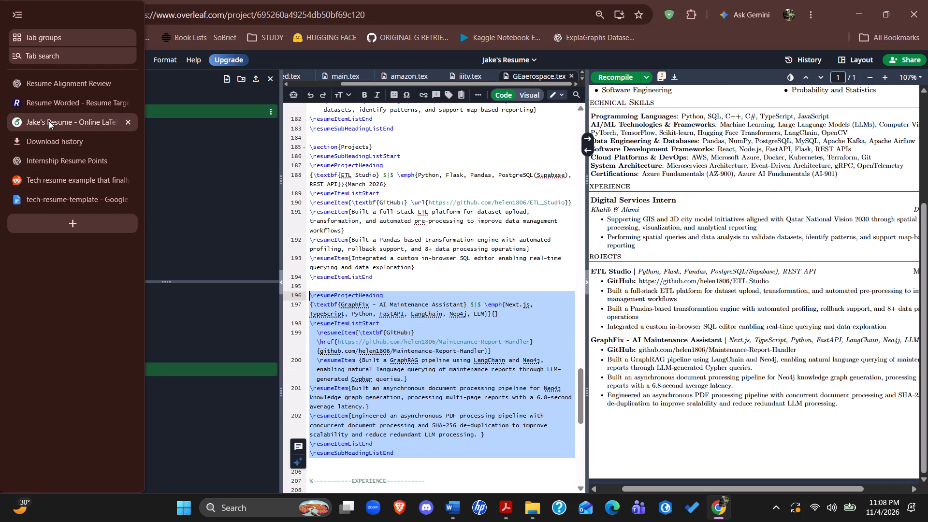
pyautogui.click(406, 288)
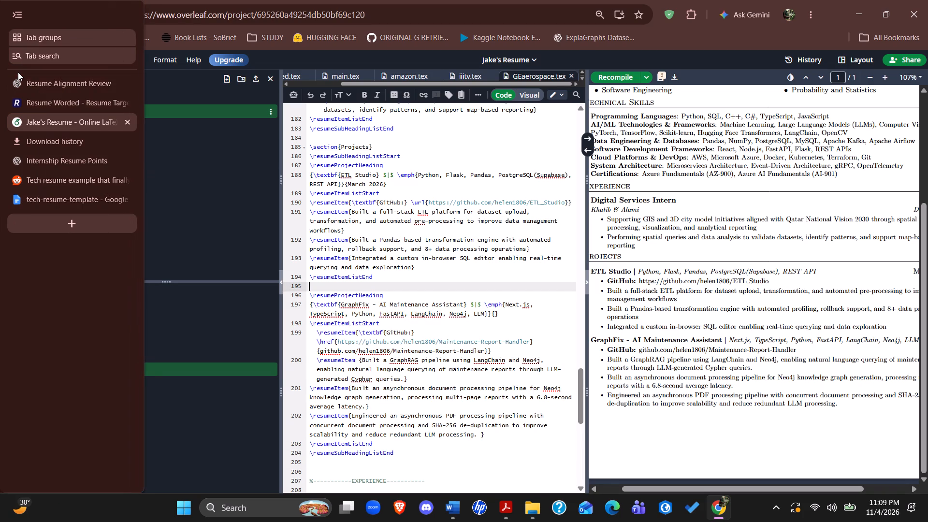
pyautogui.click(28, 80)
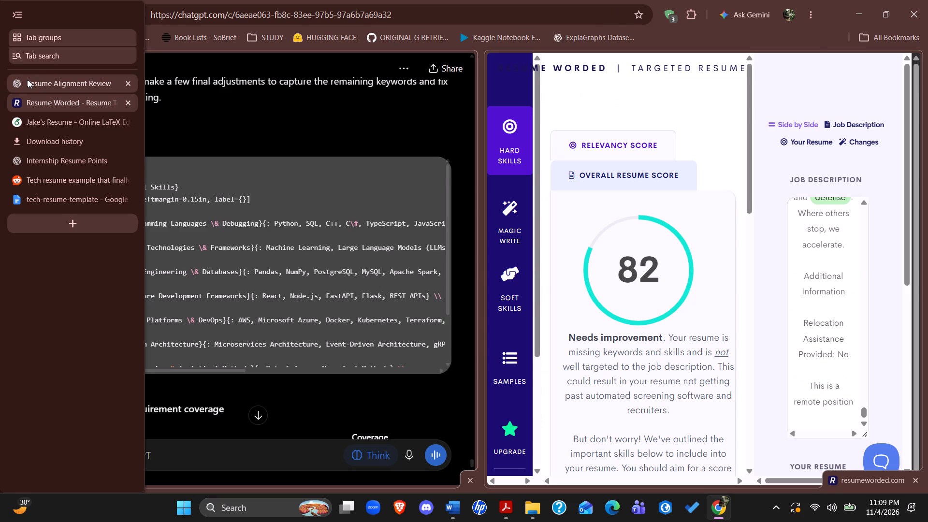
pyautogui.click(55, 161)
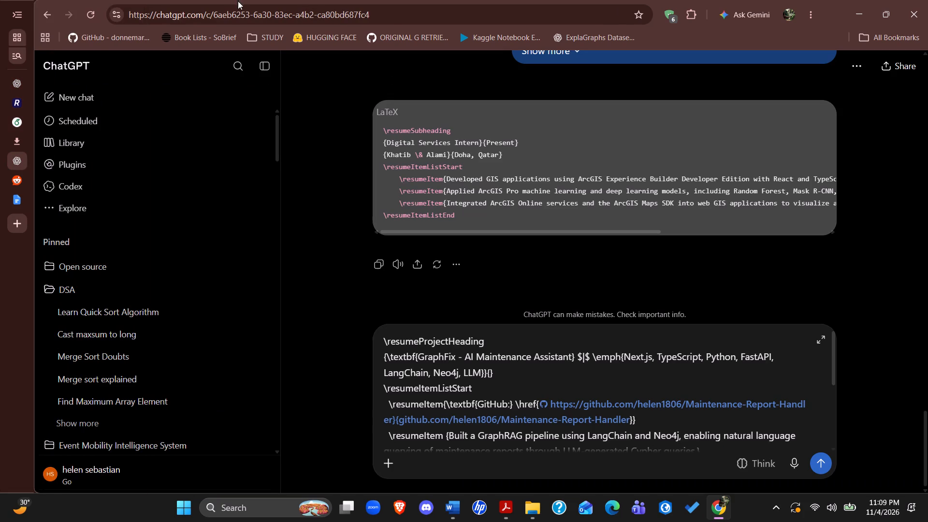
pyautogui.click(28, 197)
pyautogui.click(44, 185)
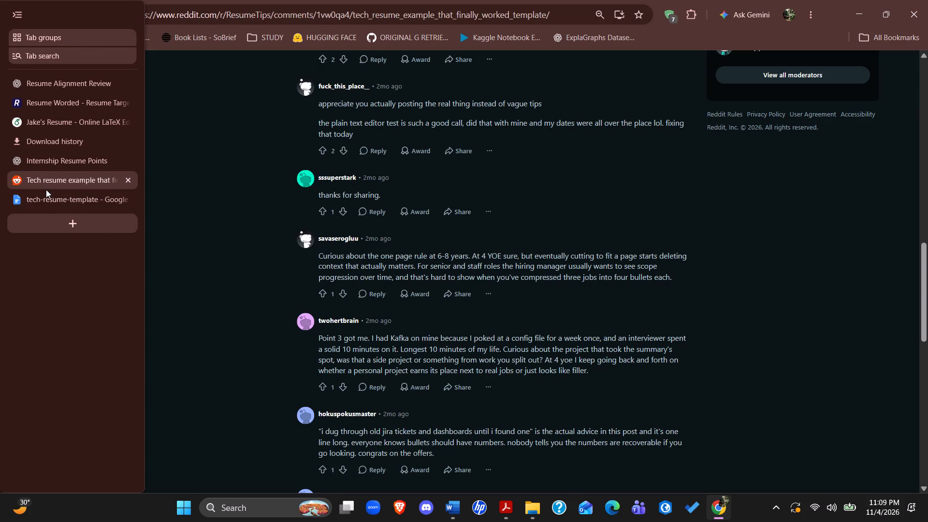
pyautogui.click(47, 193)
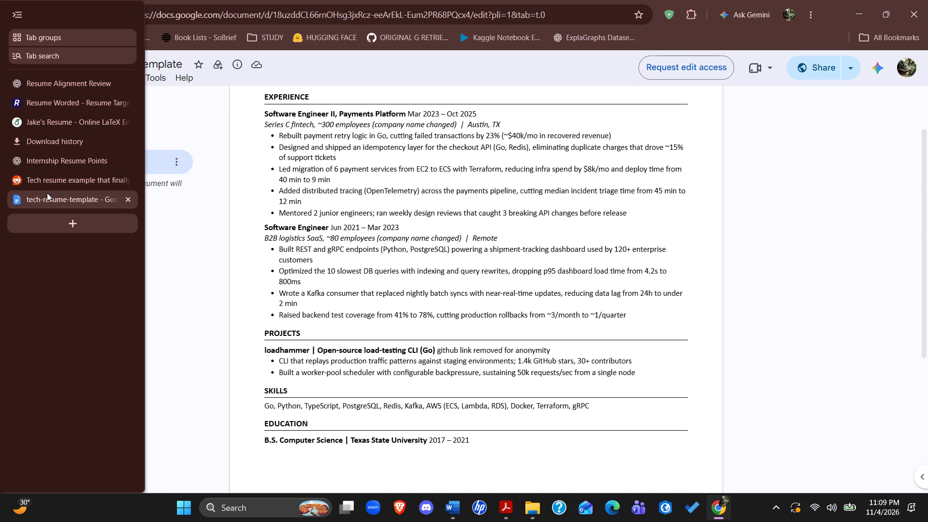
pyautogui.click(48, 183)
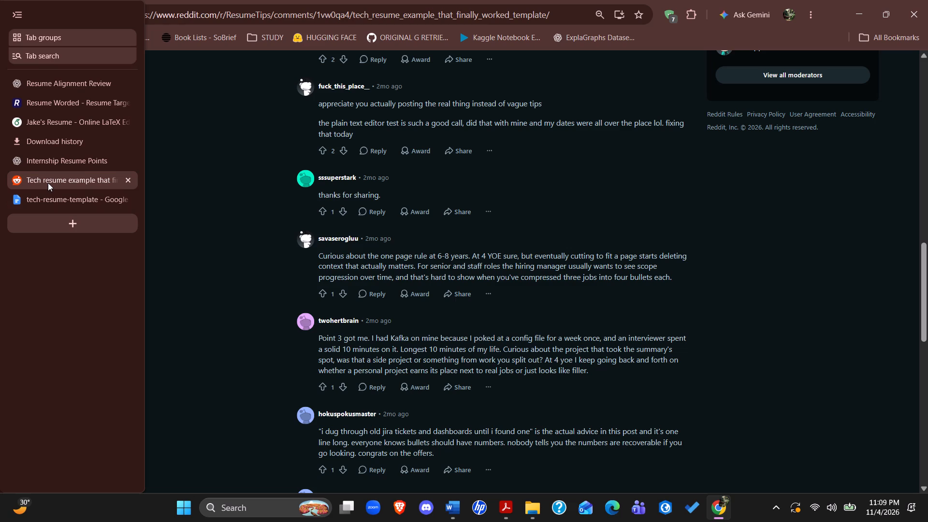
# Search Google in a new tab for "how do people mention their github link and demo link and tech stack for projects in resume?".
pyautogui.click(83, 232)
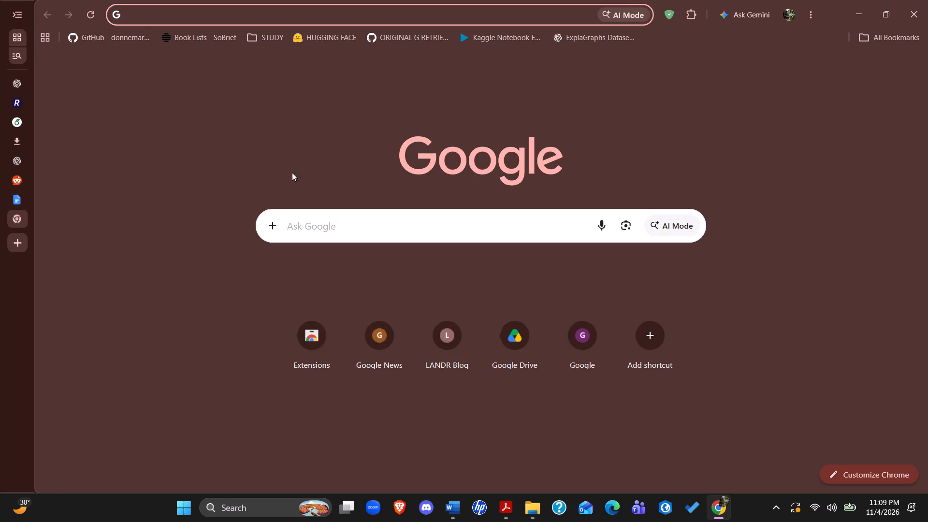
pyautogui.click(298, 227)
pyautogui.write('do')
pyautogui.press('BackSpace')
pyautogui.press('BackSpace')
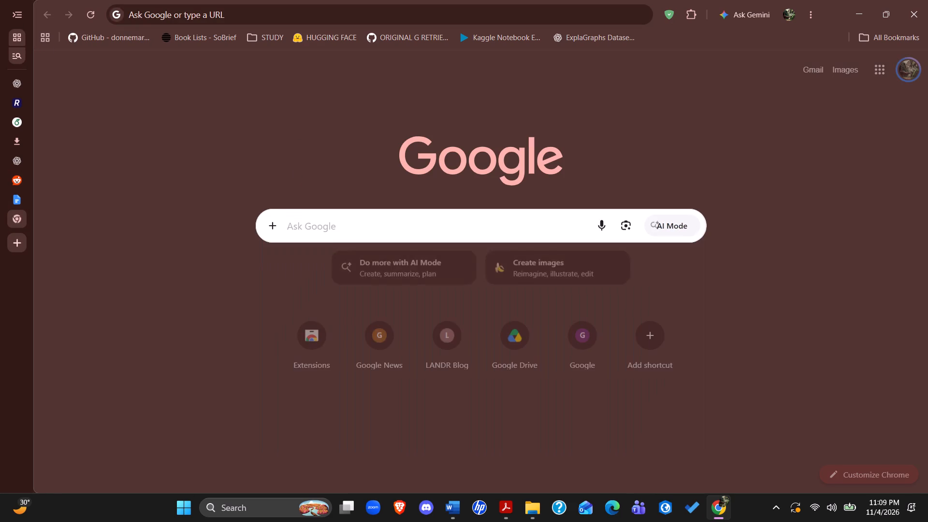
pyautogui.write('how t')
pyautogui.press('BackSpace')
pyautogui.write('do people mention their github link and demo')
pyautogui.press('space')
pyautogui.write('link and tech sta')
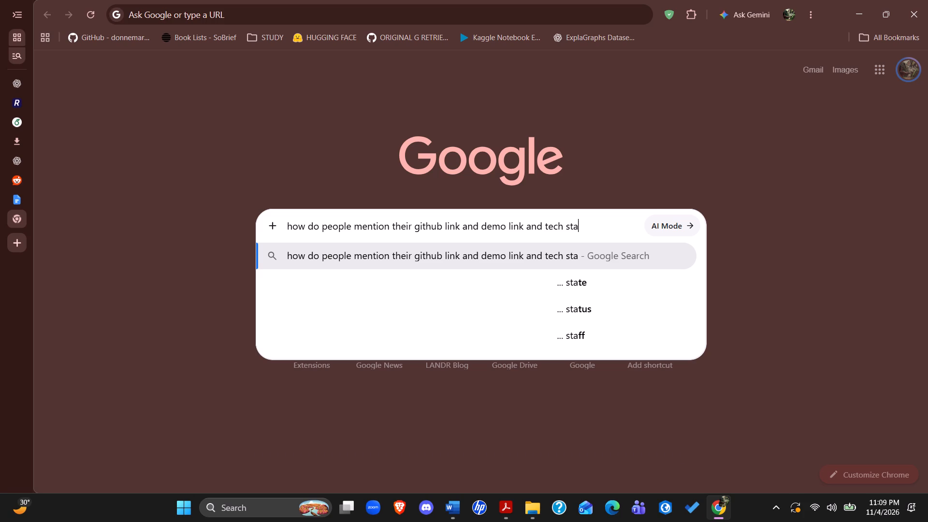
pyautogui.write('ck')
pyautogui.press('space')
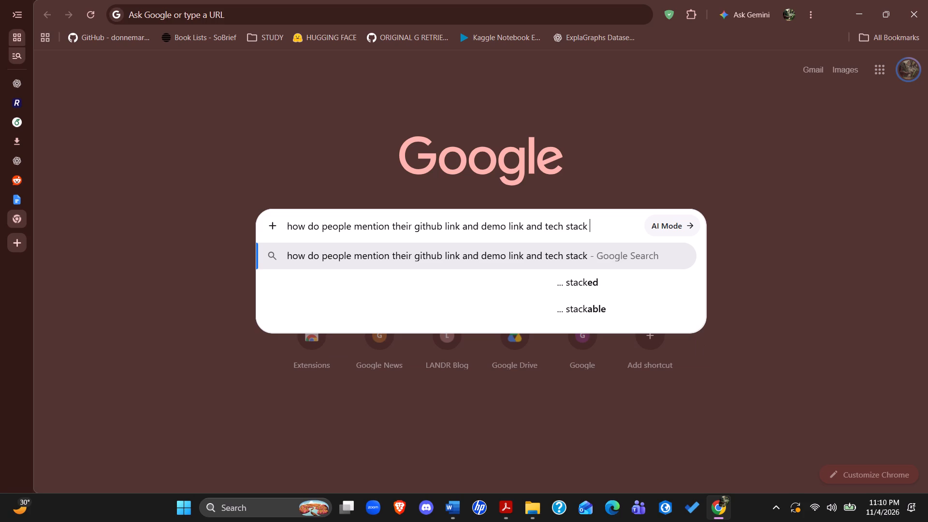
pyautogui.press('BackSpace')
pyautogui.press('space')
pyautogui.write('for projects in resume?')
pyautogui.press('Return')
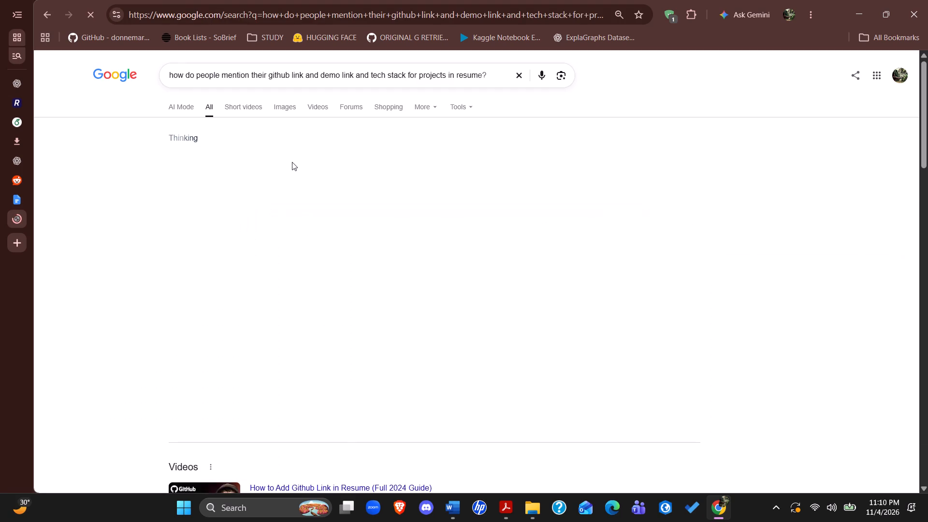
# Read the full AI Overview on resume formats for GitHub links, live demos and tech stacks, including its conventions and pre-submission advice.
pyautogui.scroll(-1, 292, 162)
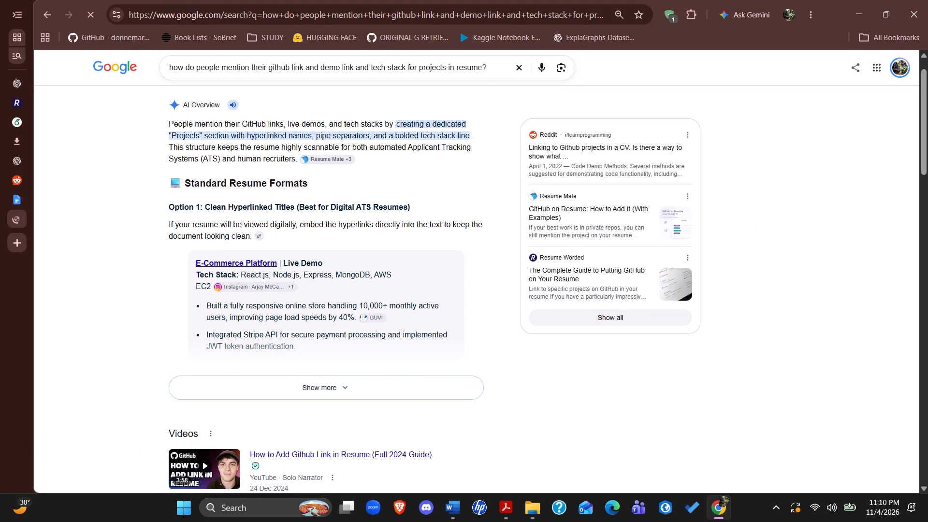
pyautogui.scroll(-1, 304, 293)
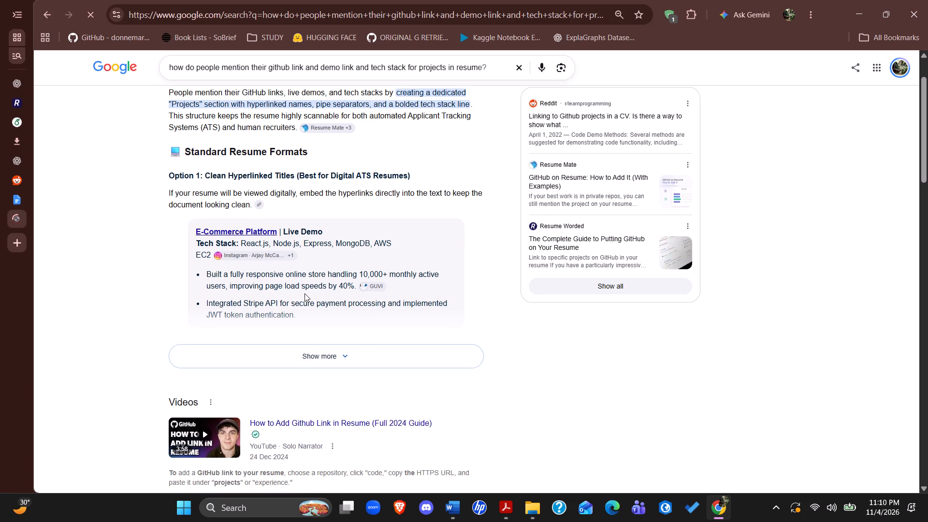
pyautogui.click(316, 350)
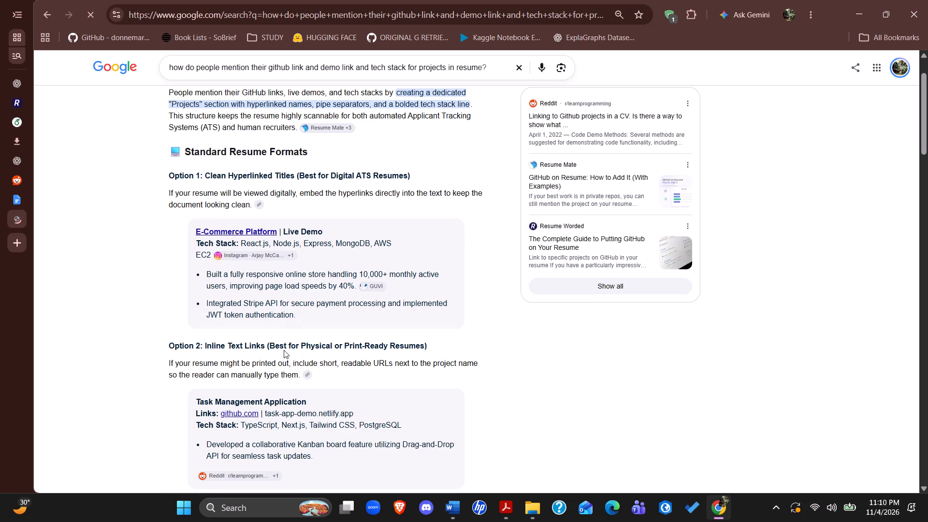
pyautogui.scroll(1, 284, 350)
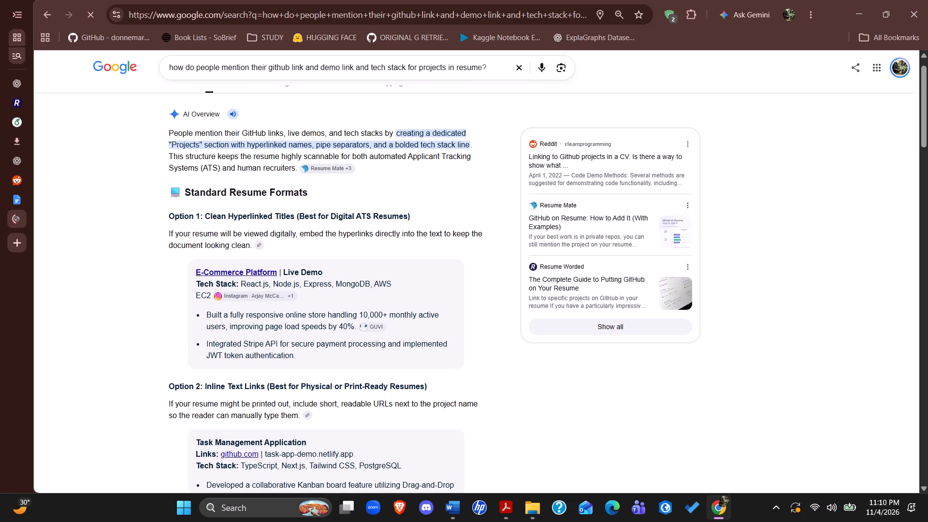
pyautogui.scroll(1, 284, 350)
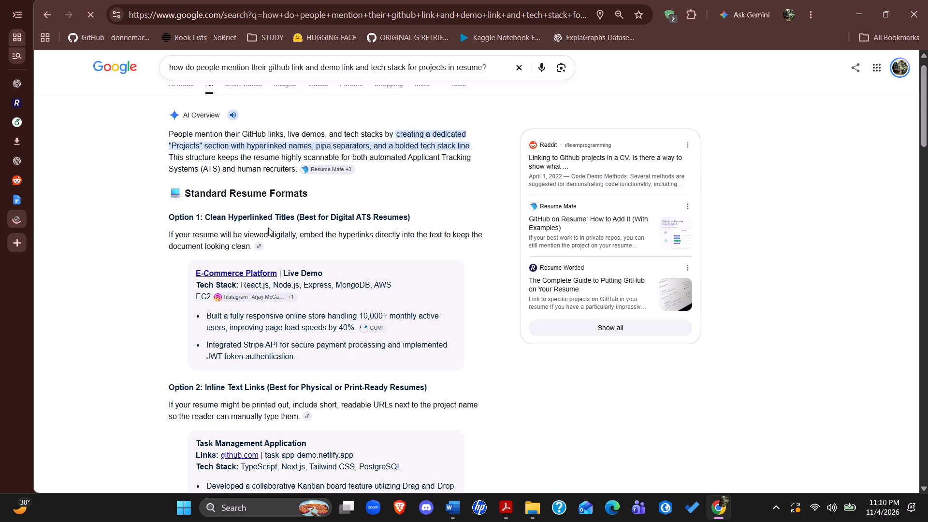
pyautogui.scroll(-5, 268, 228)
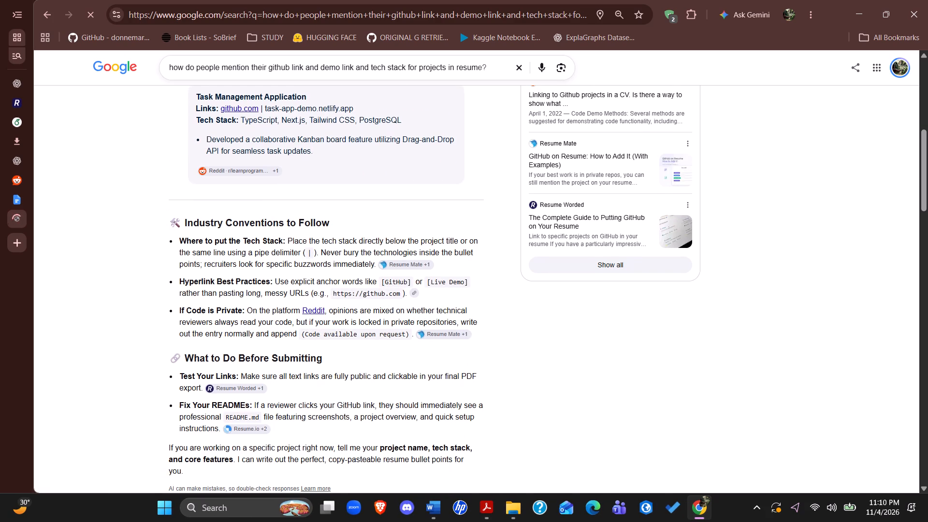
pyautogui.scroll(-2, 268, 228)
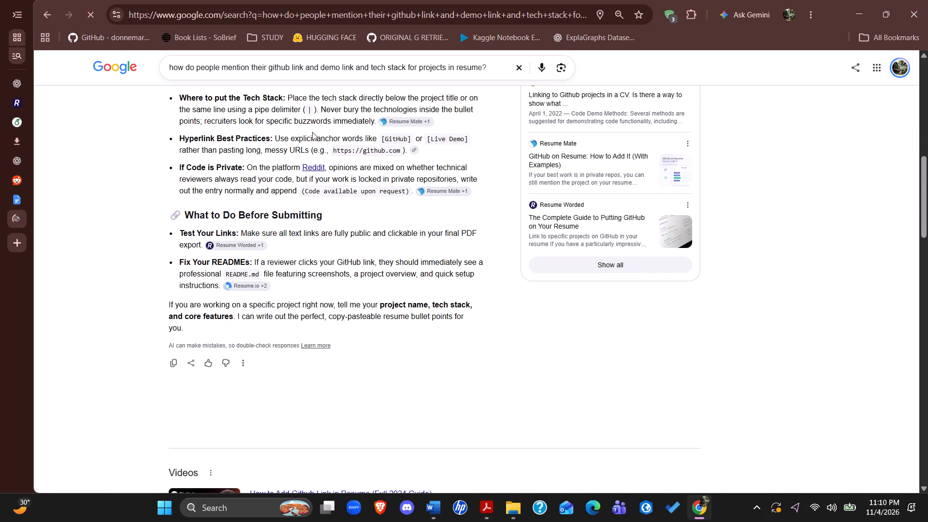
pyautogui.scroll(-2, 312, 132)
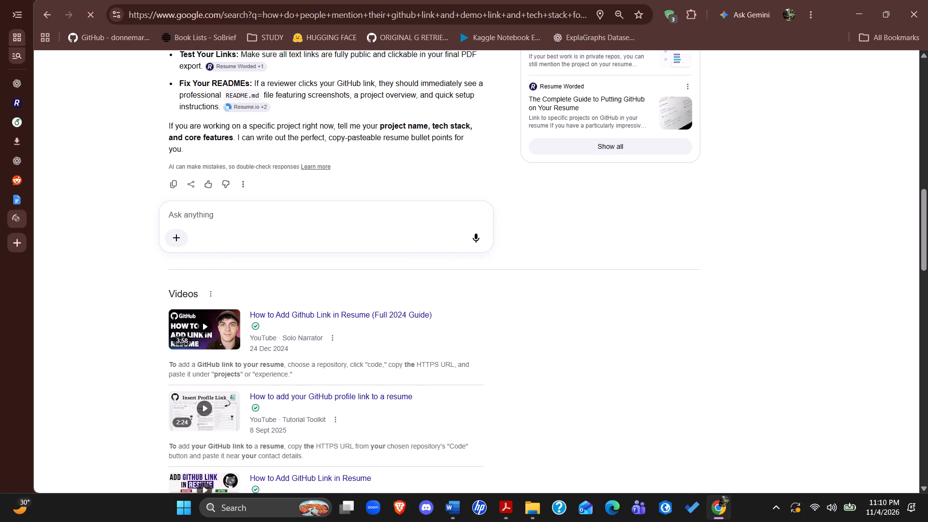
# Ask the follow-up question "do we have to mention the tech stack of a project?" and read the reply.
pyautogui.click(240, 217)
pyautogui.write('do we have to mention the tech stack of a project')
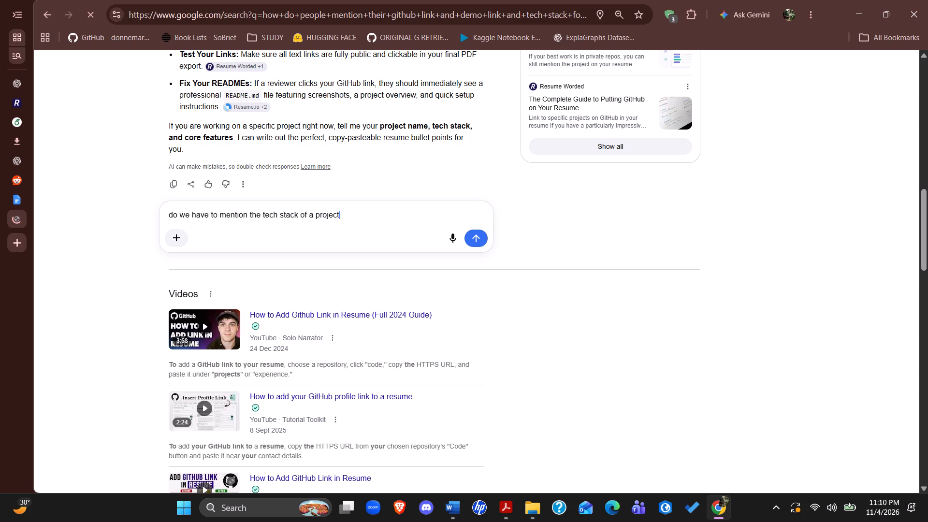
pyautogui.write('?')
pyautogui.press('Return')
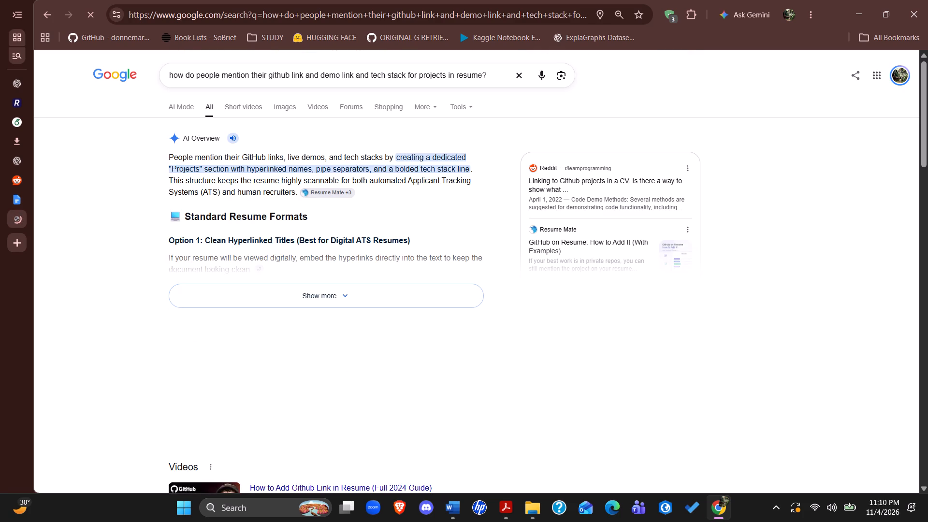
pyautogui.click(274, 303)
pyautogui.scroll(-2, 274, 303)
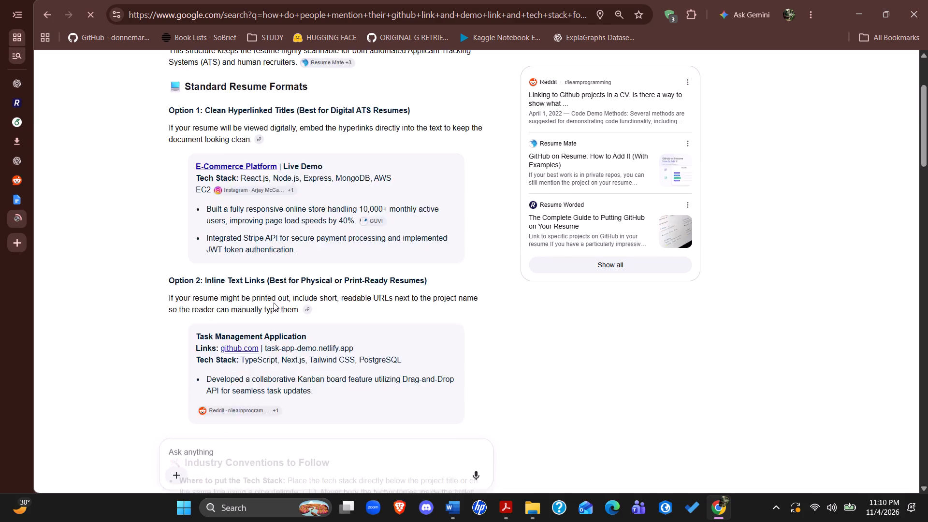
pyautogui.scroll(-5, 274, 303)
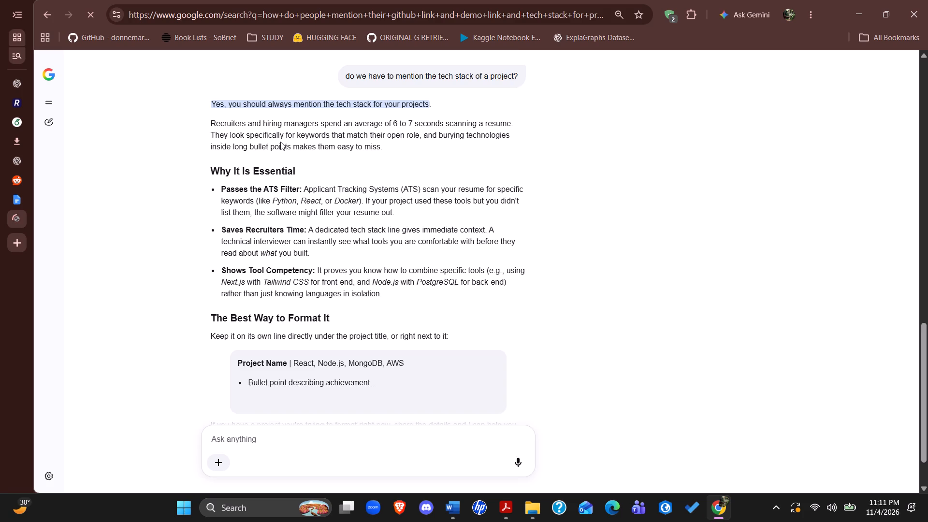
pyautogui.scroll(-2, 280, 142)
pyautogui.scroll(1, 280, 142)
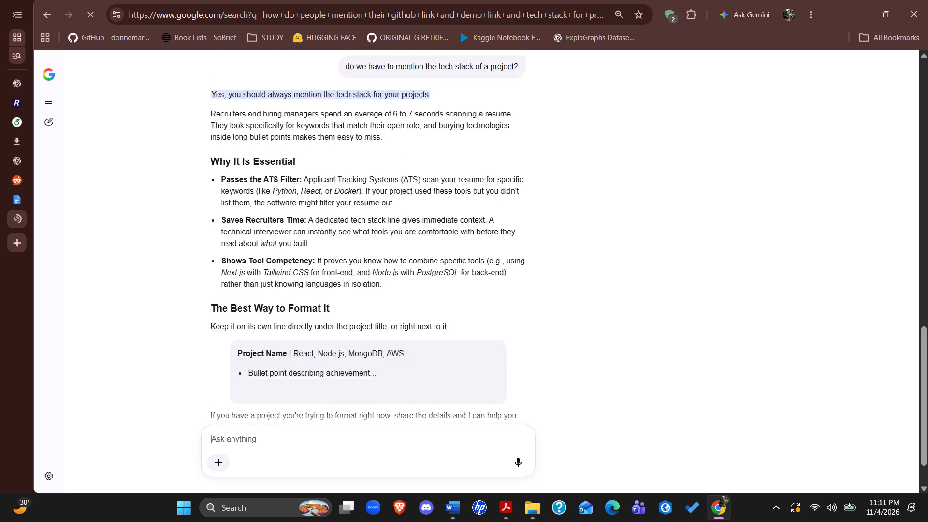
pyautogui.scroll(1, 280, 142)
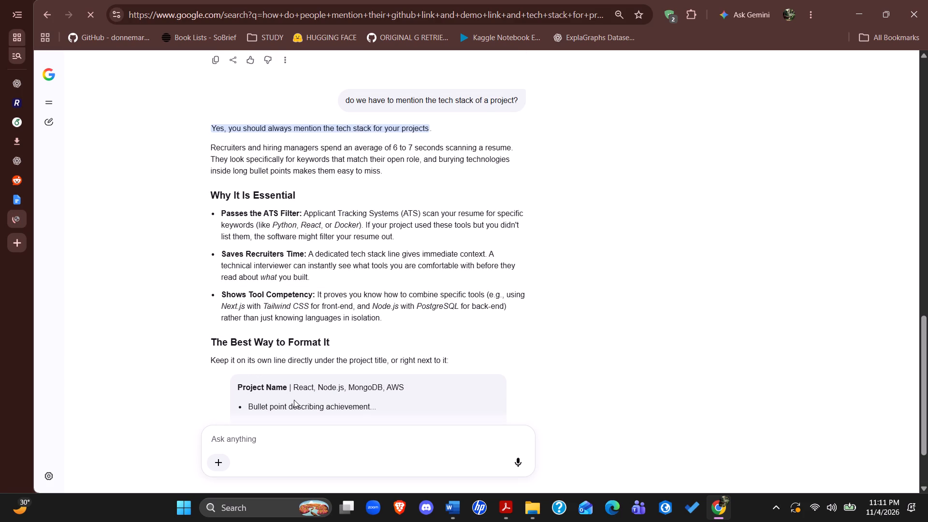
# Ask "but then how will we add tech stack github demo link all of that" and review the suggested layouts.
pyautogui.write('but then how will we add tech stack github l')
pyautogui.press('BackSpace')
pyautogui.write('demo link all of that')
pyautogui.press('Return')
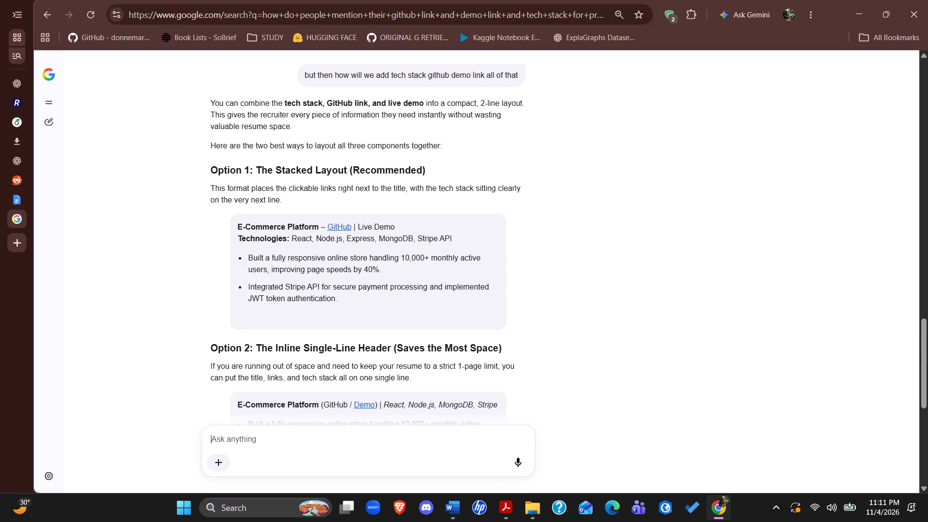
pyautogui.scroll(-1, 295, 286)
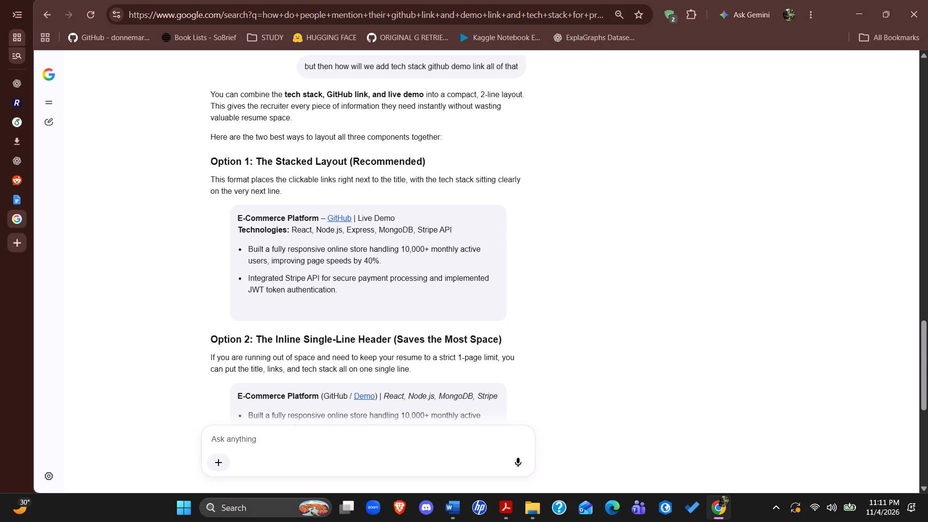
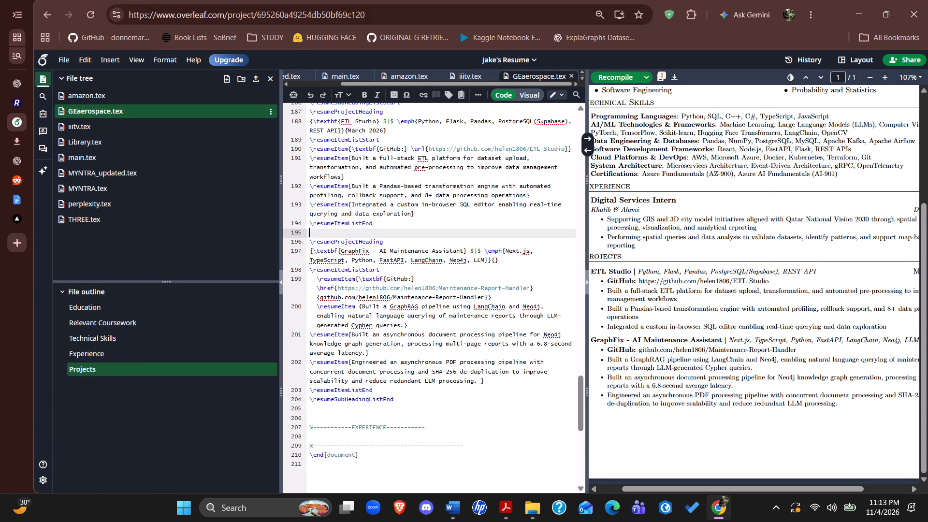
pyautogui.moveTo(327, 235); pyautogui.dragTo(378, 375)
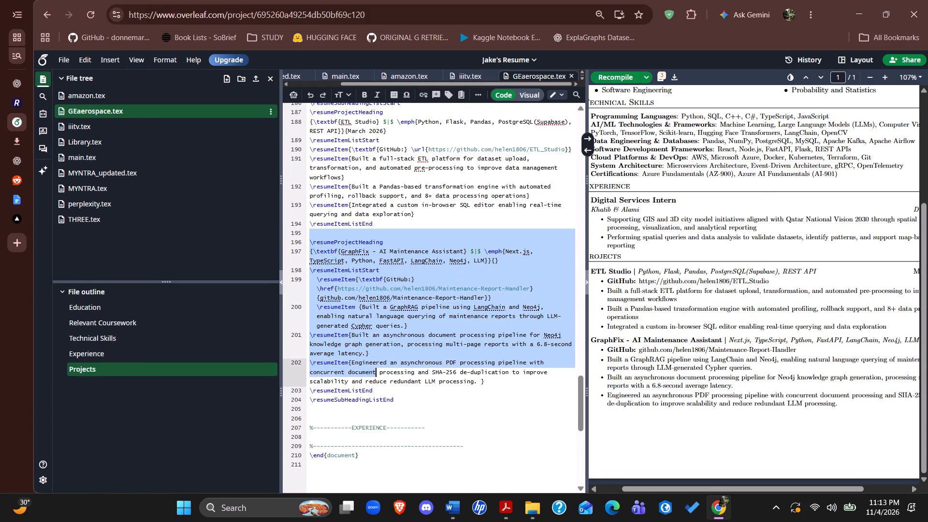
pyautogui.moveTo(378, 375); pyautogui.dragTo(382, 388)
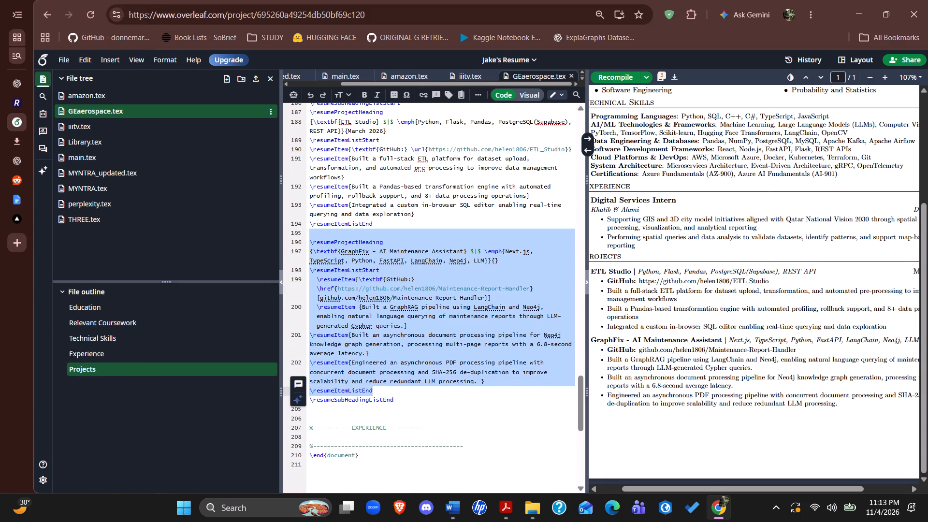
pyautogui.hotkey('ctrl', 'v')
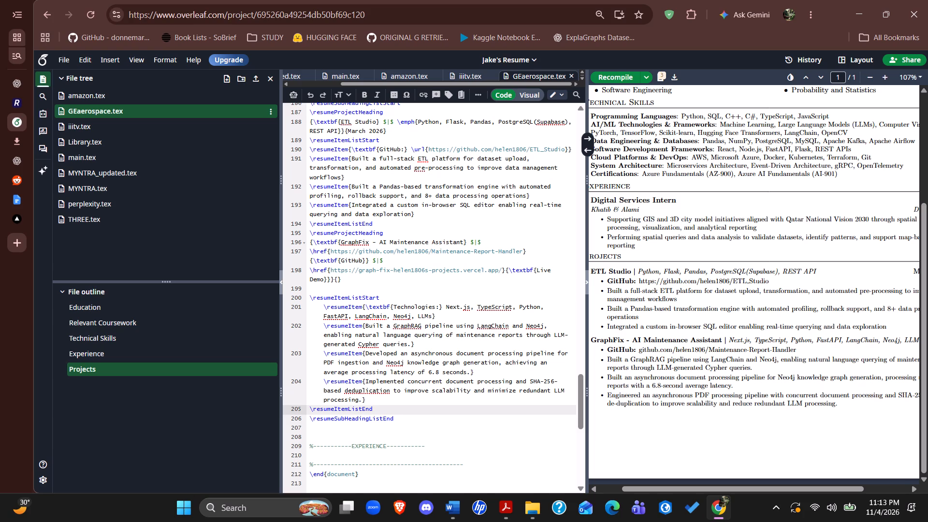
pyautogui.click(386, 222)
pyautogui.scroll(-1, 382, 283)
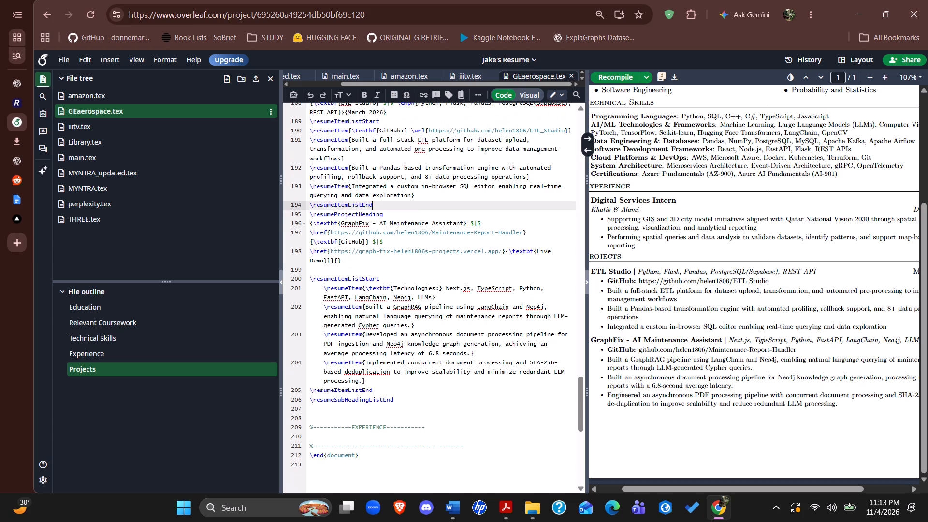
pyautogui.hotkey('ctrl', 's')
# Examine the compiled resume preview, checking the reformatted GraphFix entry against the other sections and the page layout.
pyautogui.scroll(-1, 682, 265)
pyautogui.hscroll(-1, 682, 265)
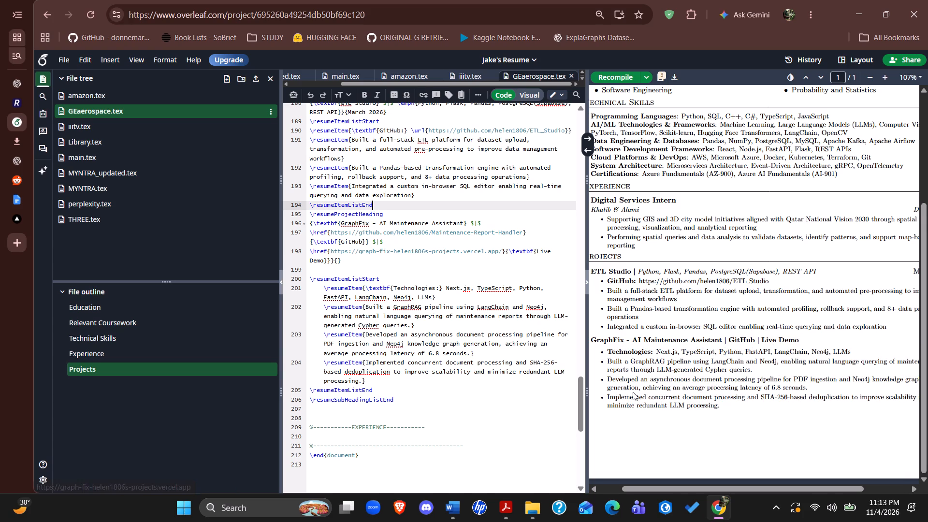
pyautogui.scroll(-1, 629, 393)
pyautogui.scroll(1, 629, 393)
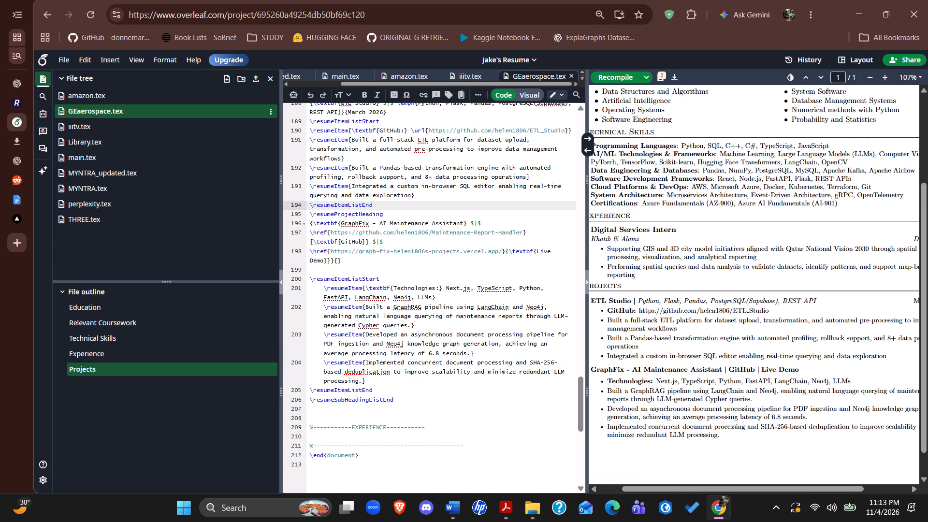
pyautogui.scroll(1, 629, 393)
pyautogui.scroll(-2, 629, 393)
pyautogui.hscroll(2, 629, 393)
pyautogui.scroll(1, 629, 393)
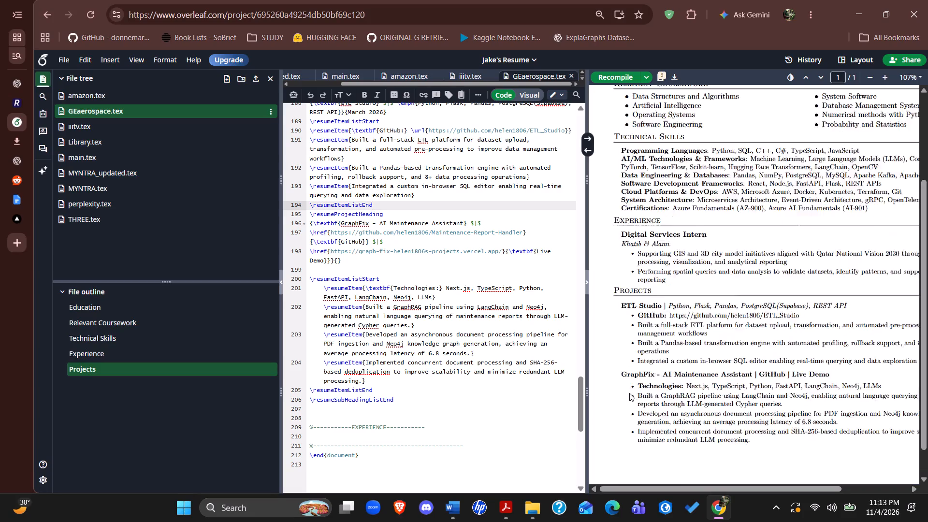
pyautogui.scroll(2, 629, 393)
pyautogui.scroll(-3, 629, 393)
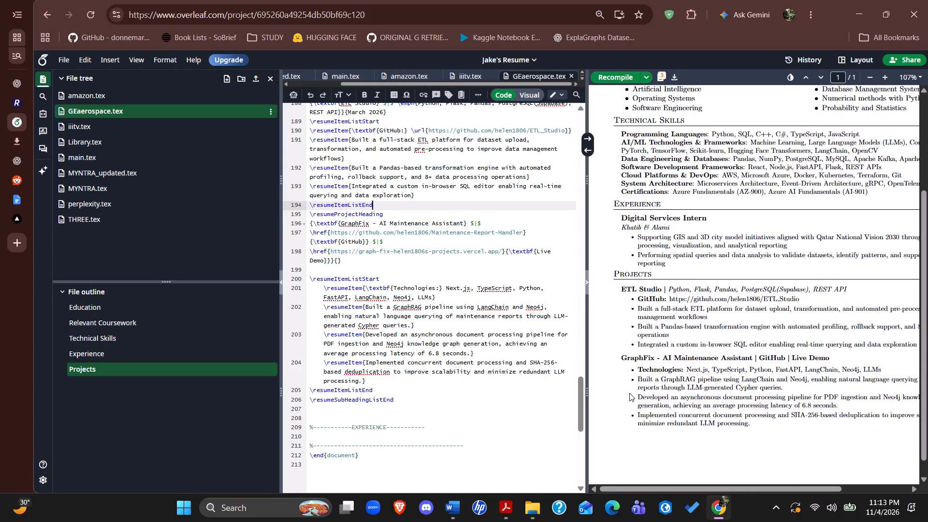
pyautogui.hscroll(-1, 655, 444)
pyautogui.hscroll(1, 655, 444)
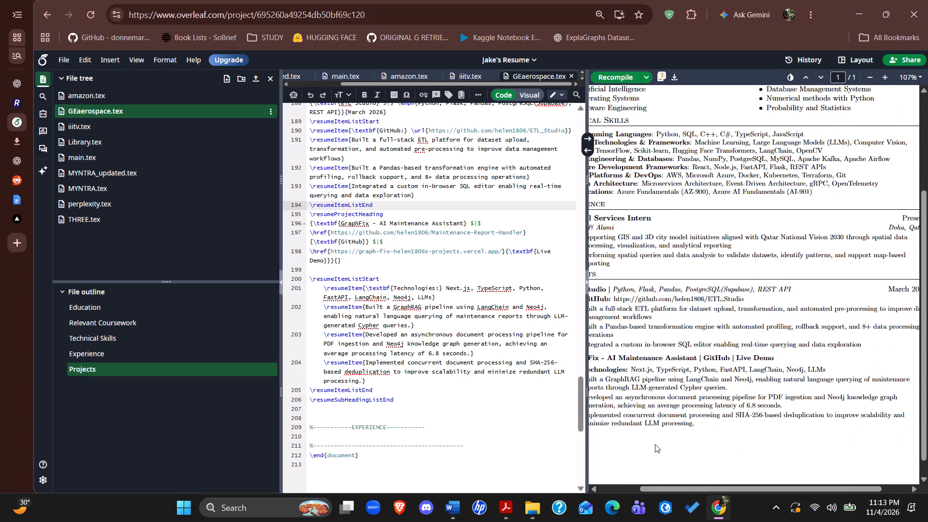
pyautogui.hscroll(1, 655, 444)
pyautogui.scroll(1, 638, 265)
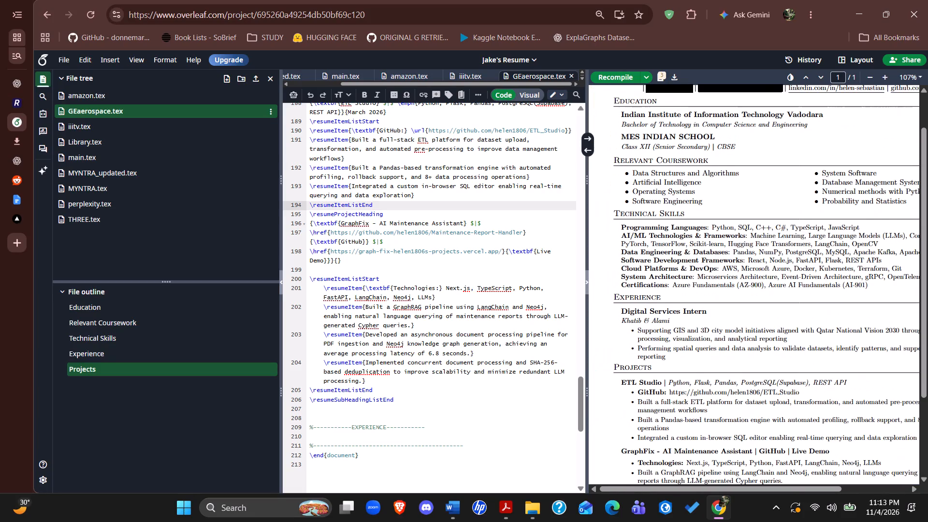
pyautogui.scroll(1, 638, 265)
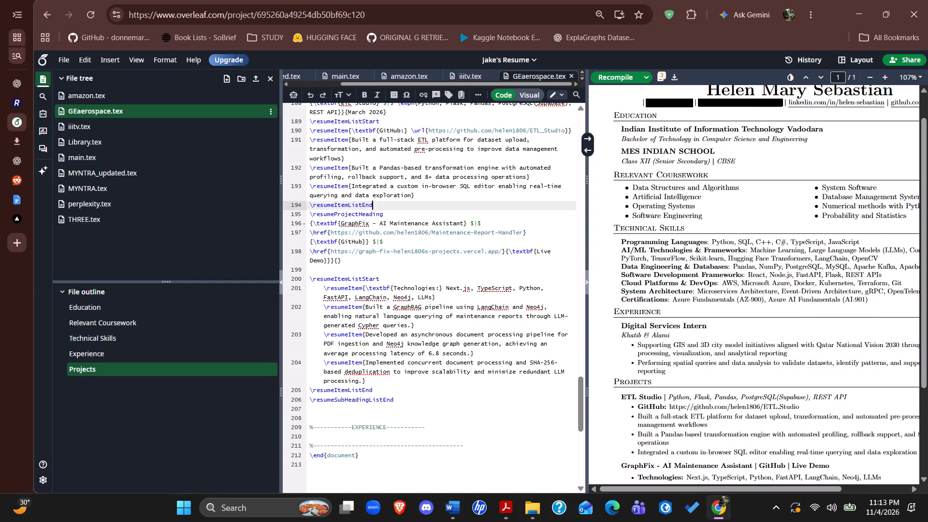
pyautogui.scroll(-1, 638, 265)
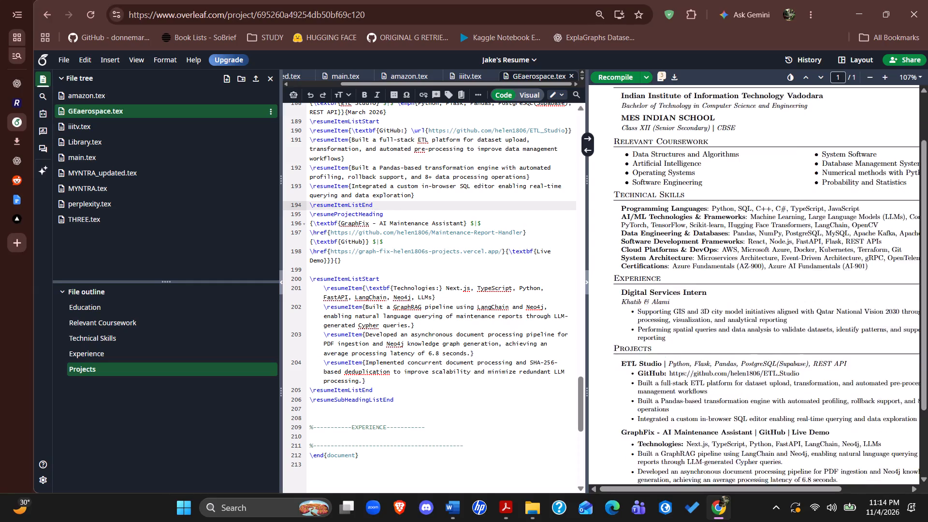
pyautogui.scroll(-3, 638, 265)
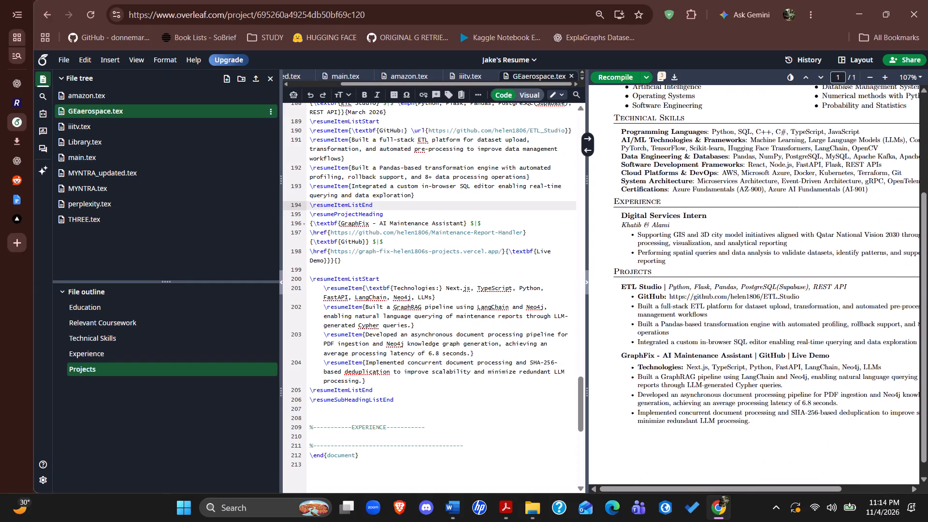
pyautogui.scroll(3, 400, 195)
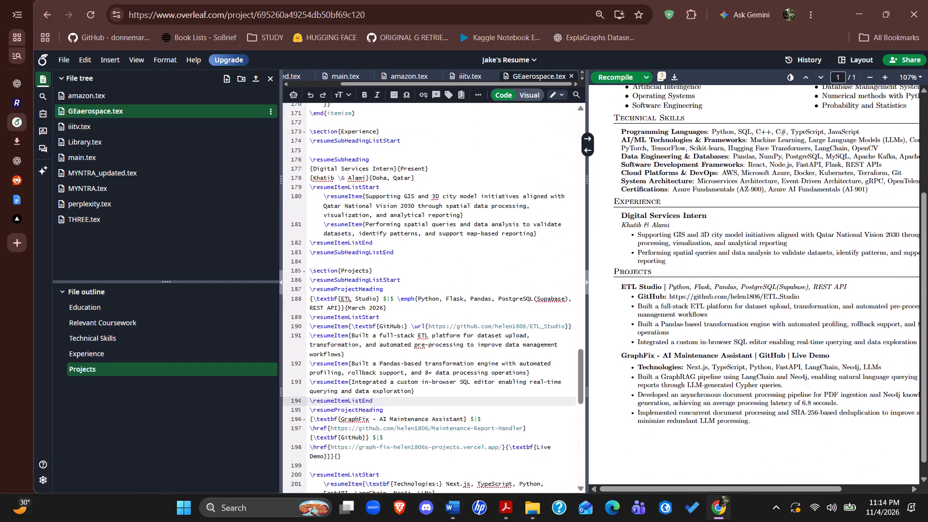
pyautogui.scroll(2, 400, 195)
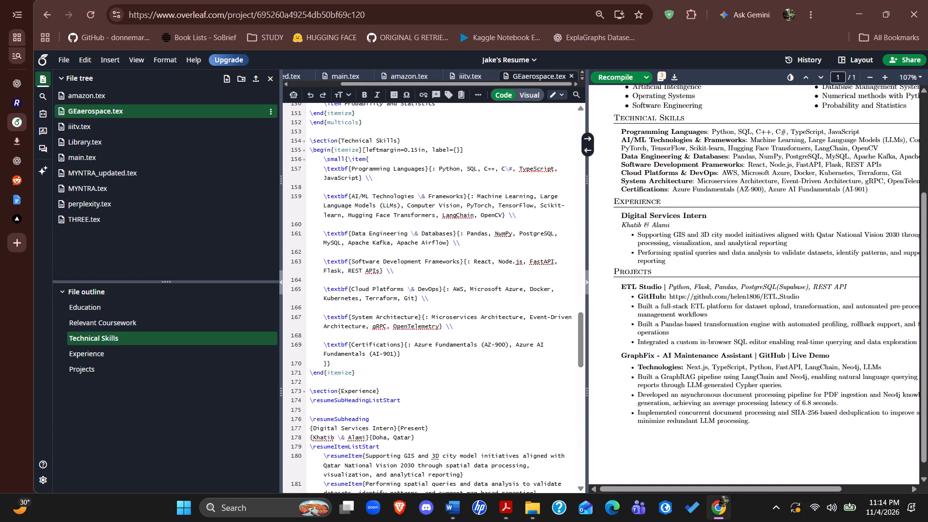
pyautogui.scroll(-5, 381, 299)
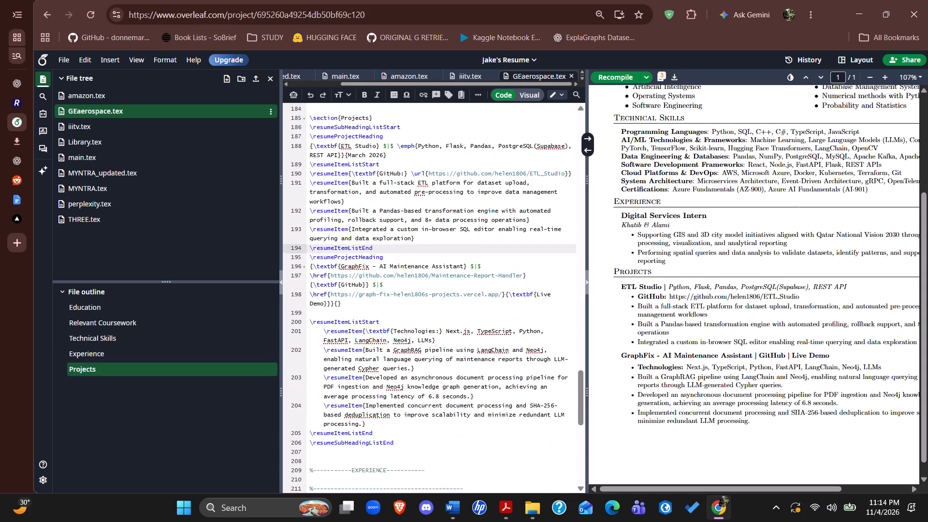
pyautogui.scroll(-1, 381, 299)
pyautogui.scroll(3, 381, 299)
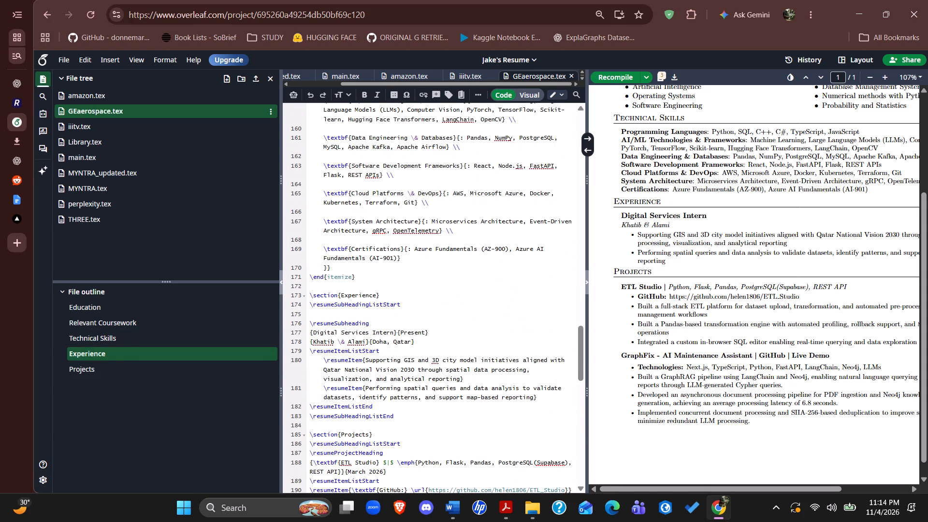
pyautogui.scroll(1, 381, 299)
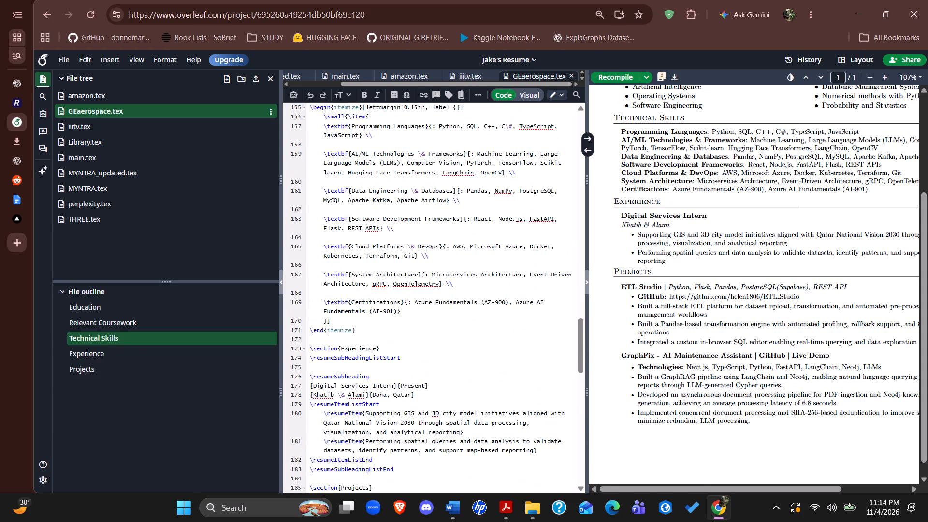
pyautogui.scroll(-6, 381, 299)
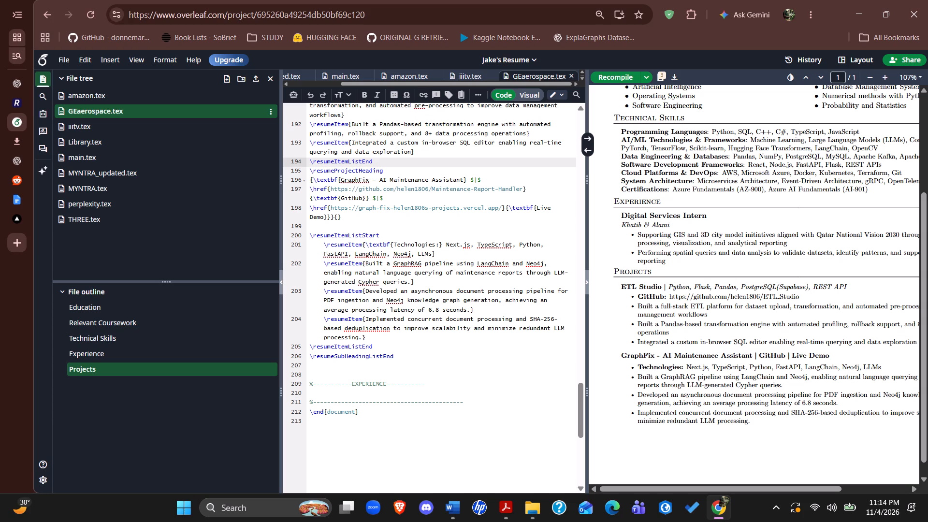
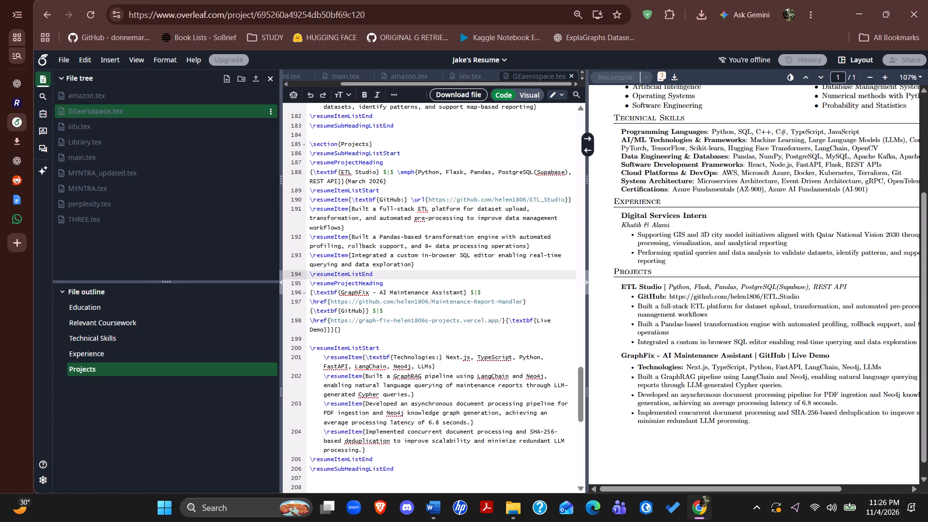
pyautogui.scroll(-1, 358, 214)
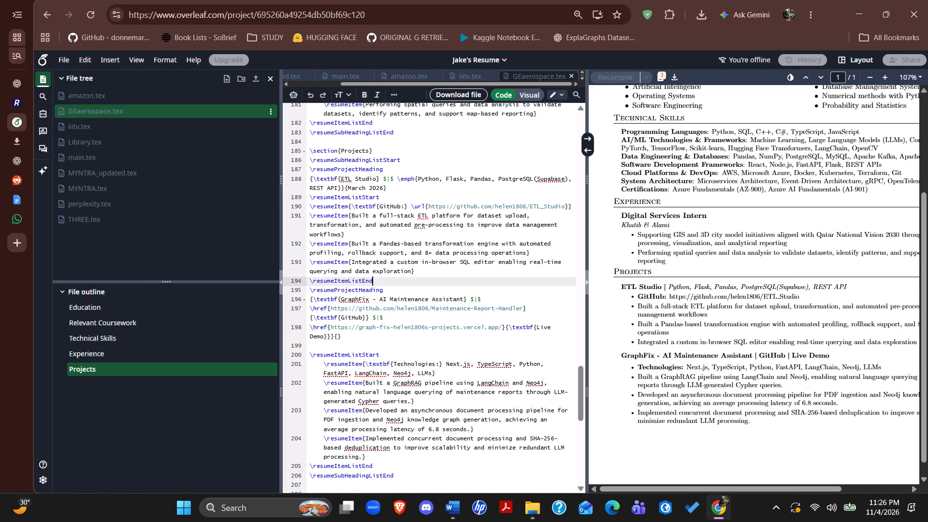
pyautogui.moveTo(309, 169); pyautogui.dragTo(377, 281)
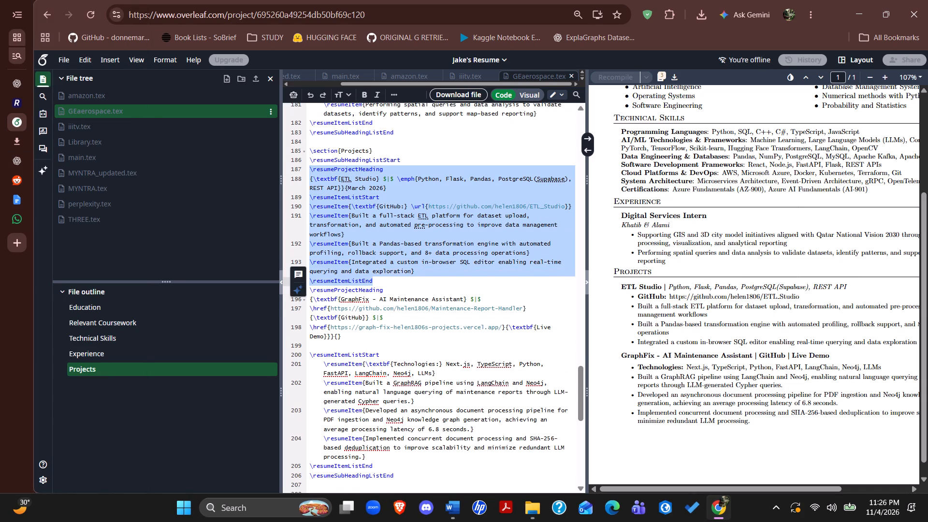
pyautogui.hotkey('ctrl', 'v')
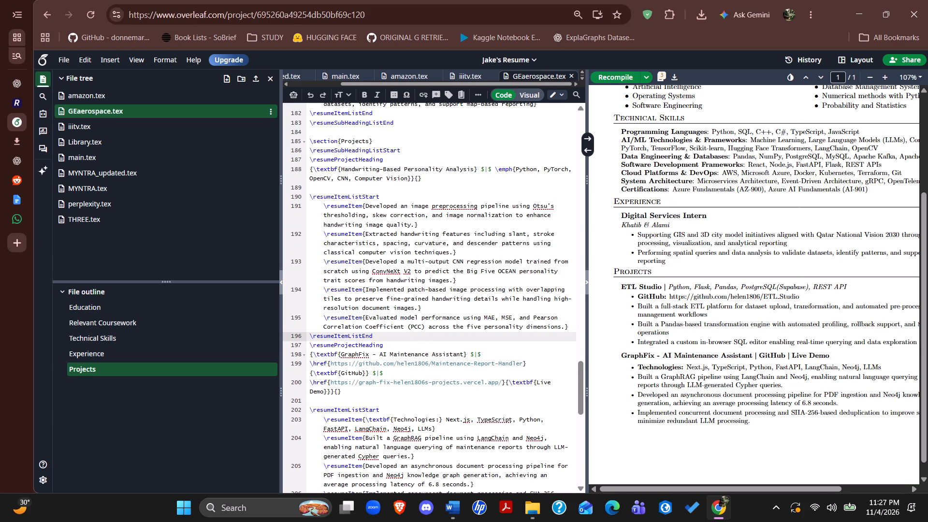
pyautogui.hotkey('ctrl', 's')
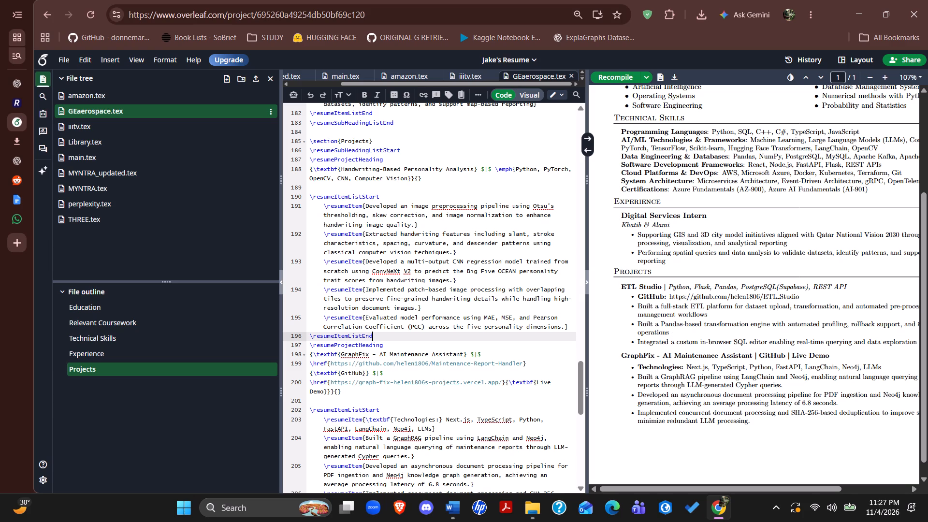
# Place the text cursor after the \resumeItemListEnd that closes the GraphFix project entry.
pyautogui.scroll(-2, 513, 332)
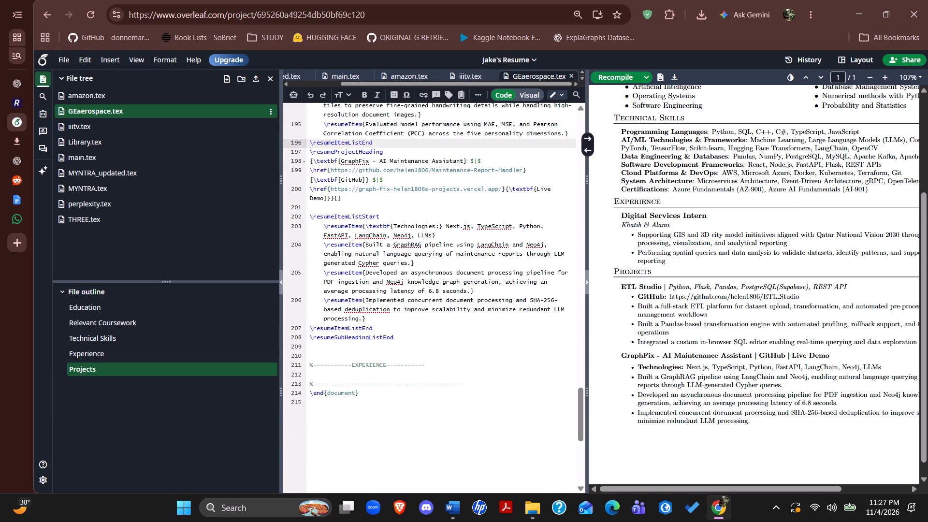
pyautogui.click(464, 331)
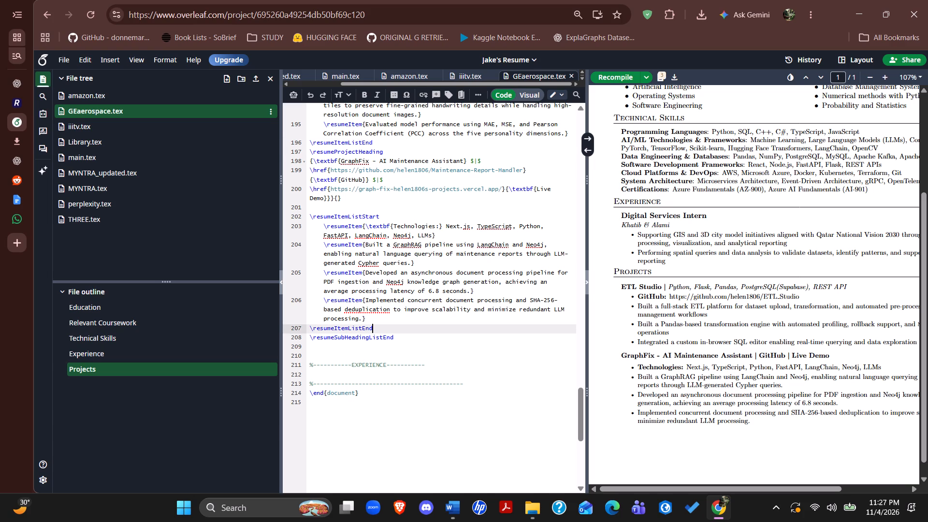
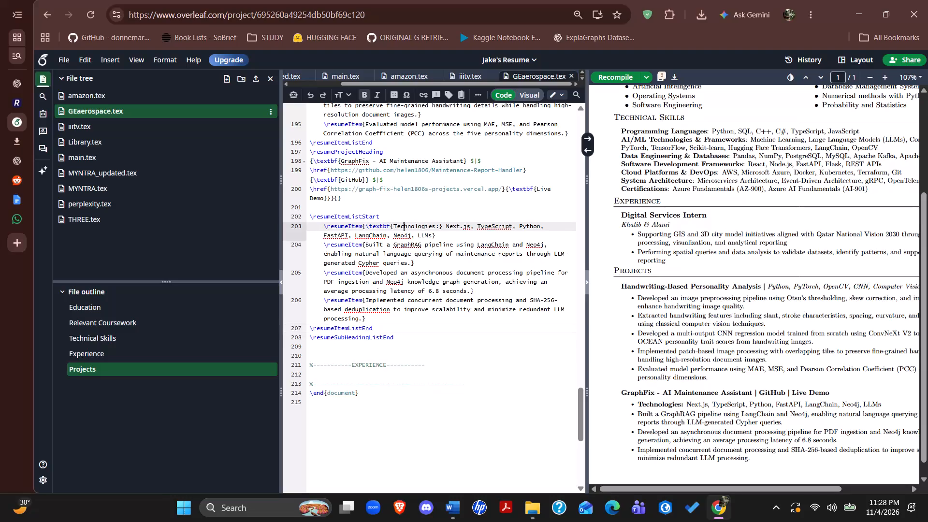
# Review the Technical Skills, Experience and Projects sections in the compiled resume preview.
pyautogui.scroll(-4, 658, 312)
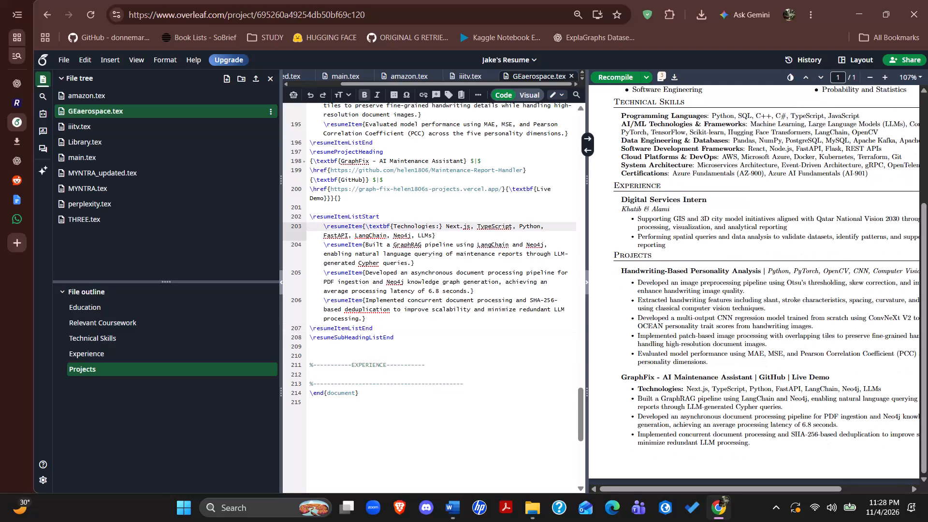
pyautogui.scroll(-1, 658, 312)
pyautogui.hscroll(-2, 658, 312)
pyautogui.hscroll(5, 658, 312)
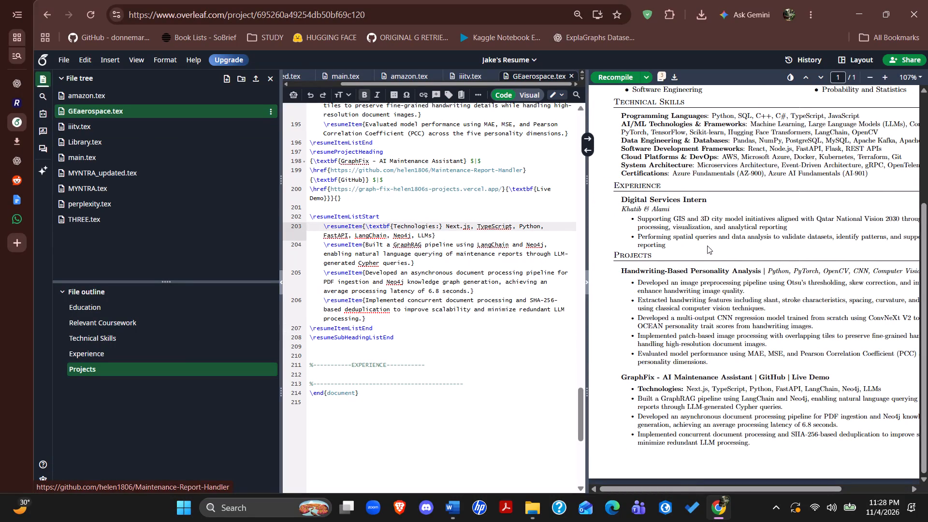
pyautogui.hscroll(-3, 696, 283)
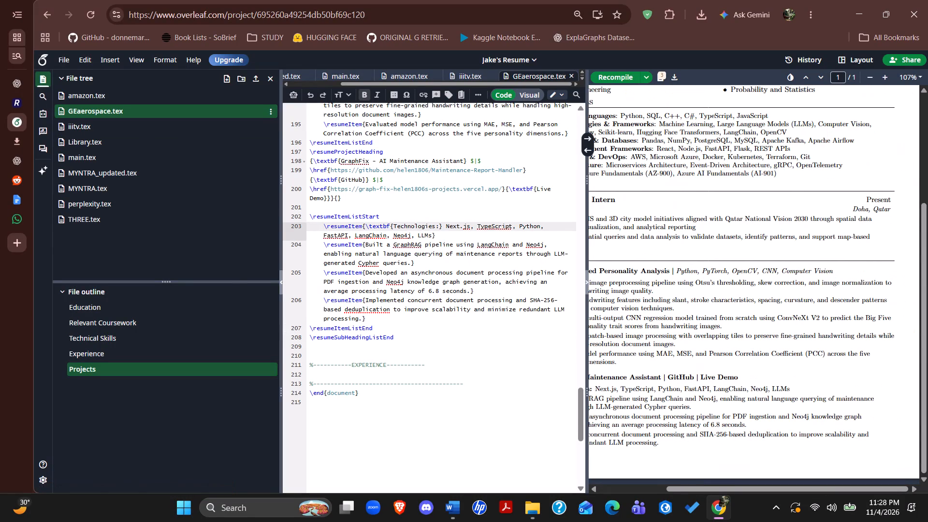
pyautogui.hscroll(4, 696, 283)
pyautogui.scroll(-3, 652, 328)
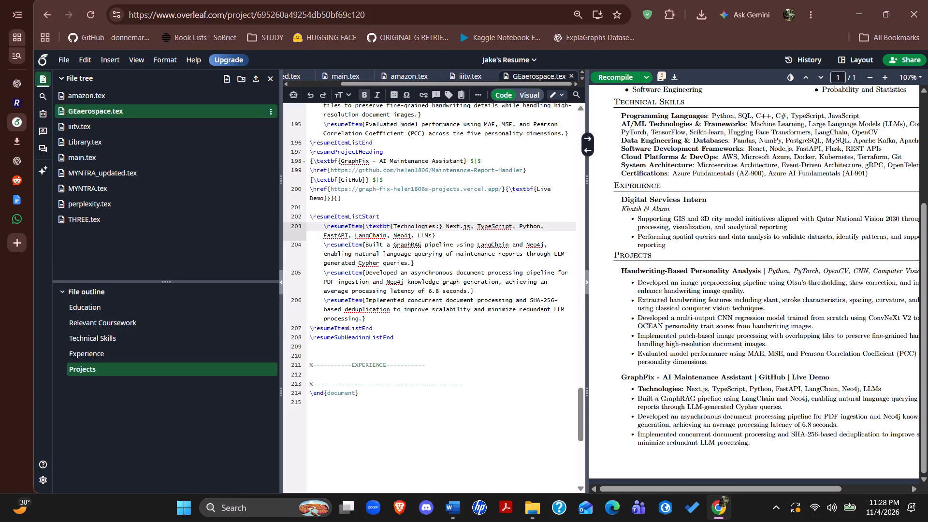
pyautogui.scroll(-5, 652, 328)
pyautogui.scroll(7, 652, 328)
pyautogui.scroll(-7, 652, 328)
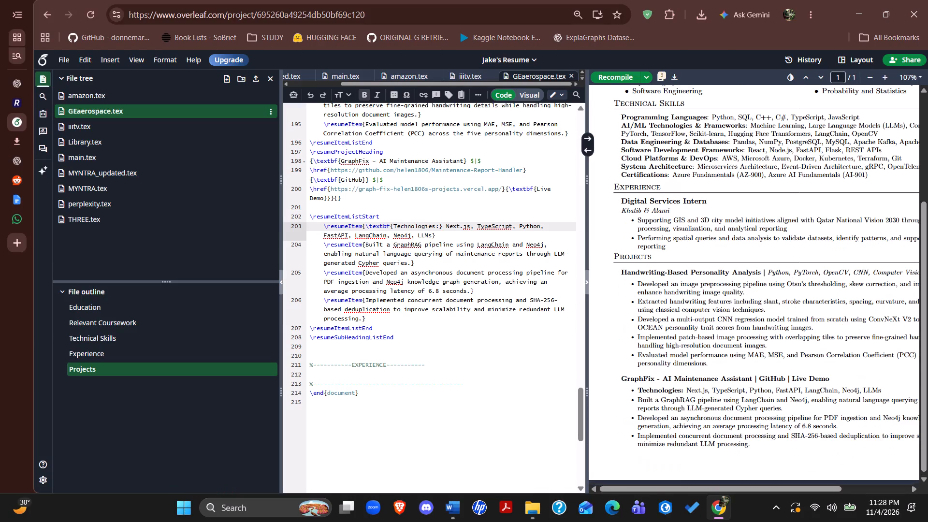
pyautogui.scroll(-3, 652, 328)
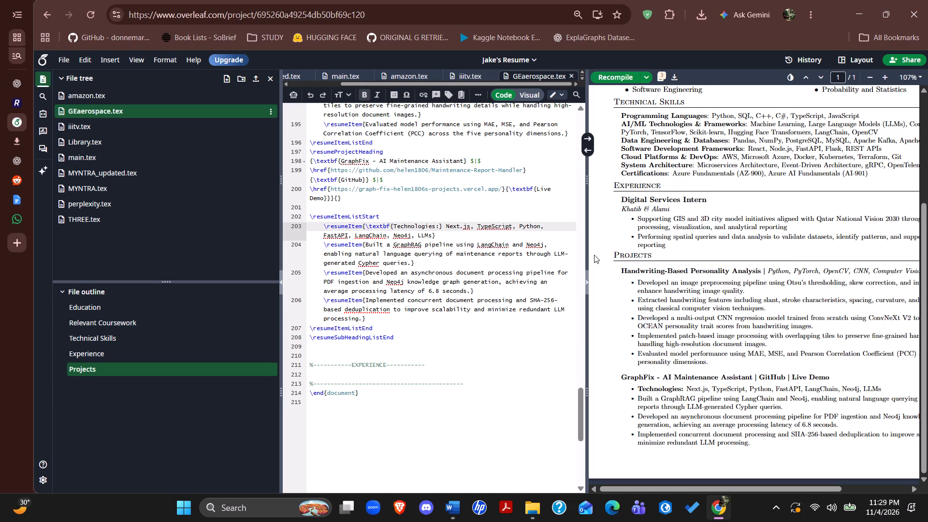
# Look at the source of iiitv.tex and main.tex, and return to GEaerospace.tex.
pyautogui.click(466, 73)
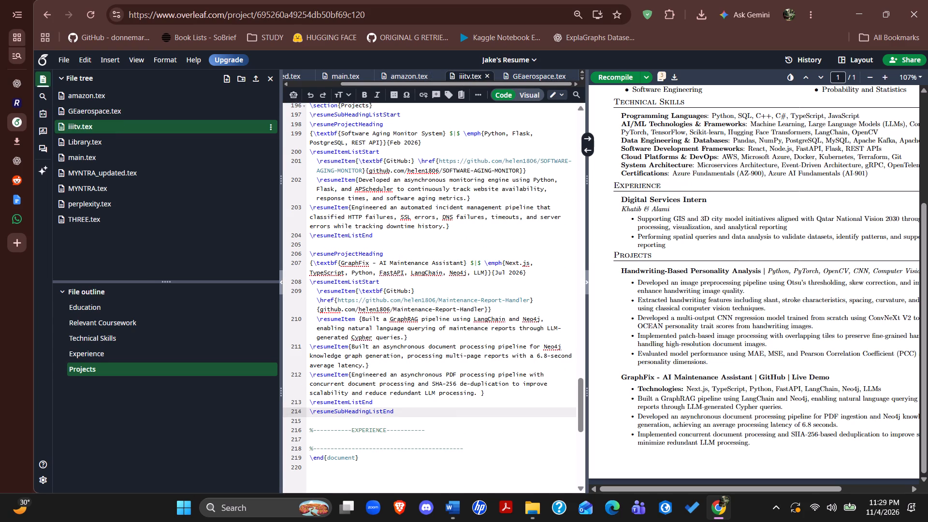
pyautogui.scroll(1, 410, 192)
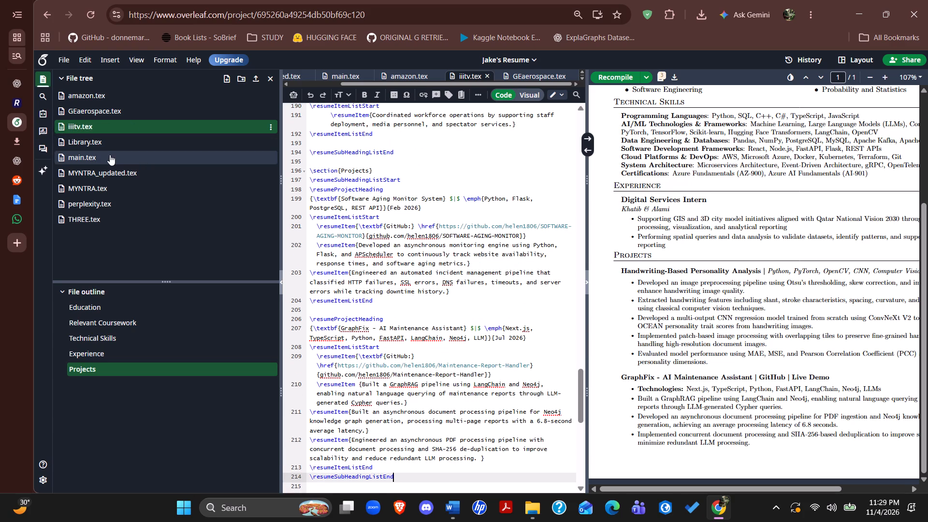
pyautogui.click(90, 156)
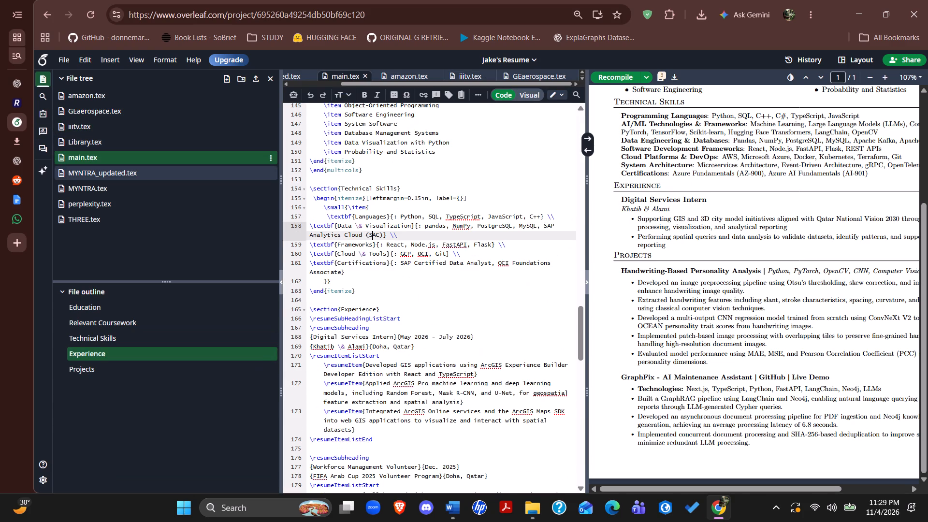
pyautogui.click(517, 68)
pyautogui.click(522, 73)
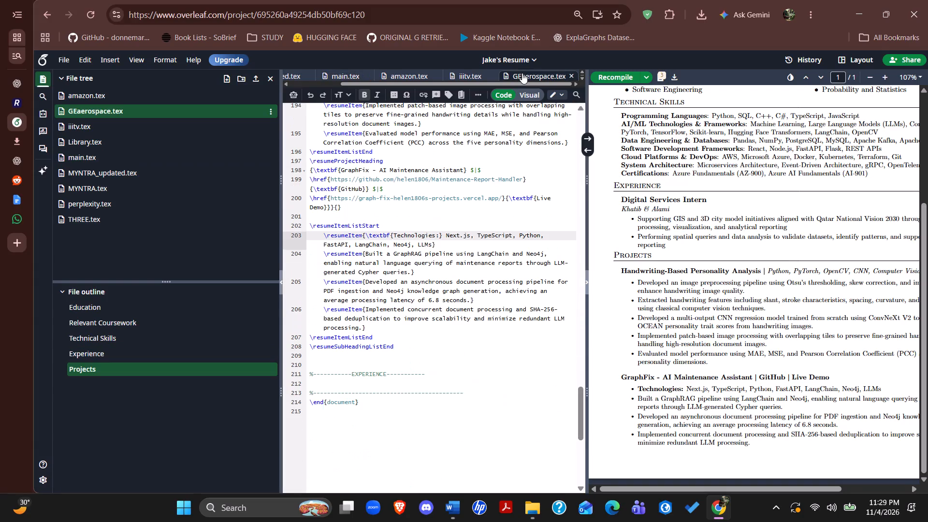
# Read through the GEaerospace.tex source from the heading to the GraphFix project and check the Projects section in the preview.
pyautogui.scroll(9, 481, 161)
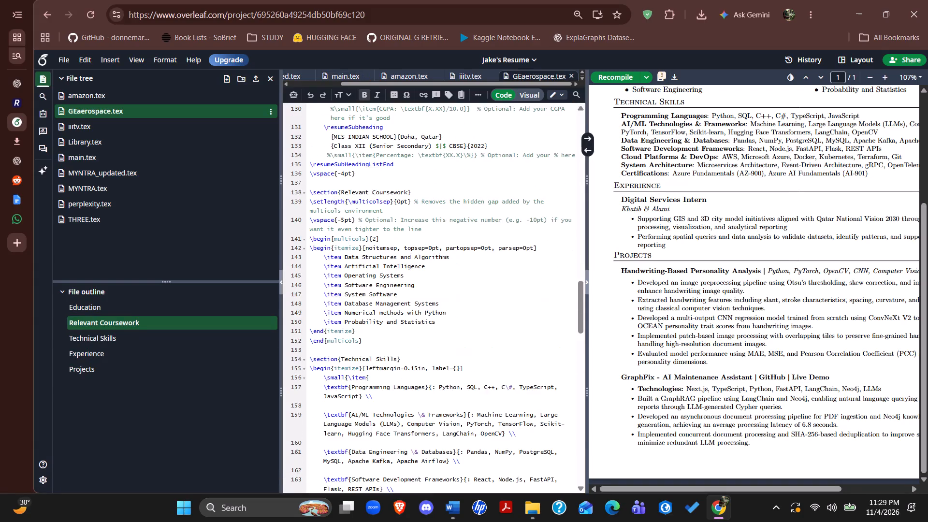
pyautogui.scroll(4, 481, 161)
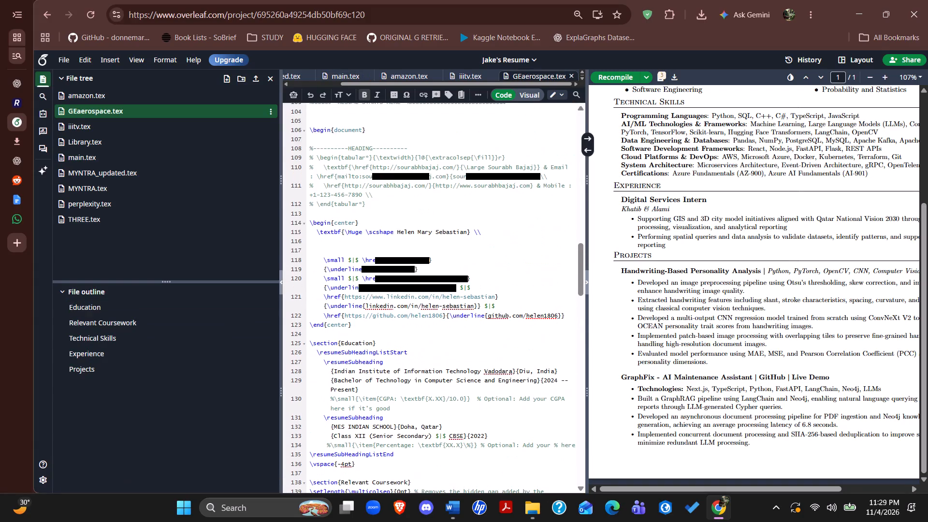
pyautogui.scroll(1, 481, 161)
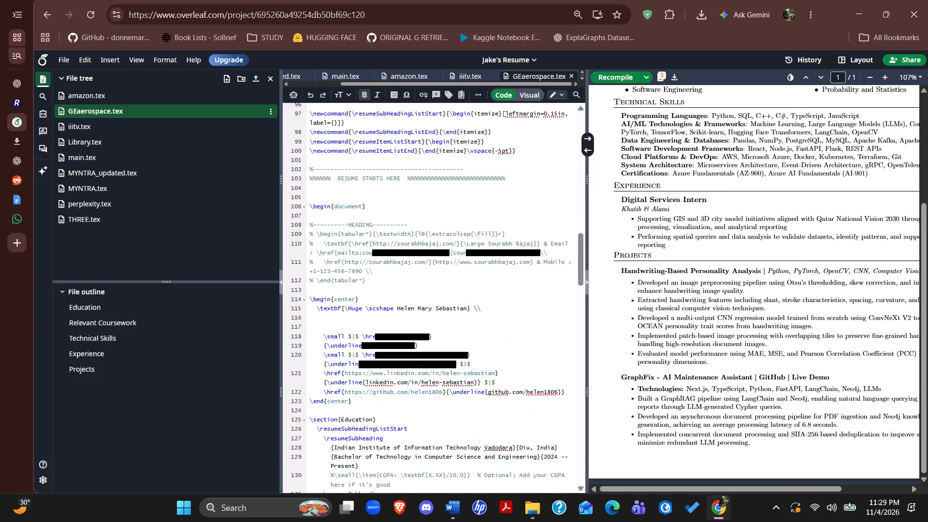
pyautogui.scroll(-5, 481, 161)
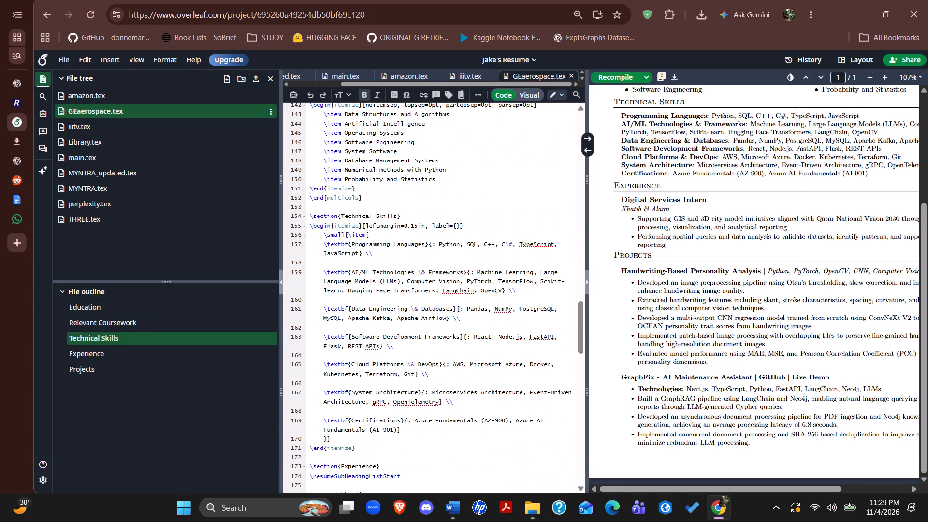
pyautogui.scroll(-1, 481, 161)
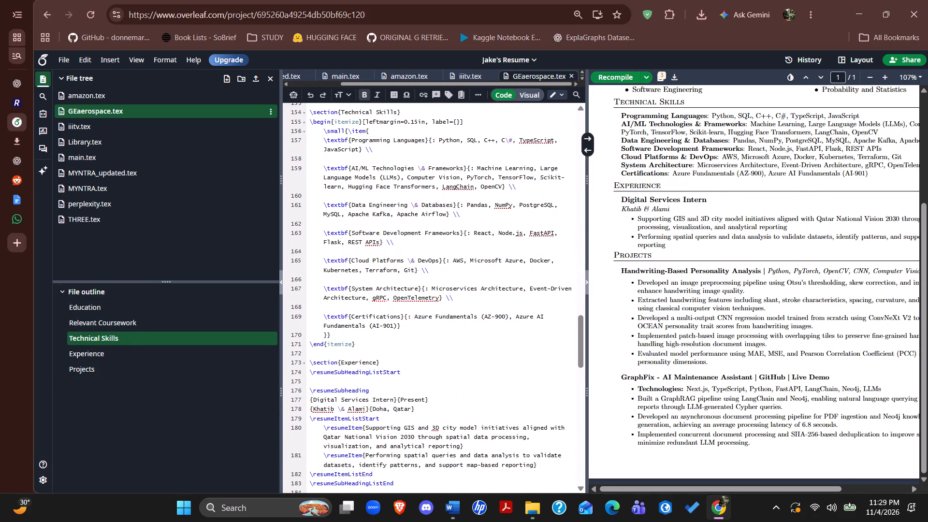
pyautogui.scroll(-3, 438, 261)
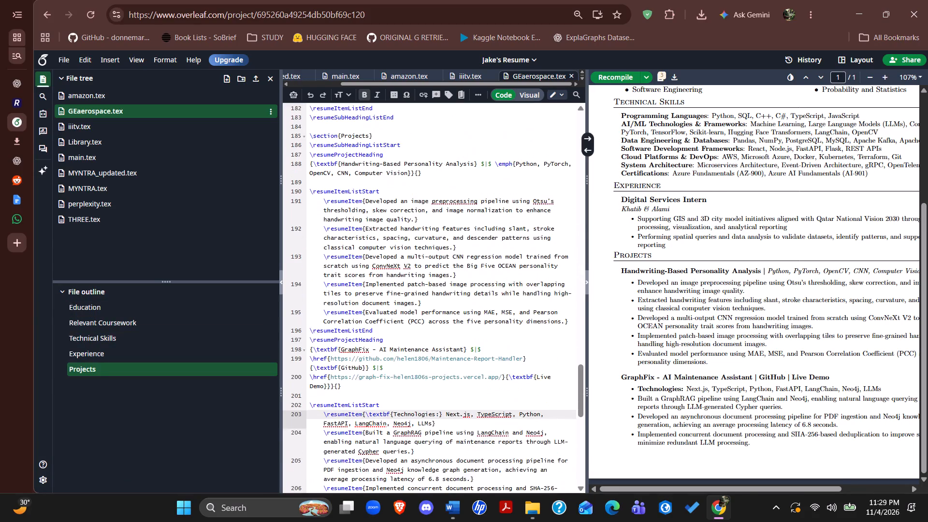
pyautogui.scroll(-3, 438, 261)
pyautogui.click(445, 215)
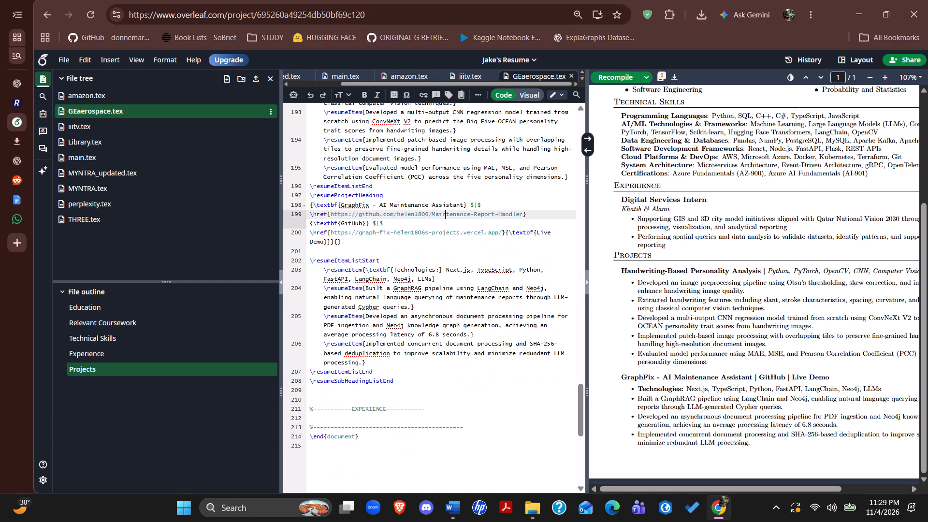
pyautogui.hscroll(-1, 712, 288)
pyautogui.hscroll(1, 712, 288)
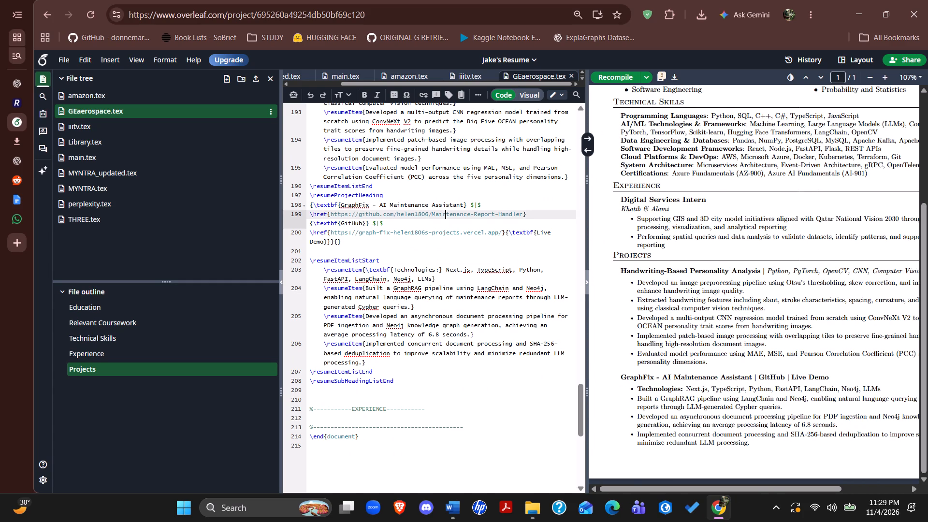
pyautogui.hscroll(-3, 712, 288)
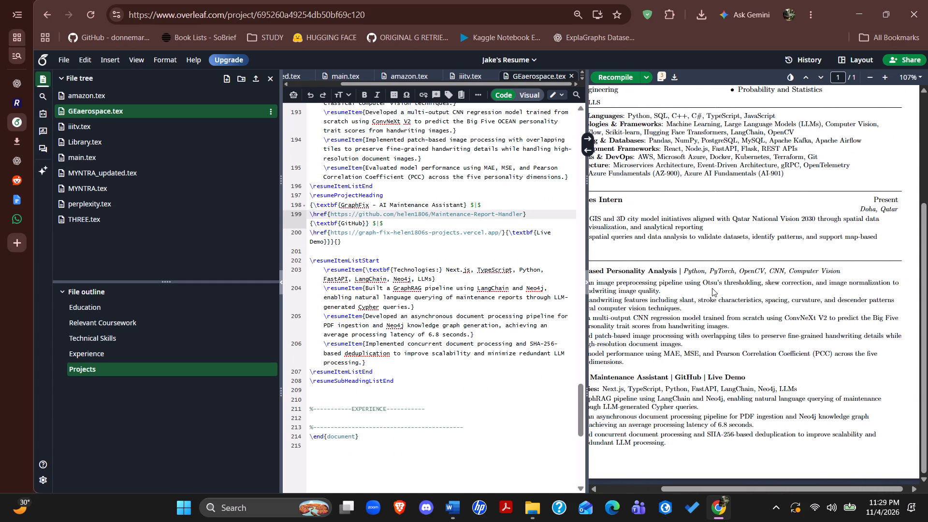
pyautogui.hscroll(1, 712, 288)
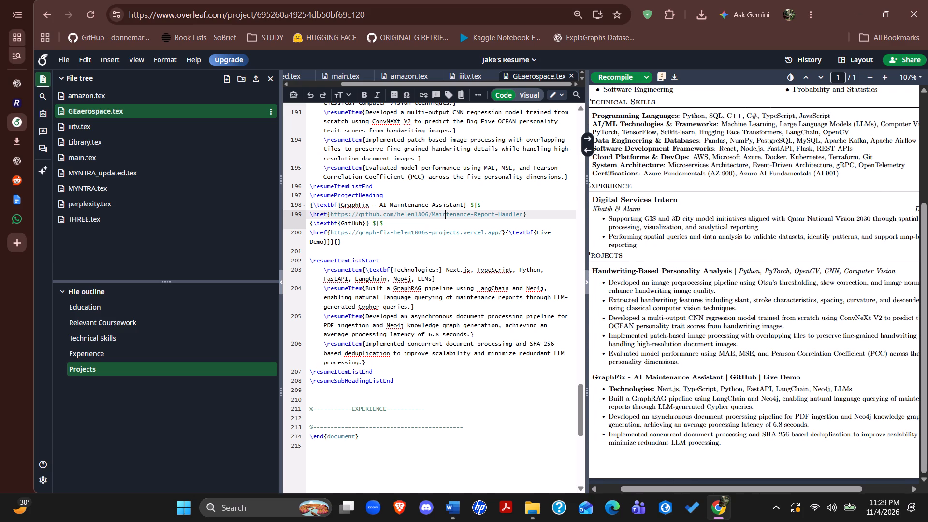
# Review the compiled resume preview from the GraphFix project back up to the heading.
pyautogui.hscroll(-1, 708, 337)
pyautogui.hscroll(1, 708, 337)
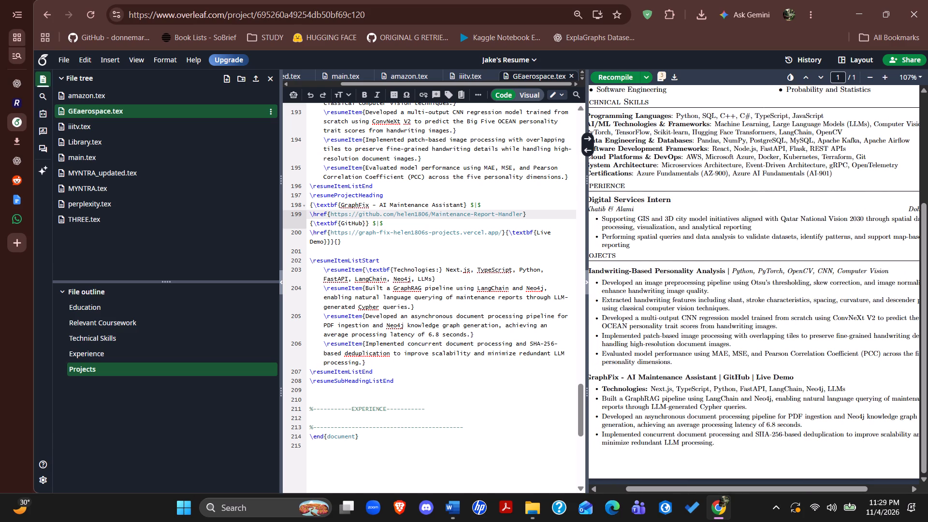
pyautogui.scroll(-1, 708, 337)
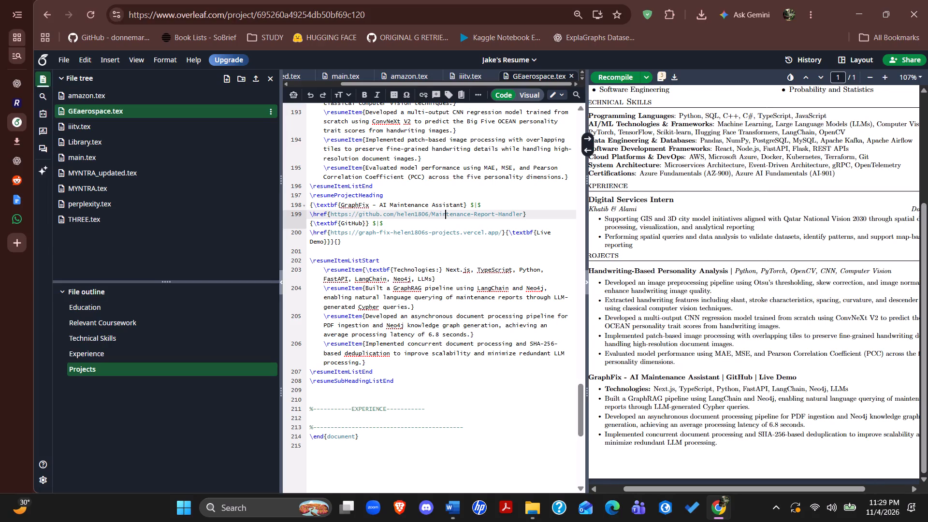
pyautogui.hscroll(1, 708, 337)
pyautogui.scroll(2, 708, 337)
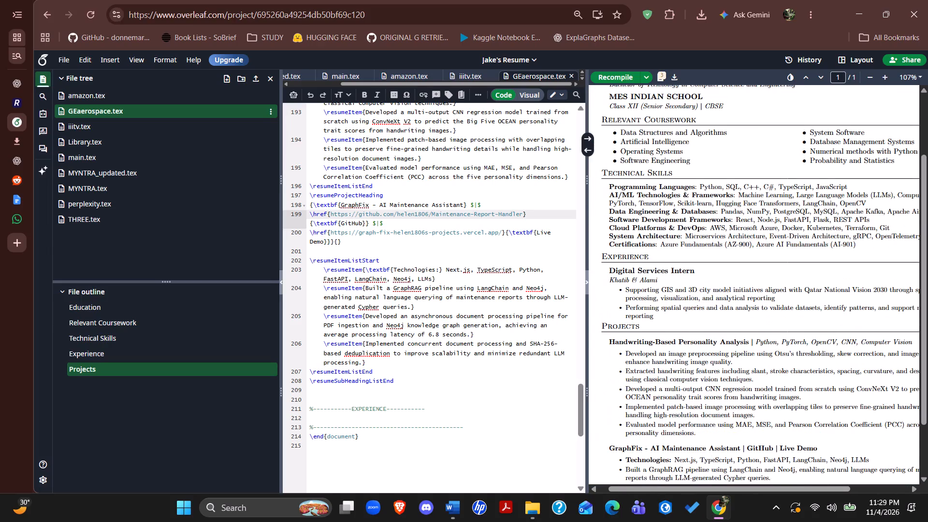
pyautogui.scroll(1, 708, 337)
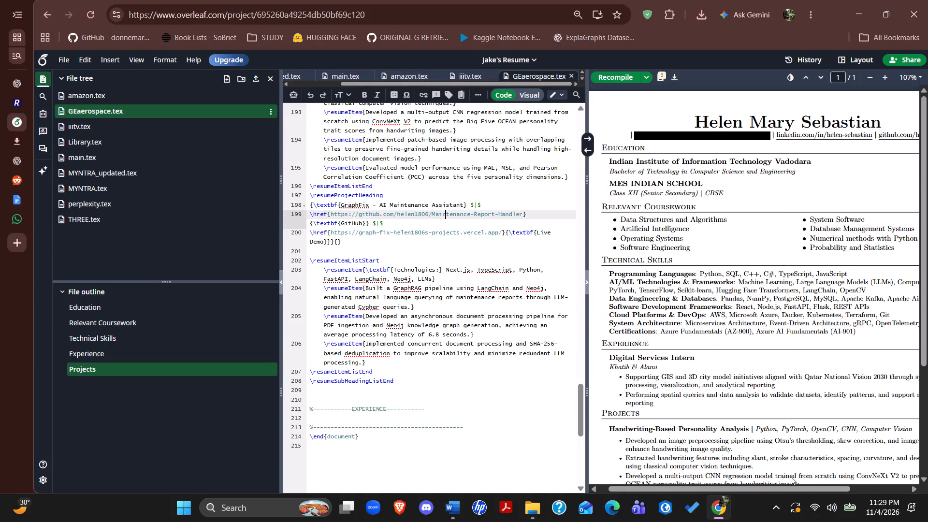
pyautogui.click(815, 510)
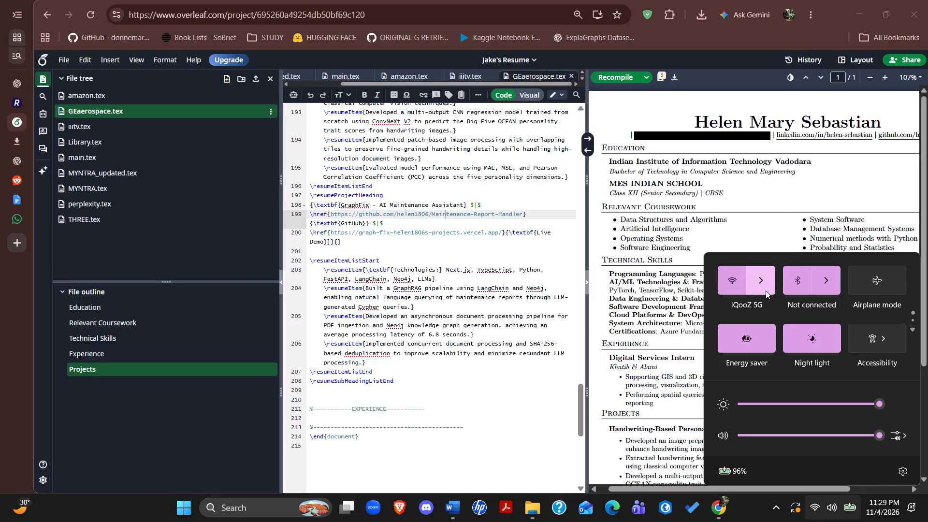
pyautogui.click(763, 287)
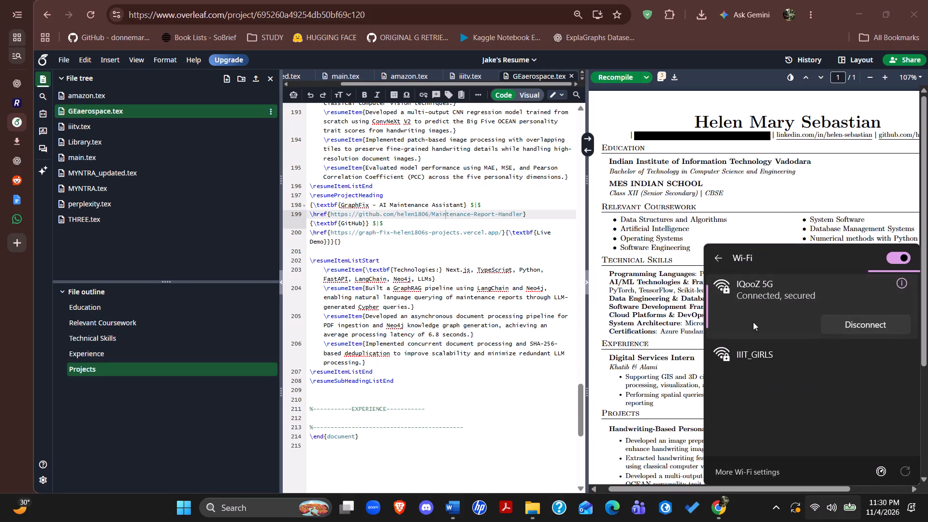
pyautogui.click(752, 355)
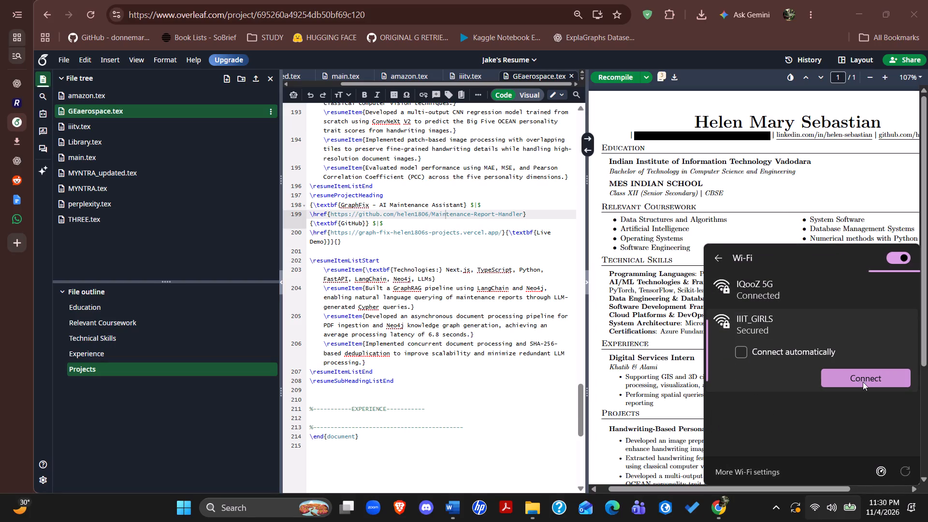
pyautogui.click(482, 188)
# Look over the Experience and Projects source in GEaerospace.tex and open main.tex.
pyautogui.scroll(4, 482, 188)
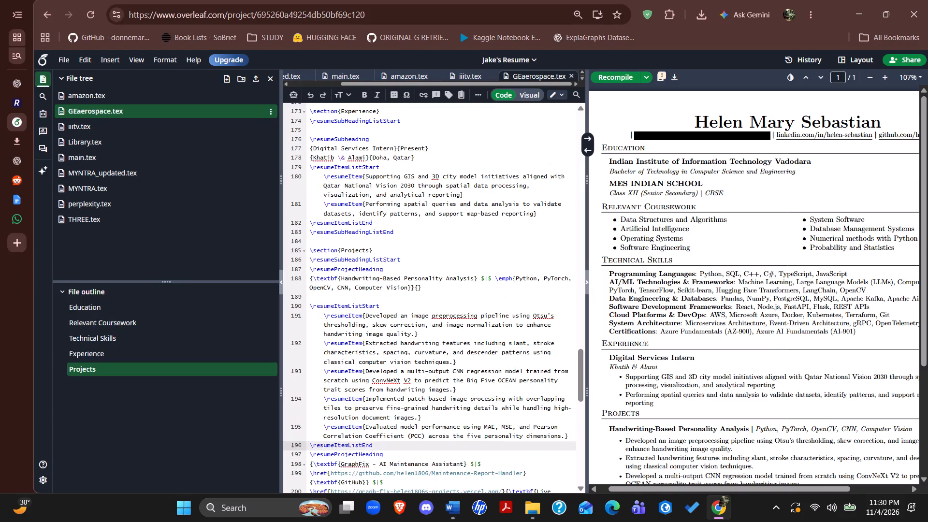
pyautogui.click(351, 79)
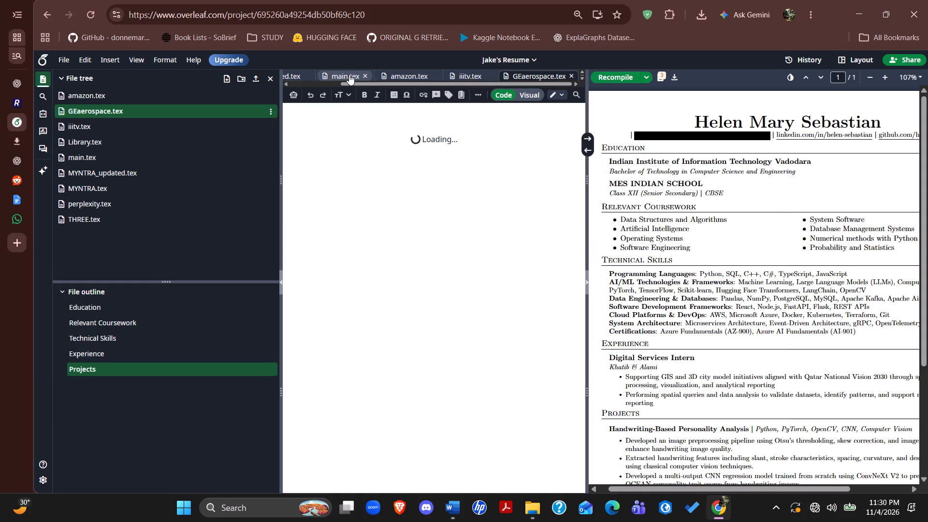
# Connect the computer to the AndroidAP_4102 Wi-Fi network and check the connection.
pyautogui.click(827, 513)
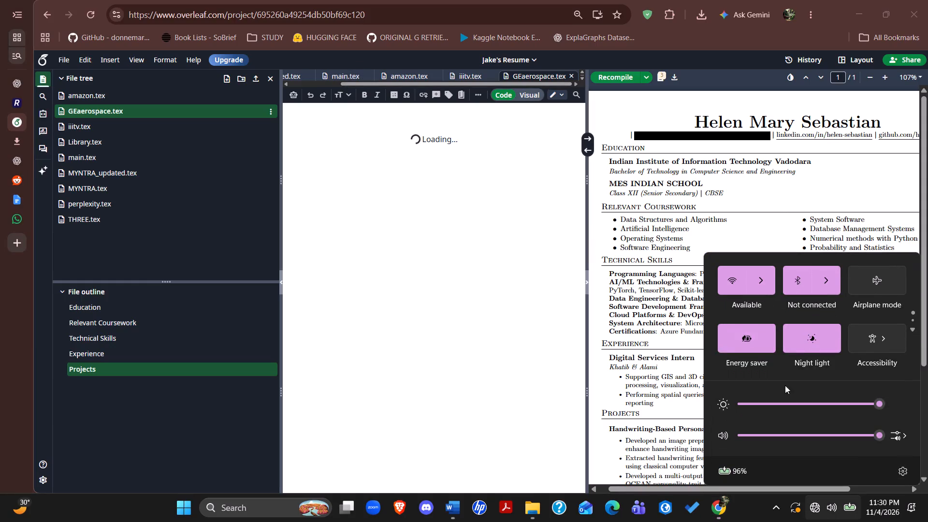
pyautogui.click(757, 285)
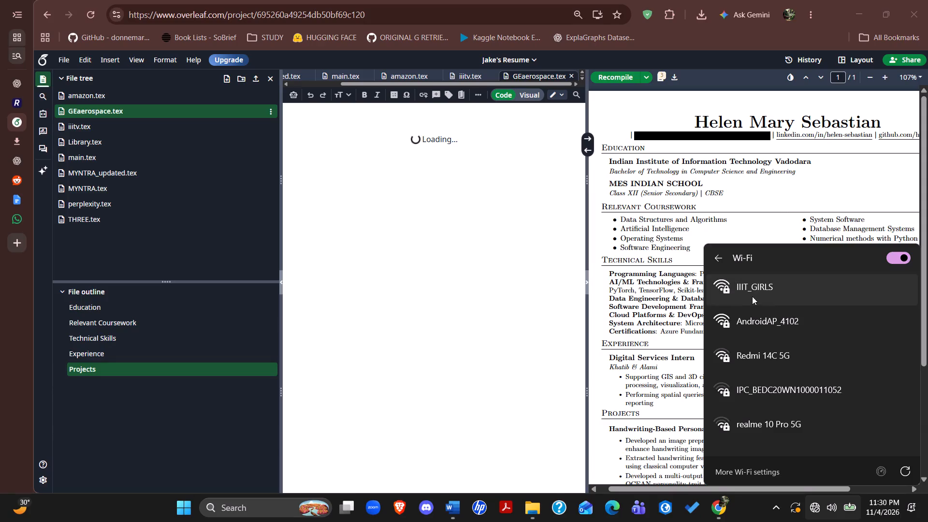
pyautogui.click(758, 314)
pyautogui.click(854, 373)
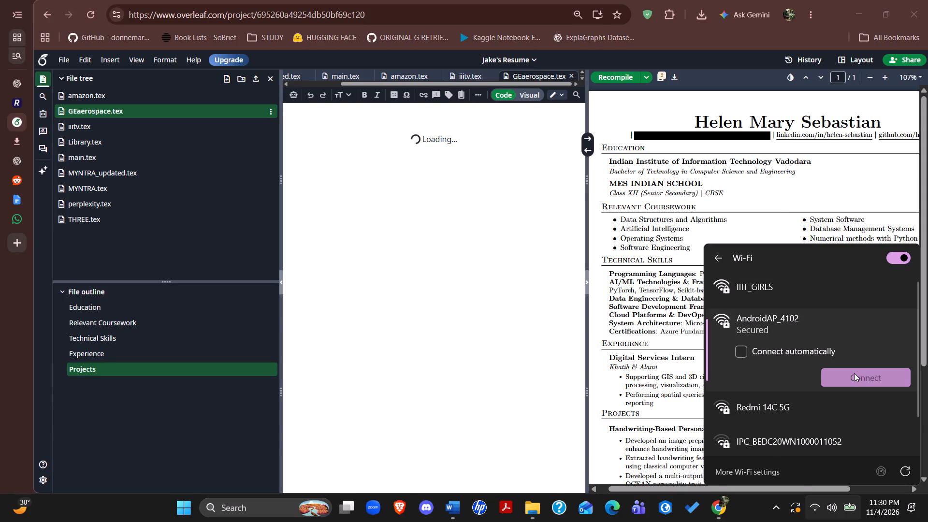
pyautogui.click(719, 255)
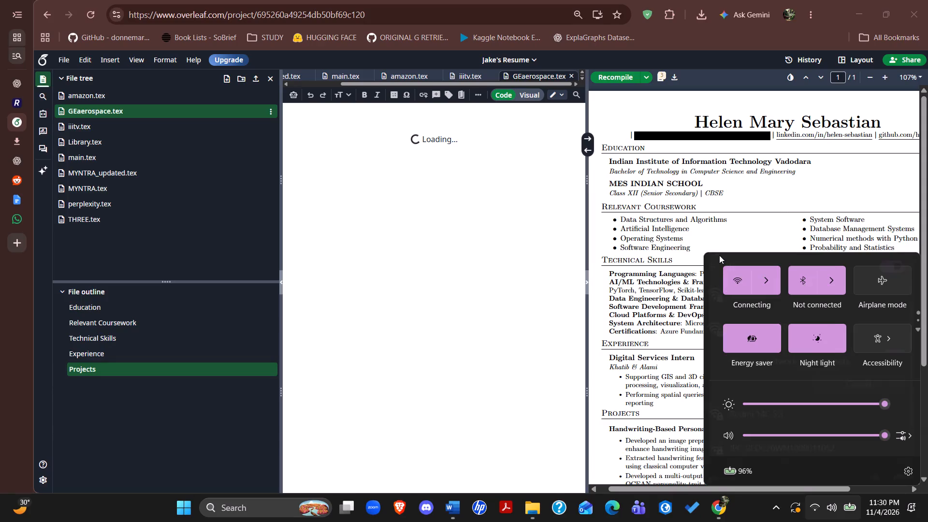
pyautogui.click(755, 279)
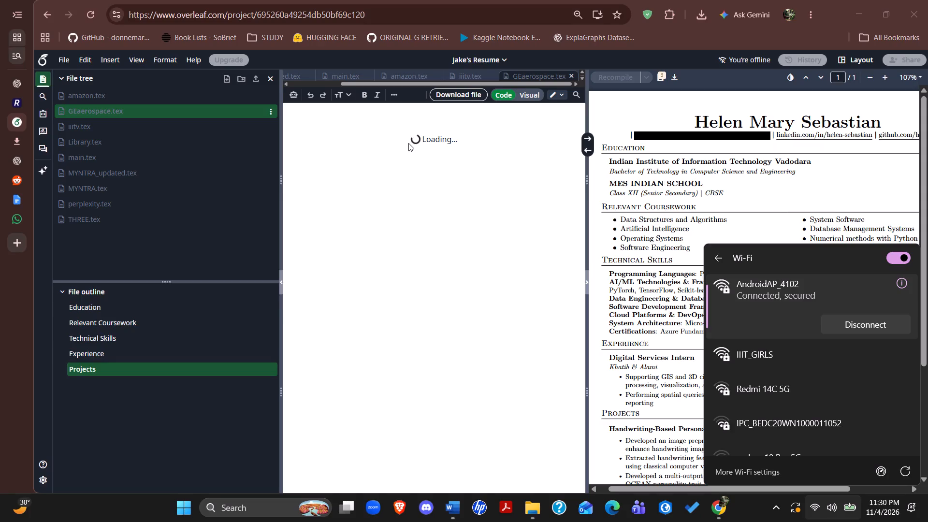
pyautogui.click(509, 238)
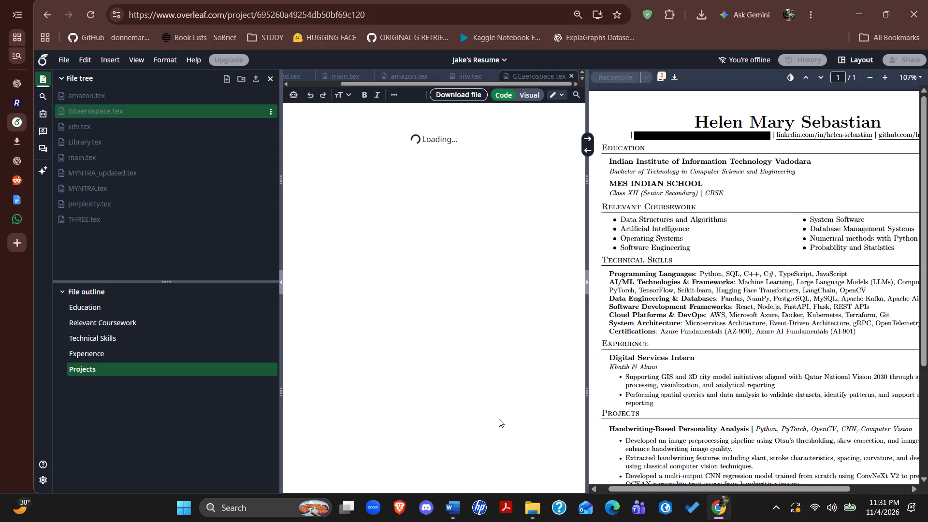
# Check the computer's Wi-Fi connection in the Windows quick settings.
pyautogui.click(833, 521)
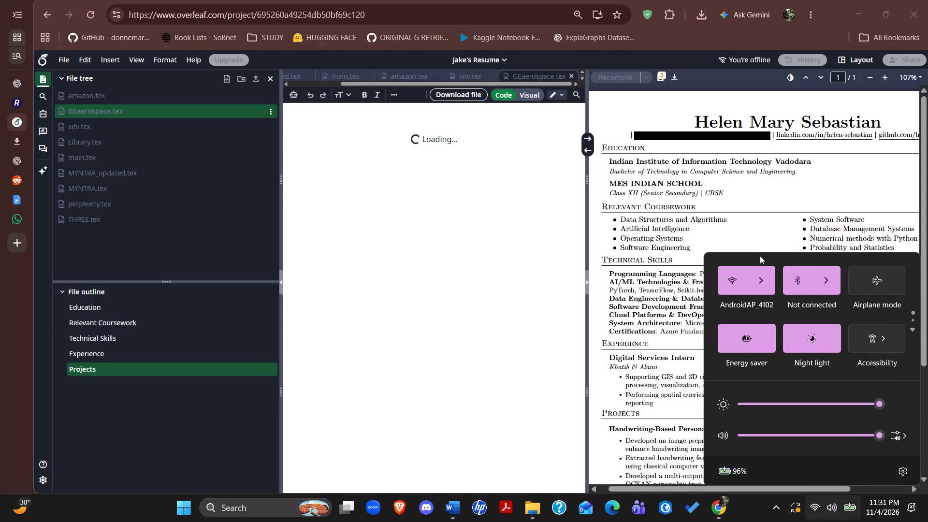
pyautogui.click(441, 123)
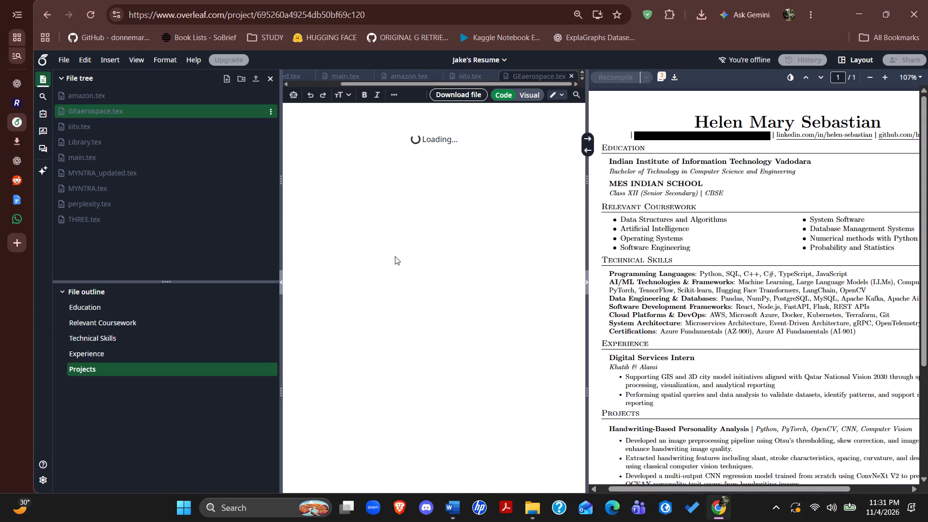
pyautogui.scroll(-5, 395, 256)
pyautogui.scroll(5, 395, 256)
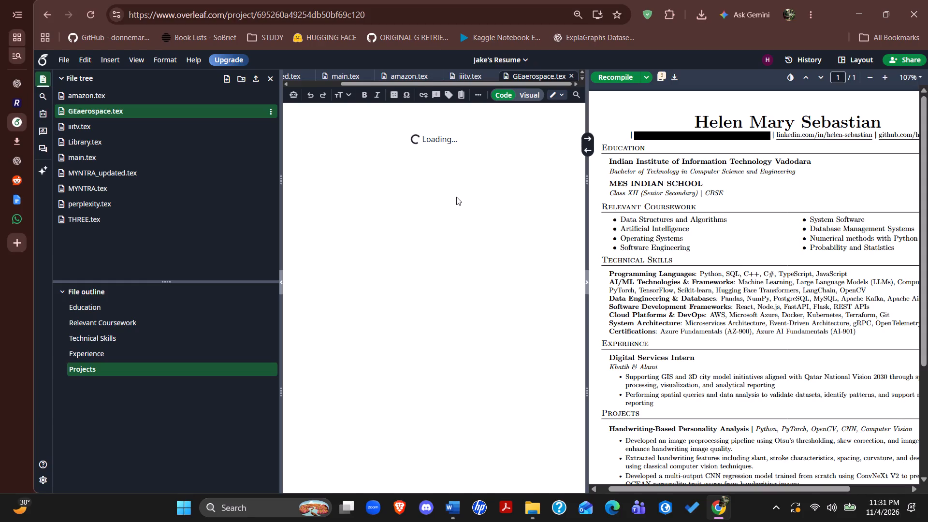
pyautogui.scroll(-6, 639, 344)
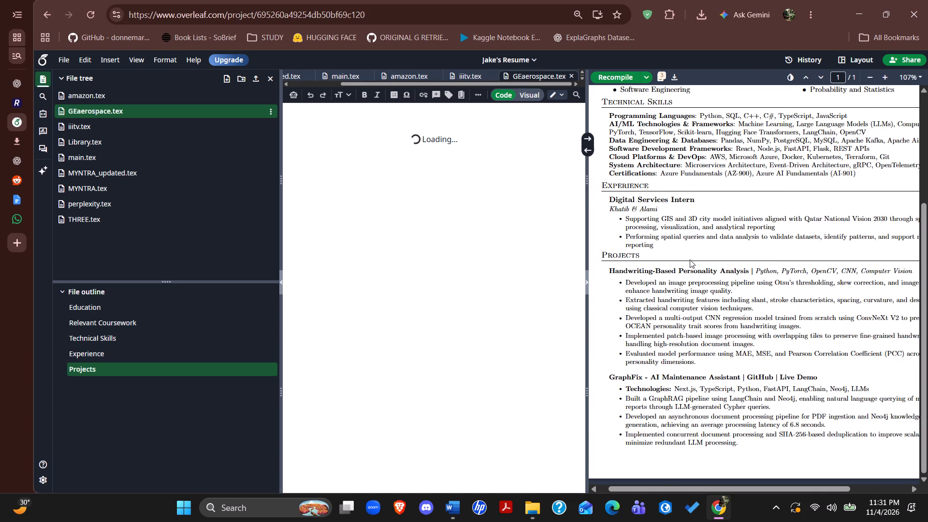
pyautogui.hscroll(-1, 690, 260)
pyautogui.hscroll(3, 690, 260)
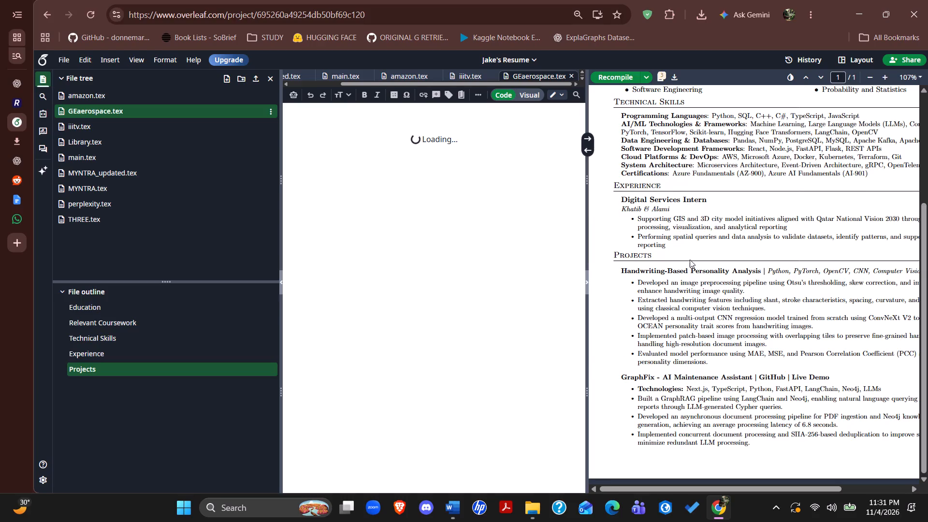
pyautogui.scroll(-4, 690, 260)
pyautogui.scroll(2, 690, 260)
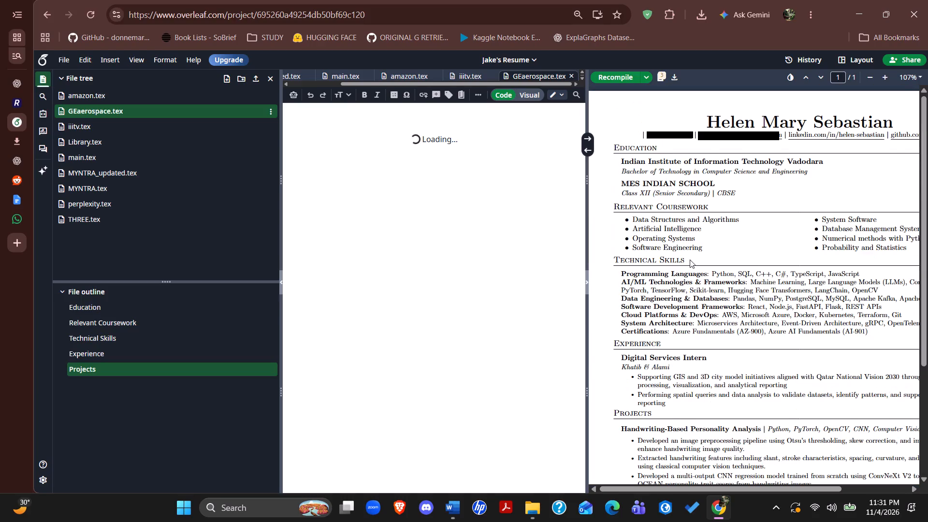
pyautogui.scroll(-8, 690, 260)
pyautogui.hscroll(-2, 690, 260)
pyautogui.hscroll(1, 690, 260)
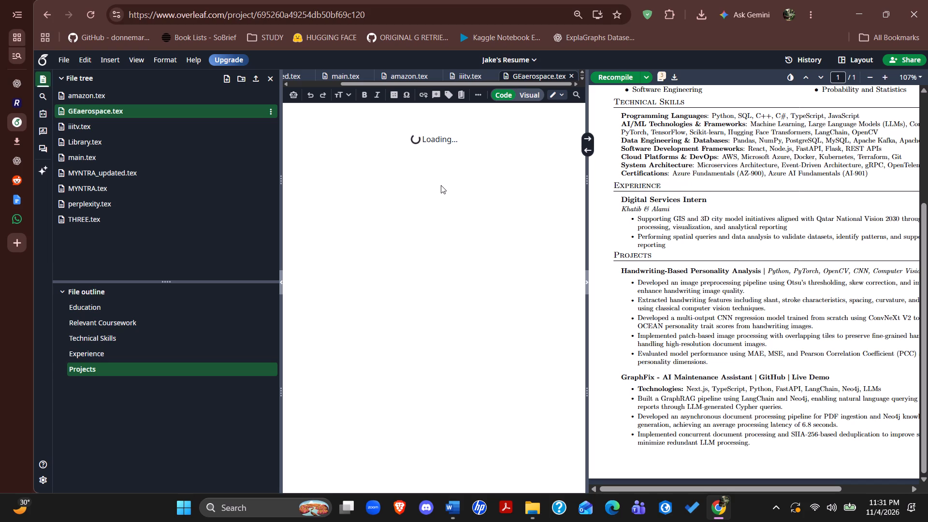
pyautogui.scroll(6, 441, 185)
# Reload the Jake's Resume project page.
pyautogui.click(87, 18)
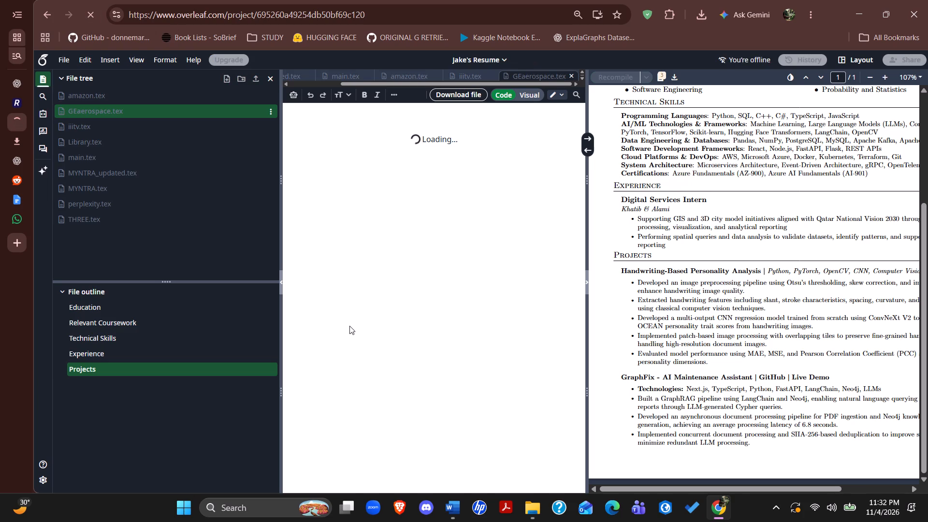
# Check the available Wi-Fi networks, then turn the computer's Wi-Fi off and on again to reconnect through the IQooZ 5G network.
pyautogui.click(824, 509)
pyautogui.click(819, 521)
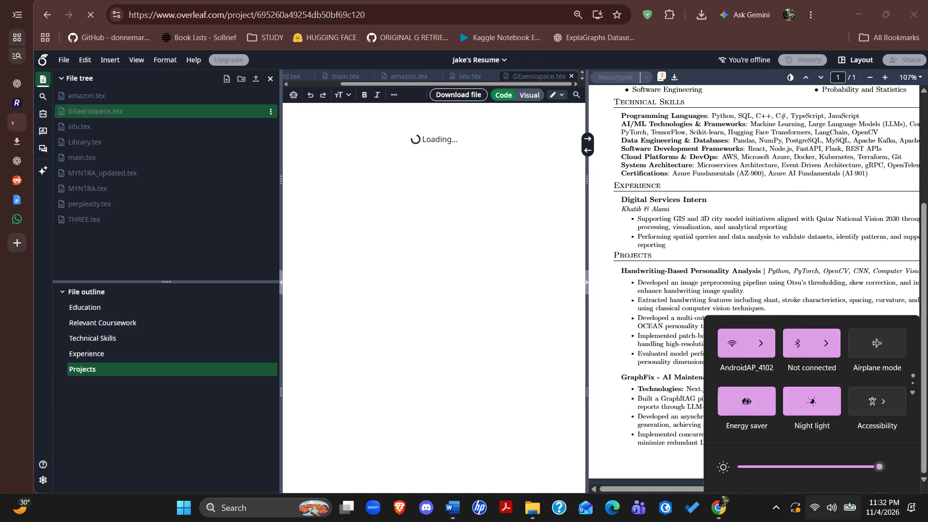
pyautogui.click(768, 281)
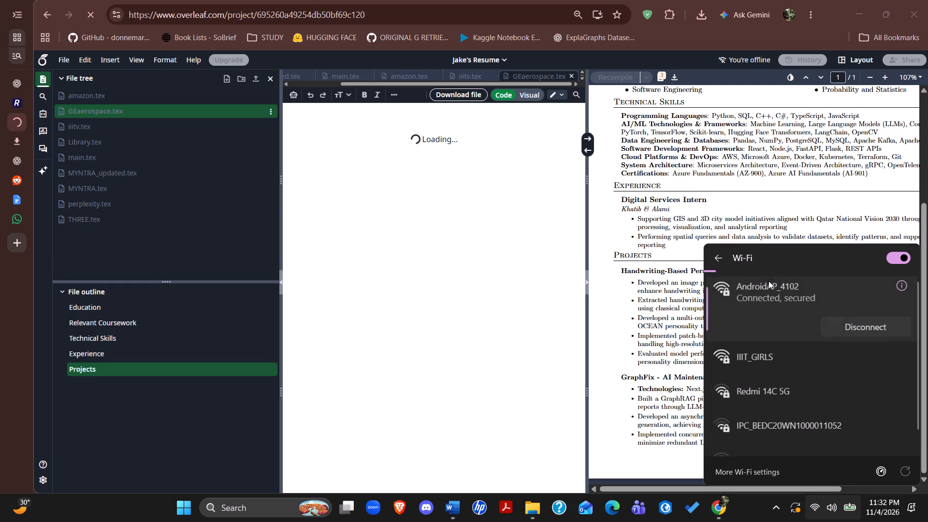
pyautogui.scroll(-8, 781, 380)
pyautogui.scroll(13, 781, 380)
pyautogui.scroll(-5, 781, 380)
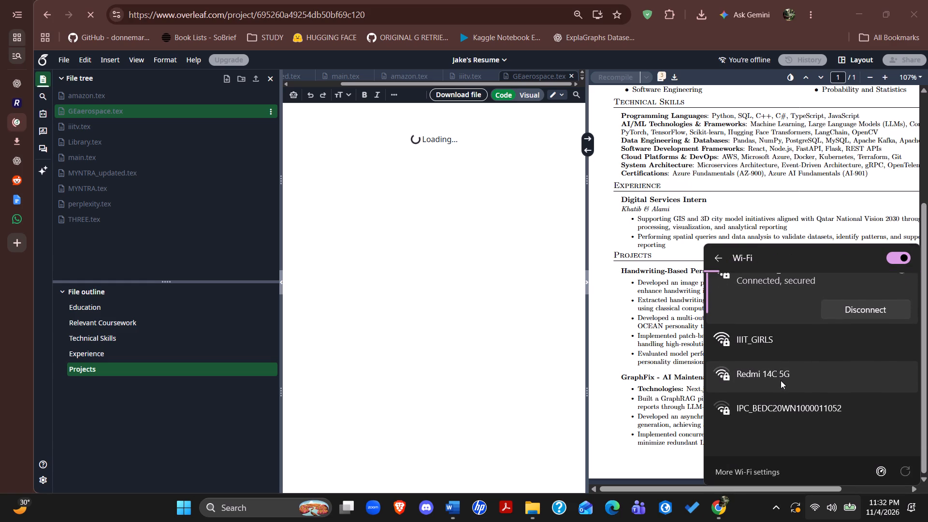
pyautogui.scroll(-6, 781, 380)
pyautogui.scroll(5, 781, 380)
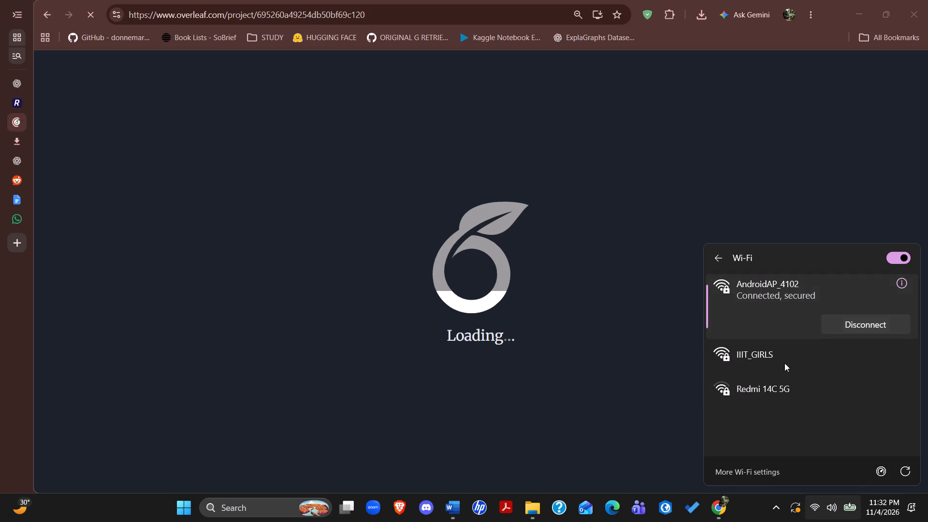
pyautogui.click(781, 394)
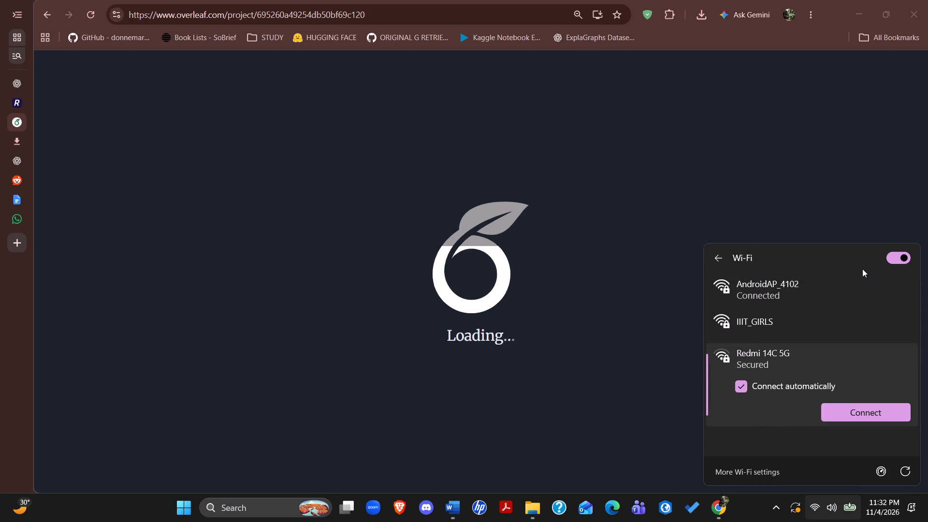
pyautogui.click(905, 263)
pyautogui.click(905, 263)
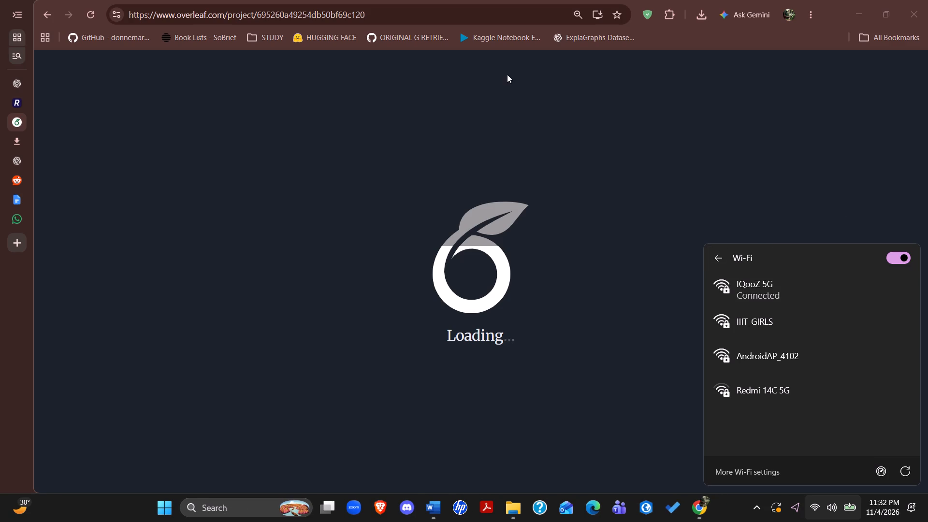
pyautogui.click(494, 243)
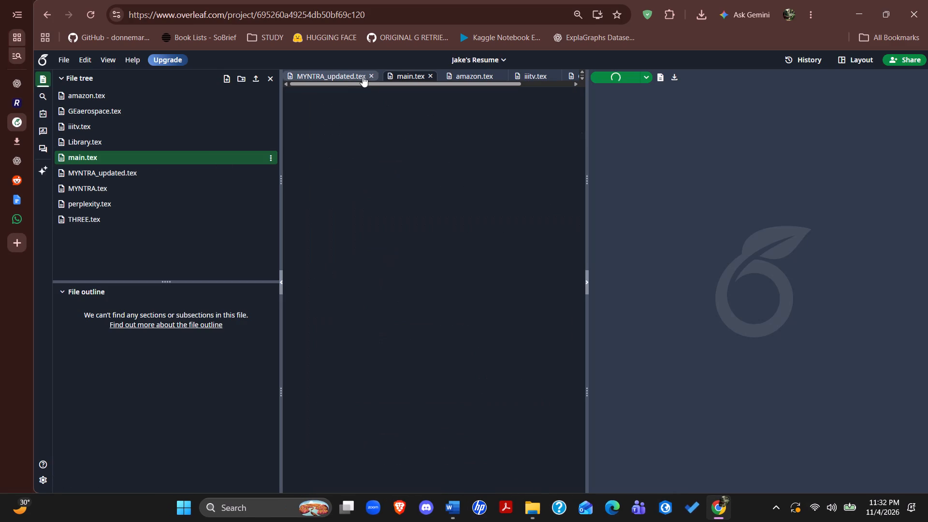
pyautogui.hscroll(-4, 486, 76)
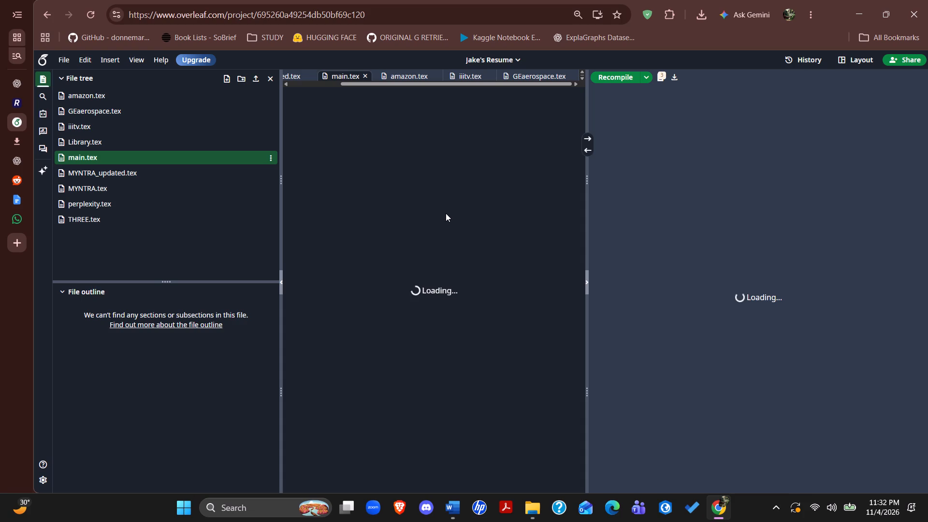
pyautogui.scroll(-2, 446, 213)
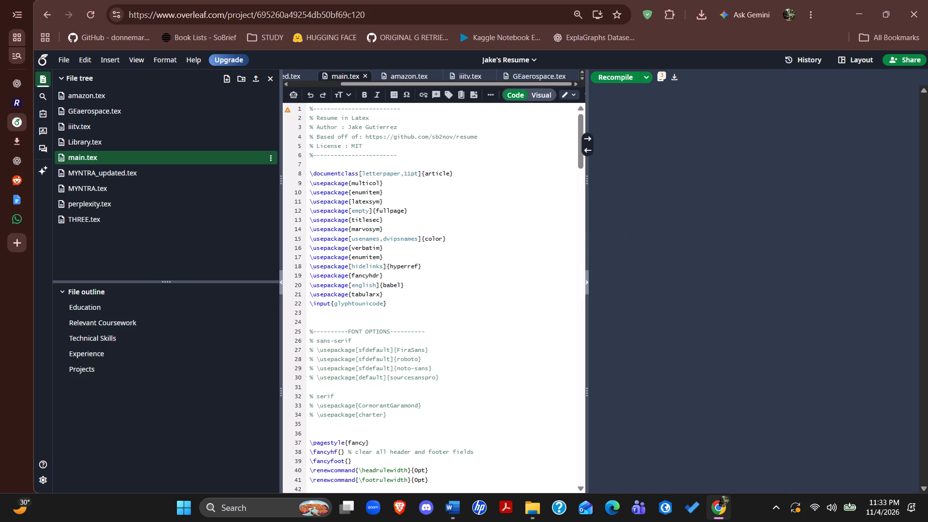
# Copy the complete Digital Services Intern entry, from its subheading through the end of its item list, from the Experience section of main.tex.
pyautogui.scroll(-9, 511, 232)
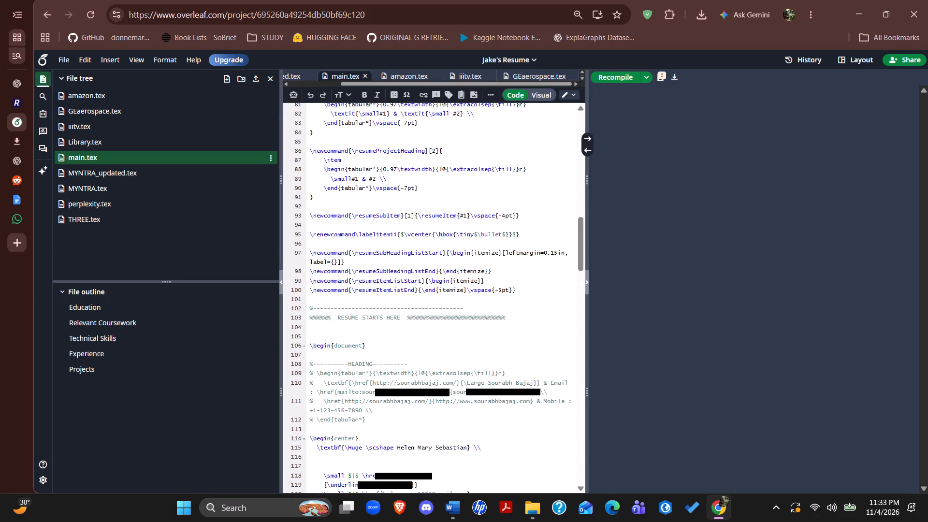
pyautogui.scroll(-7, 511, 232)
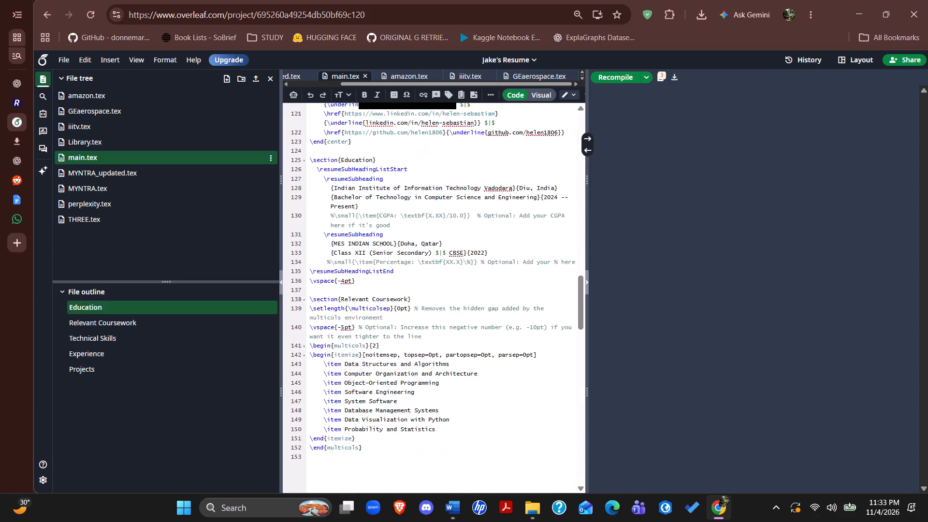
pyautogui.scroll(-4, 511, 232)
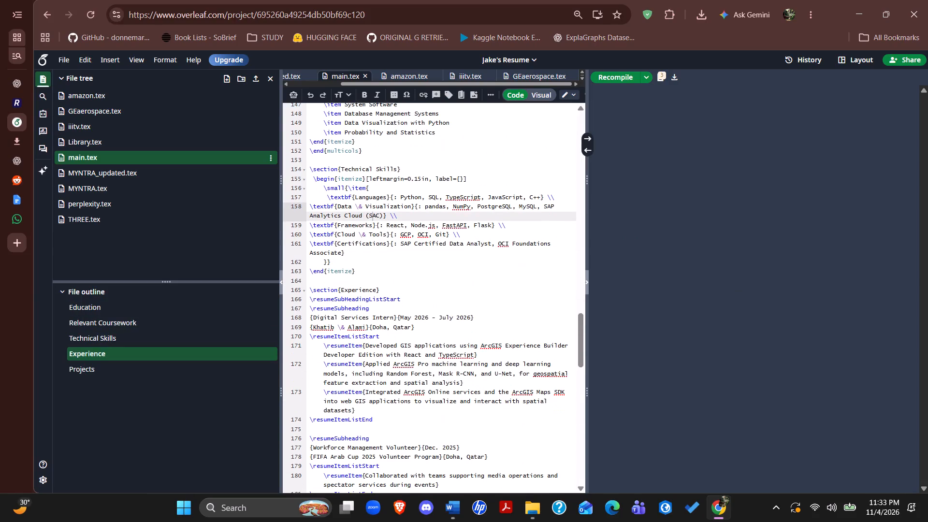
pyautogui.moveTo(382, 424); pyautogui.dragTo(307, 315)
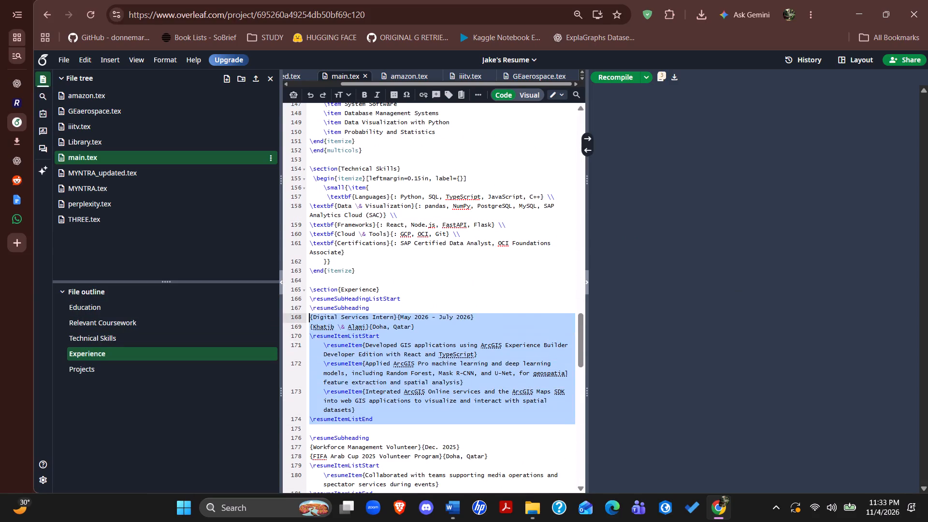
pyautogui.moveTo(307, 315); pyautogui.dragTo(307, 312)
pyautogui.hotkey('ctrl', 'c')
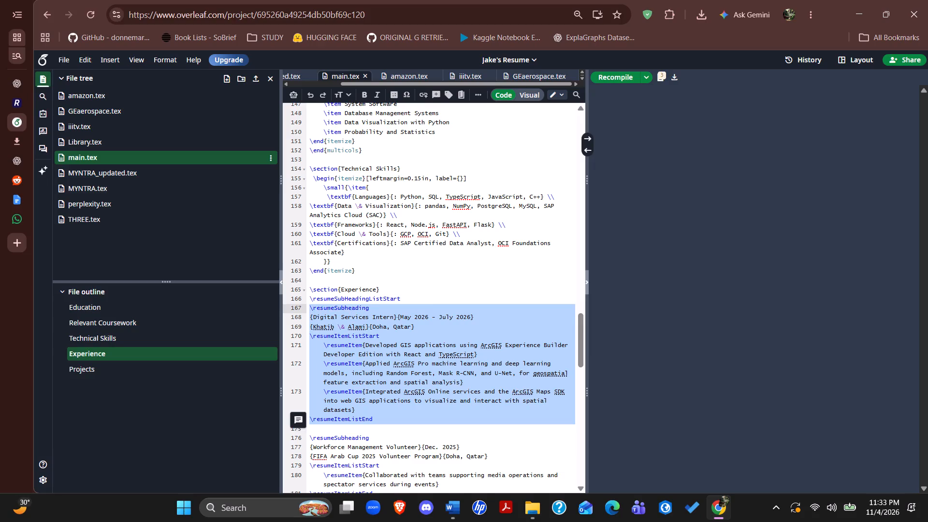
# Replace the Digital Services Intern entry in GEaerospace.tex with the copied version, leaving no blank line after it, and recompile the resume.
pyautogui.click(156, 104)
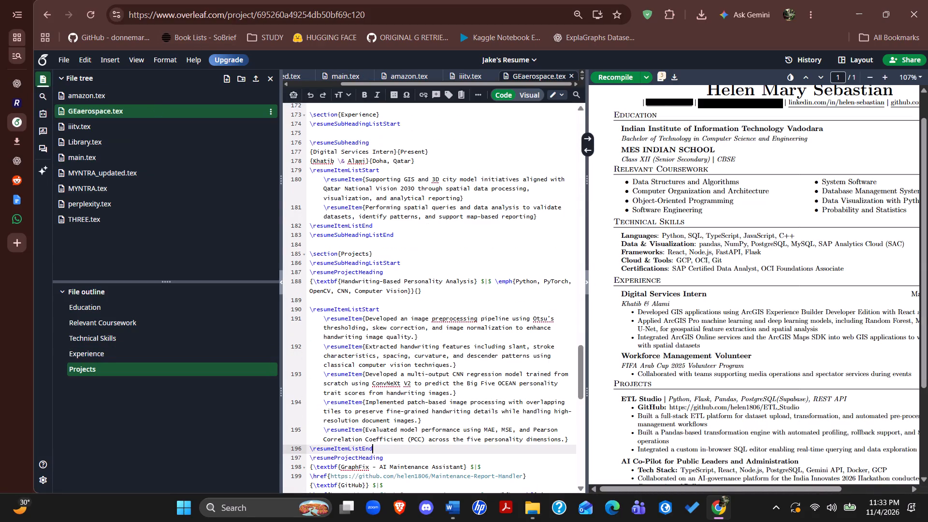
pyautogui.moveTo(384, 225); pyautogui.dragTo(308, 149)
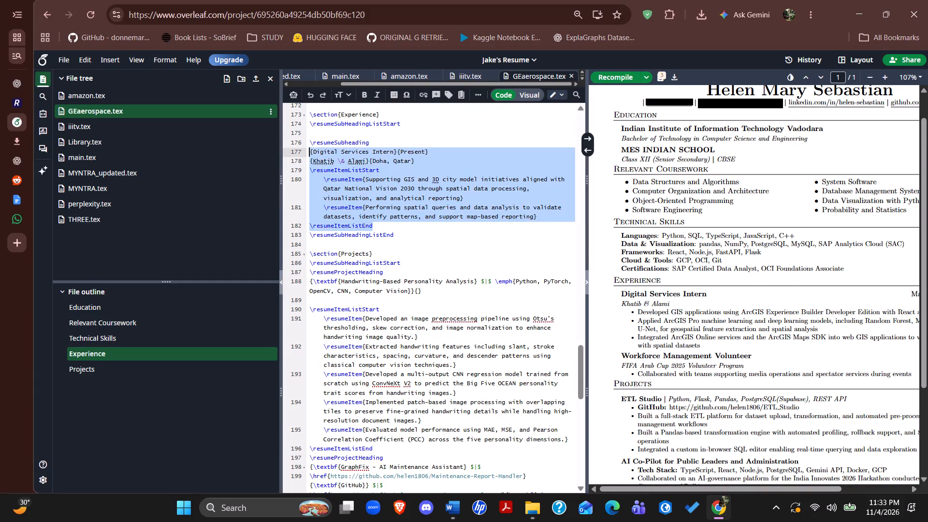
pyautogui.moveTo(308, 149); pyautogui.dragTo(307, 141)
pyautogui.hotkey('ctrl', 'v')
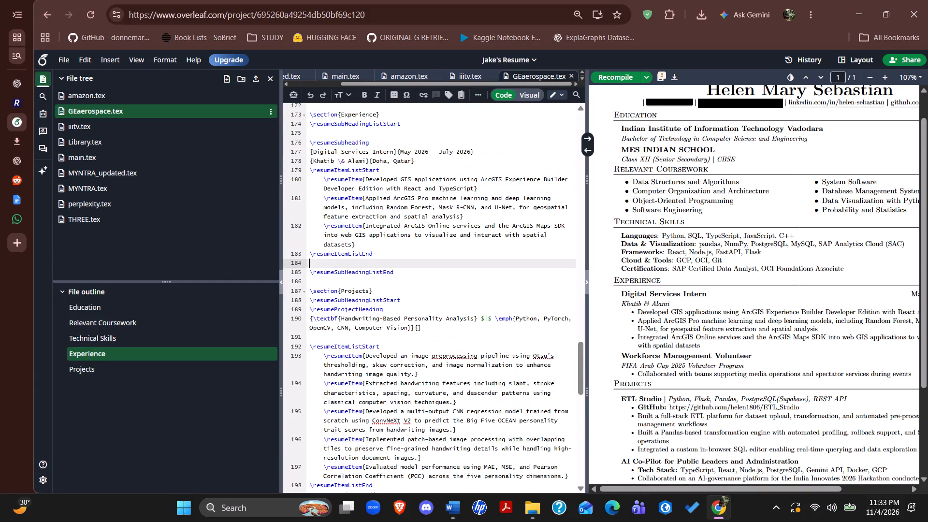
pyautogui.press('BackSpace')
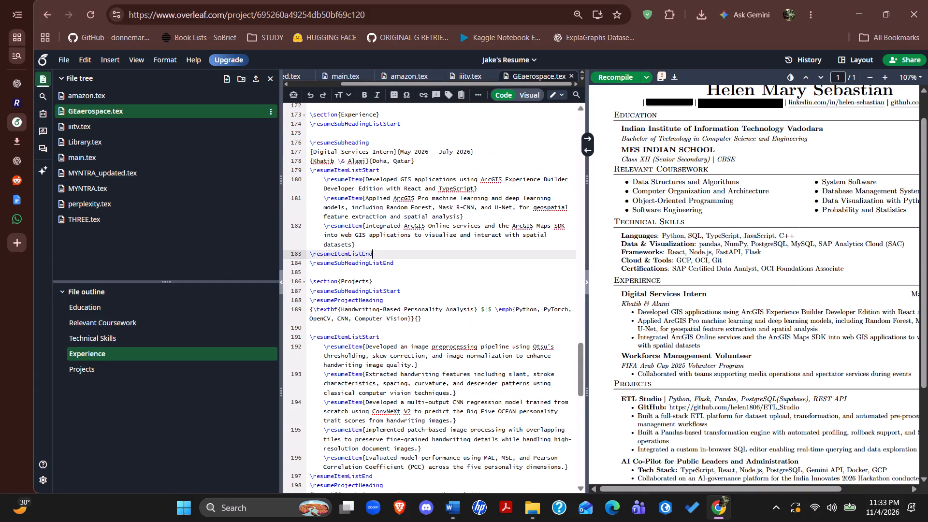
pyautogui.hotkey('ctrl', 's')
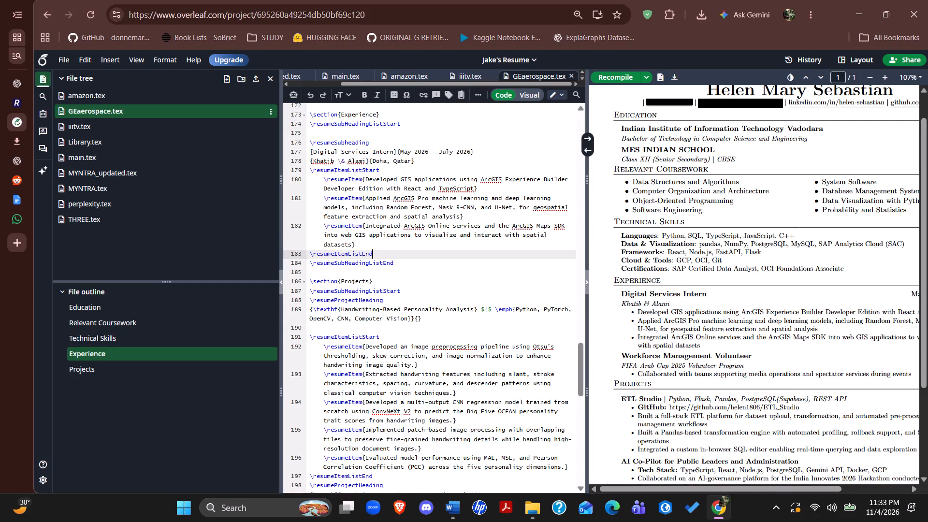
# Examine the recompiled GEaerospace resume preview across its full width, from the heading to the GraphFix project, and check the end of the source.
pyautogui.scroll(-8, 753, 338)
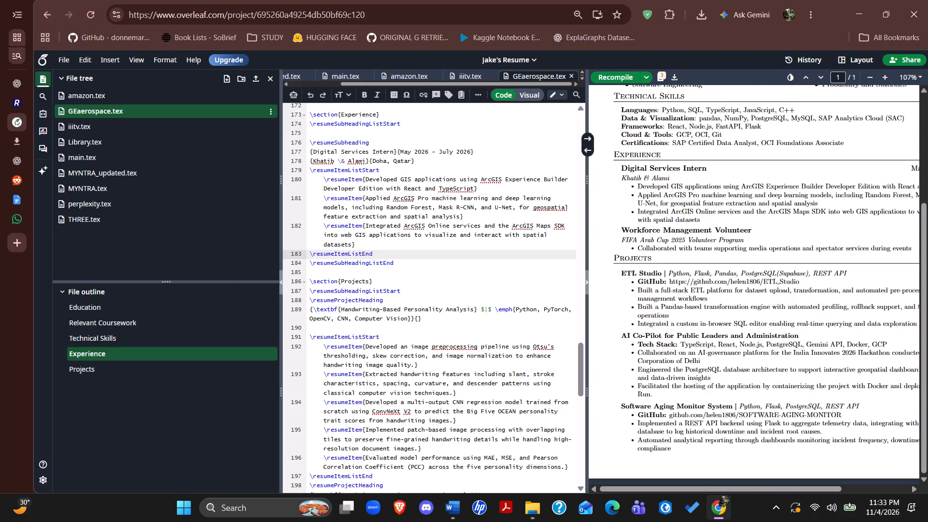
pyautogui.scroll(-3, 663, 347)
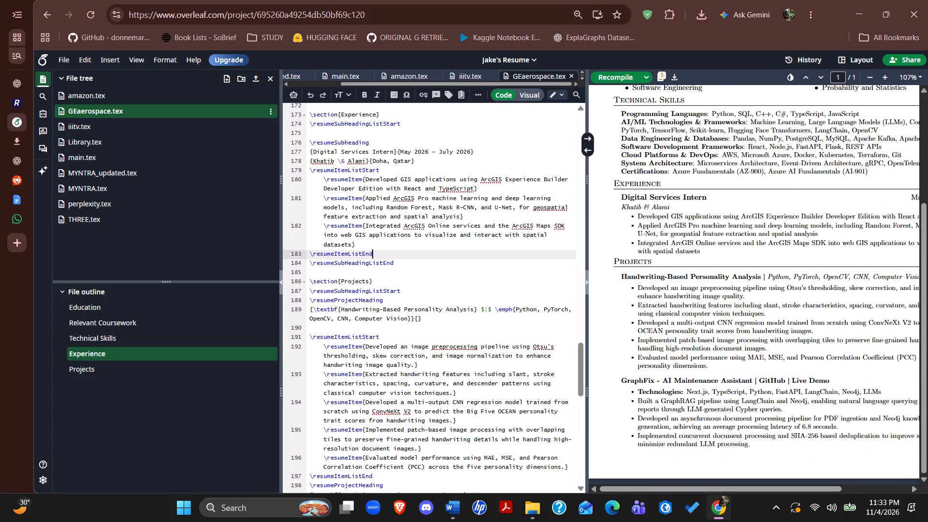
pyautogui.scroll(1, 663, 347)
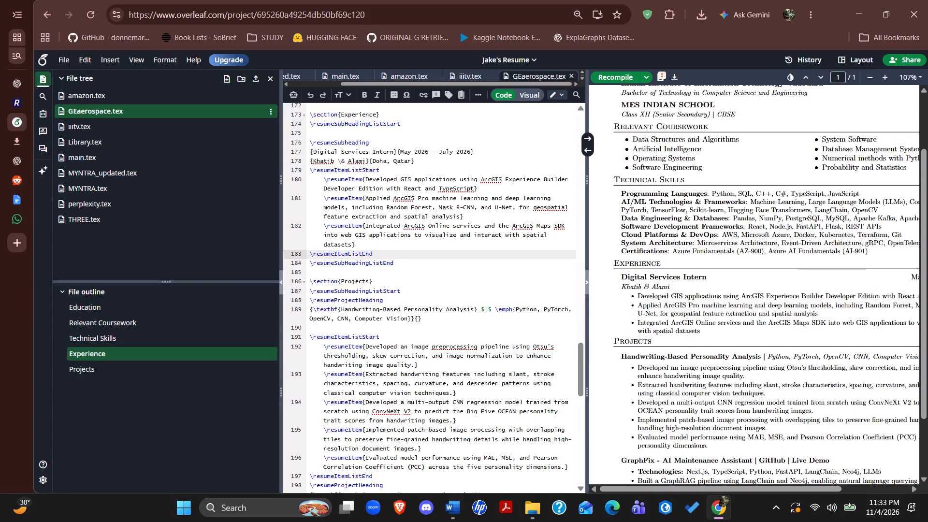
pyautogui.scroll(1, 638, 258)
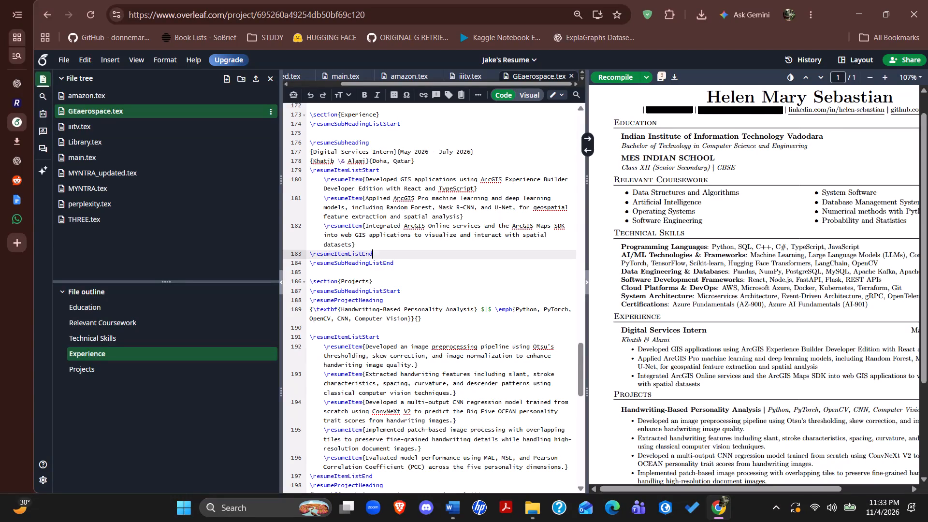
pyautogui.scroll(-5, 664, 195)
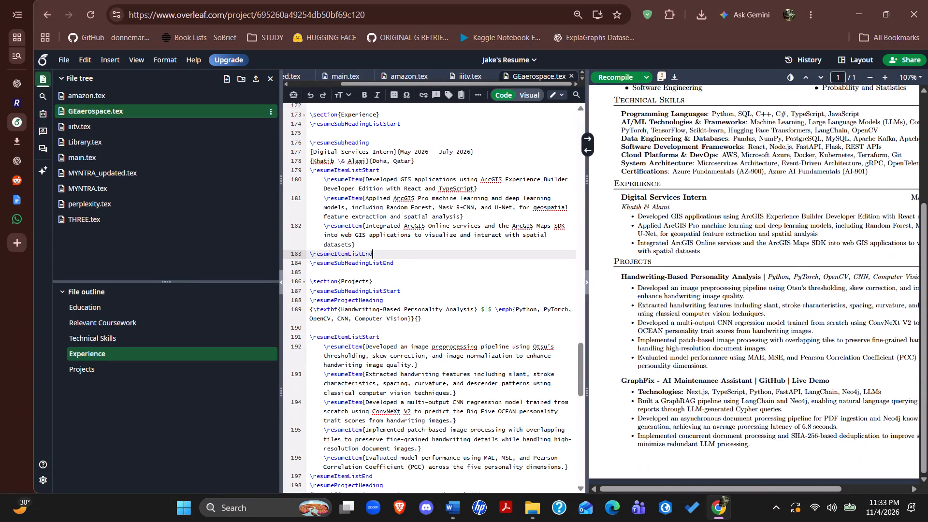
pyautogui.hscroll(-1, 664, 195)
pyautogui.hscroll(1, 664, 195)
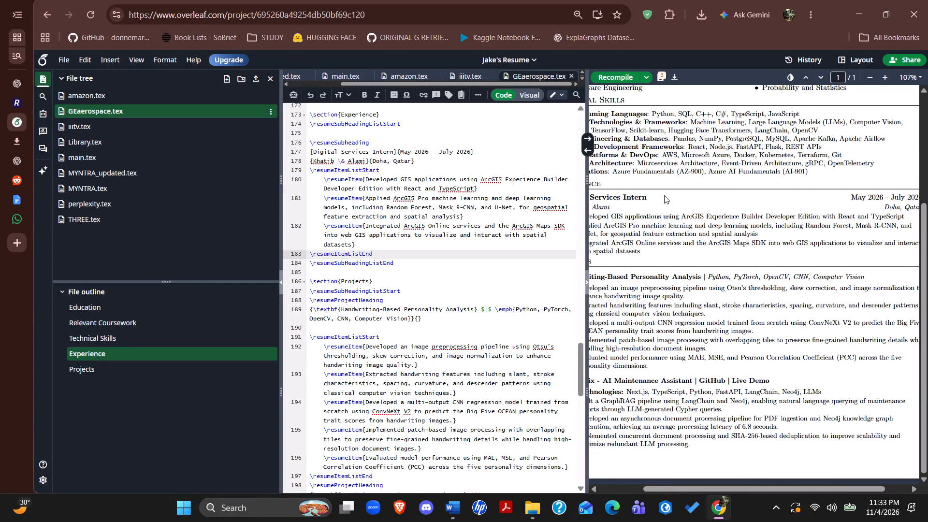
pyautogui.hscroll(1, 664, 195)
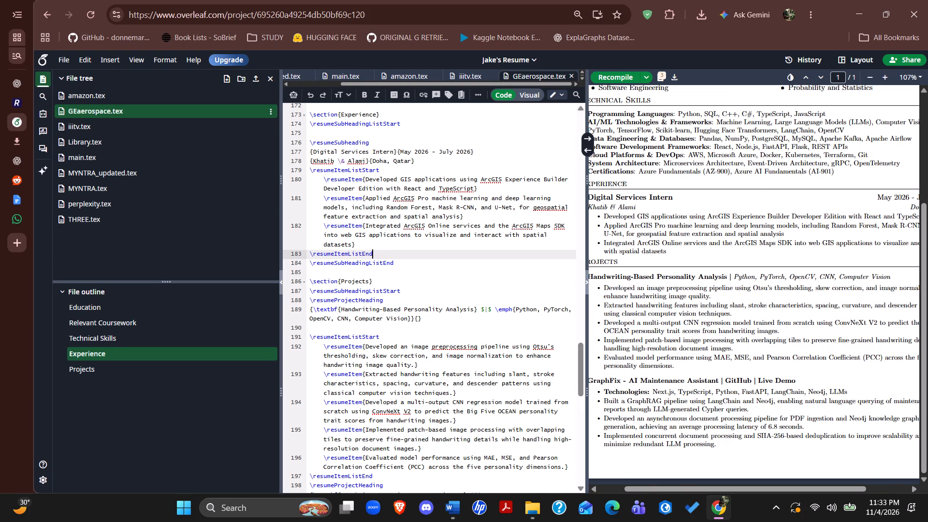
pyautogui.hscroll(-1, 732, 418)
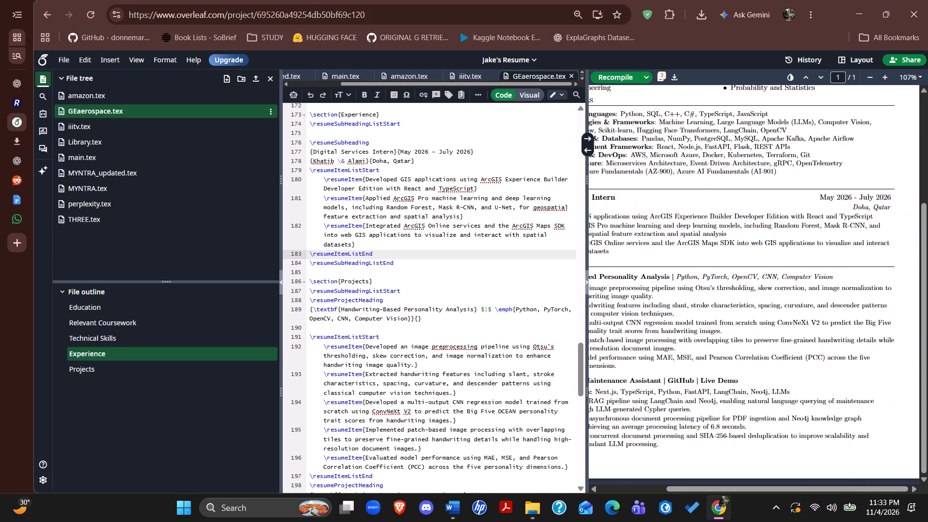
pyautogui.hscroll(1, 732, 418)
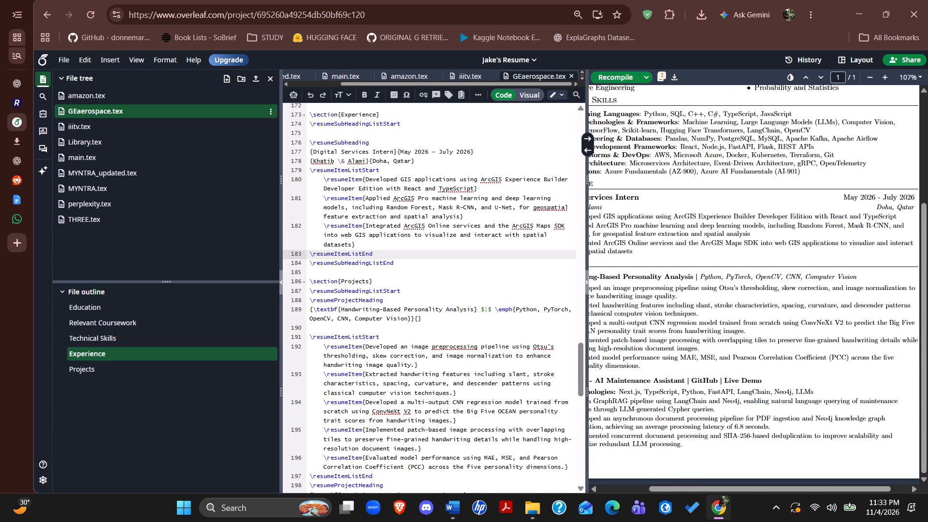
pyautogui.scroll(-3, 423, 382)
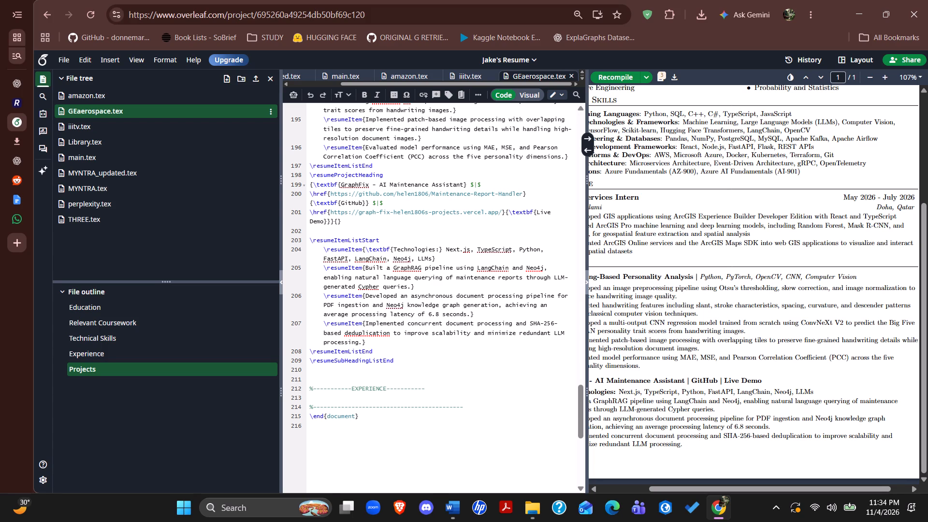
# Delete "improve scalability and" from the last GraphFix item in GEaerospace.tex, so it reads "deduplication to minimize redundant LLM processing.".
pyautogui.moveTo(360, 344); pyautogui.dragTo(449, 339)
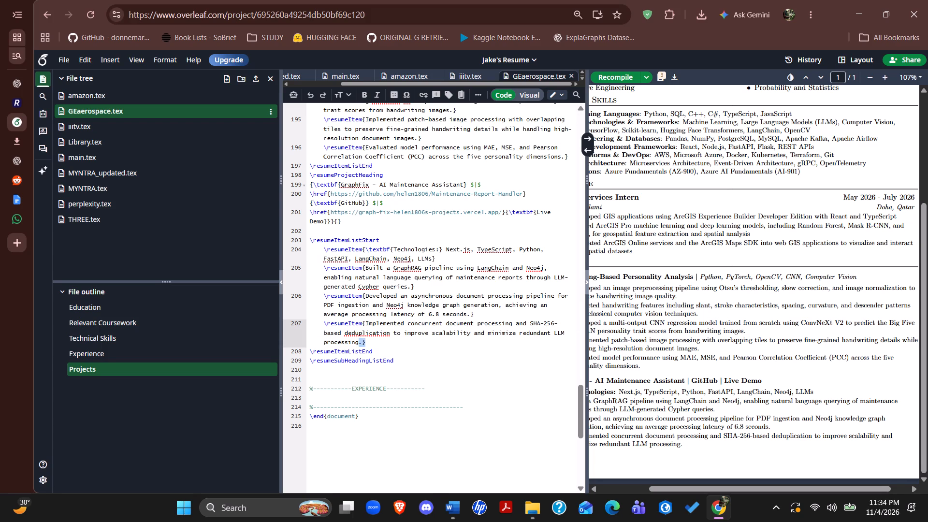
pyautogui.moveTo(449, 339); pyautogui.dragTo(448, 338)
pyautogui.moveTo(448, 338); pyautogui.dragTo(425, 336)
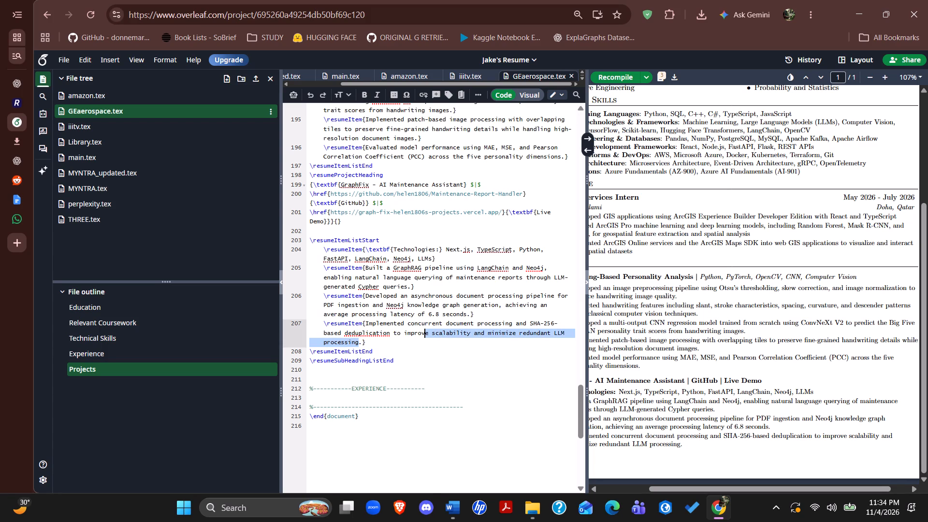
pyautogui.moveTo(425, 336); pyautogui.dragTo(421, 337)
pyautogui.click(469, 338)
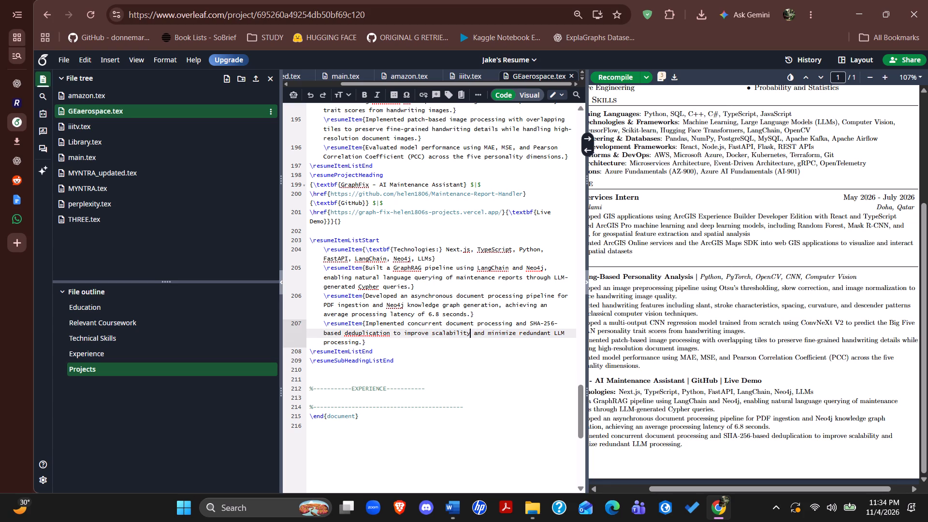
pyautogui.moveTo(484, 337); pyautogui.dragTo(407, 333)
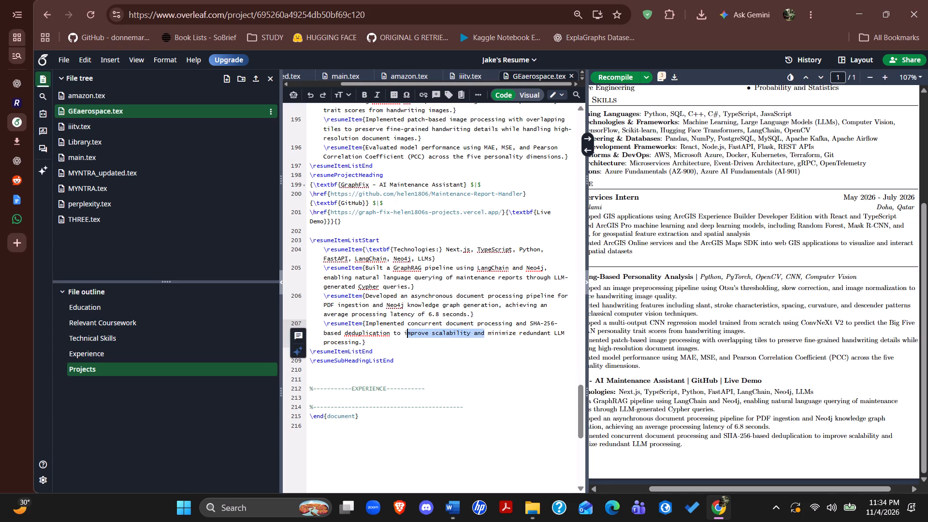
pyautogui.press('BackSpace')
pyautogui.press('BackSpace')
pyautogui.press('BackSpace')
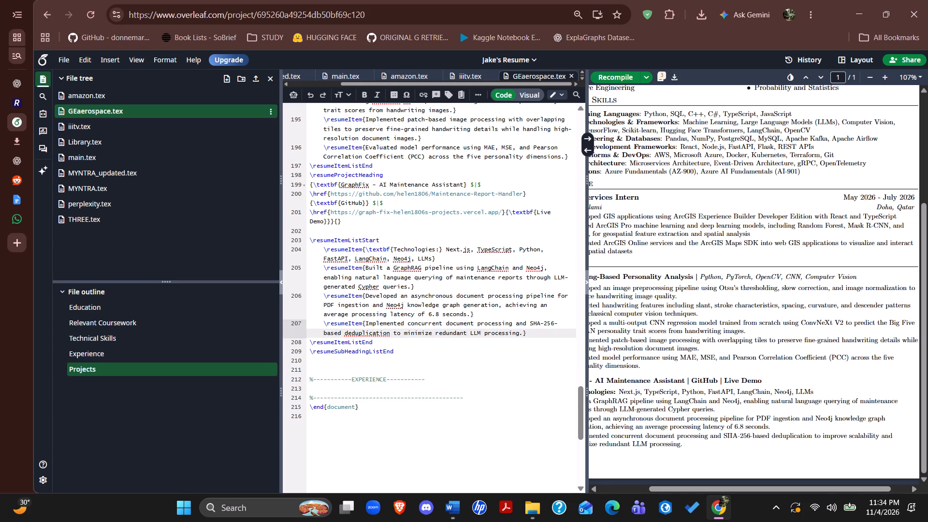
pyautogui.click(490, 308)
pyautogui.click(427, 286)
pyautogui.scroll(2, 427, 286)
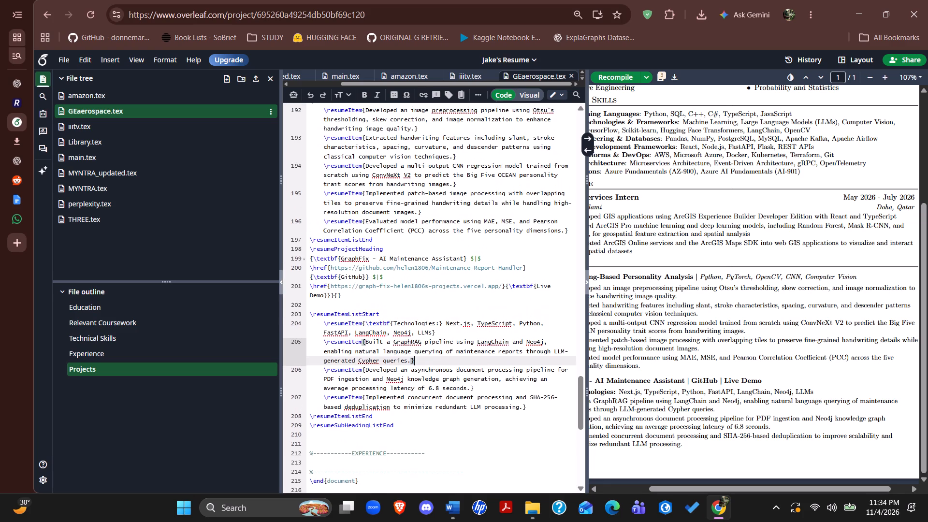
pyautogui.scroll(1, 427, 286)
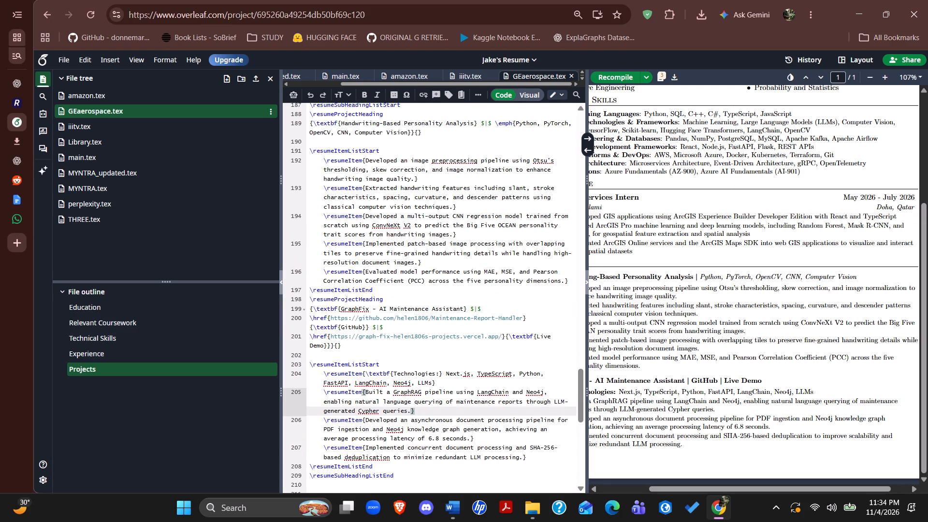
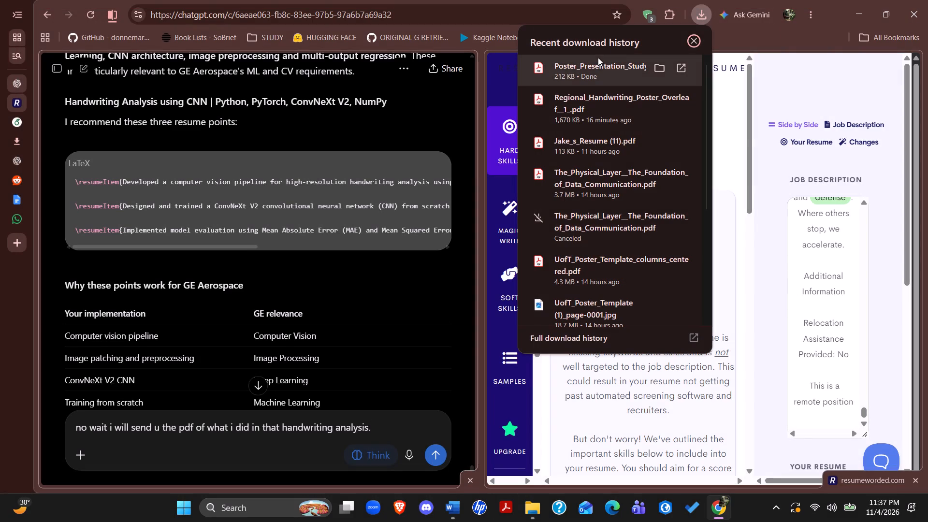
# Attach the downloaded Poster_Presentation_Study_Guide.pdf to the drafted ChatGPT message about the handwriting analysis.
pyautogui.moveTo(580, 68); pyautogui.dragTo(257, 310)
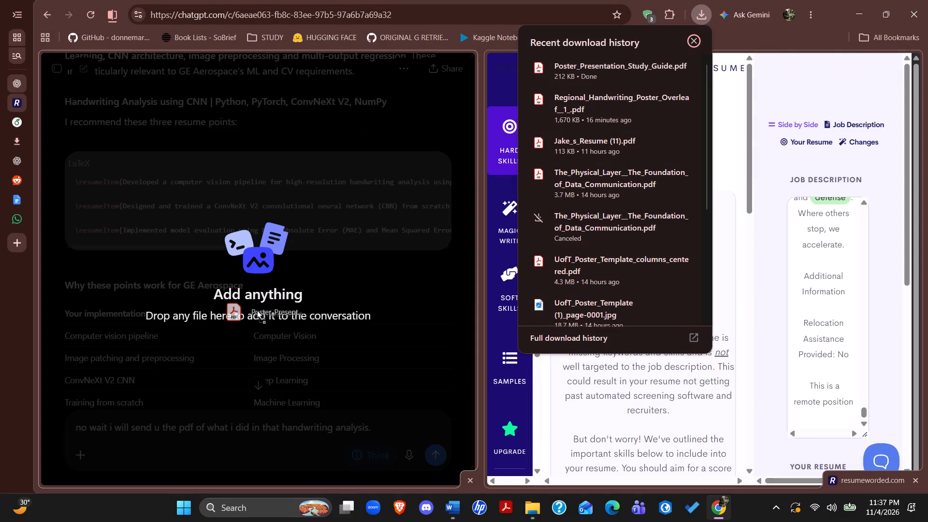
pyautogui.moveTo(257, 310); pyautogui.dragTo(257, 309)
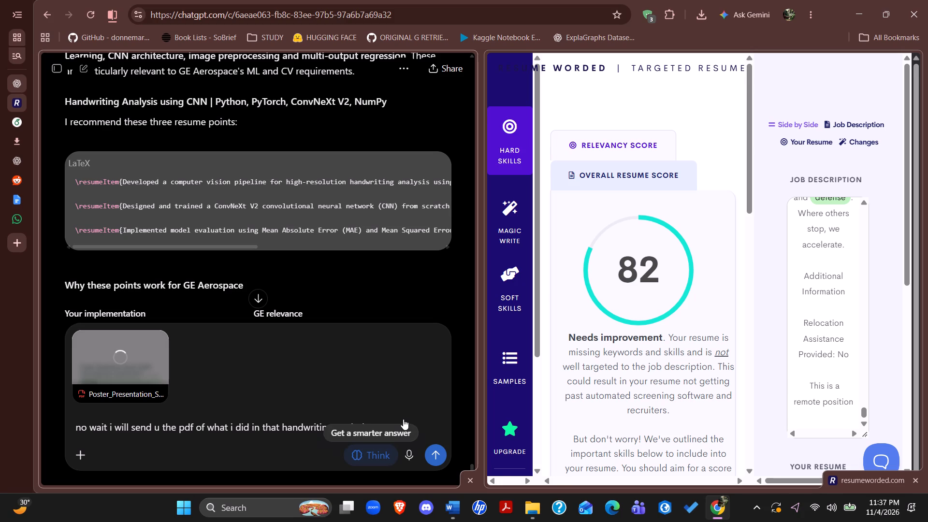
# Extend the drafted ChatGPT message with "and get me the points which have numbers or measure" and send it with the poster presentation PDF.
pyautogui.click(261, 299)
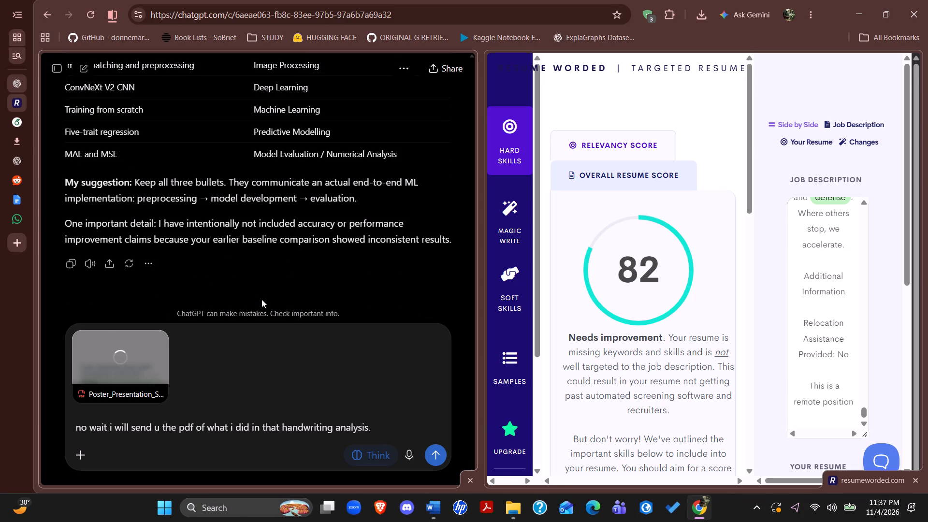
pyautogui.scroll(-6, 261, 299)
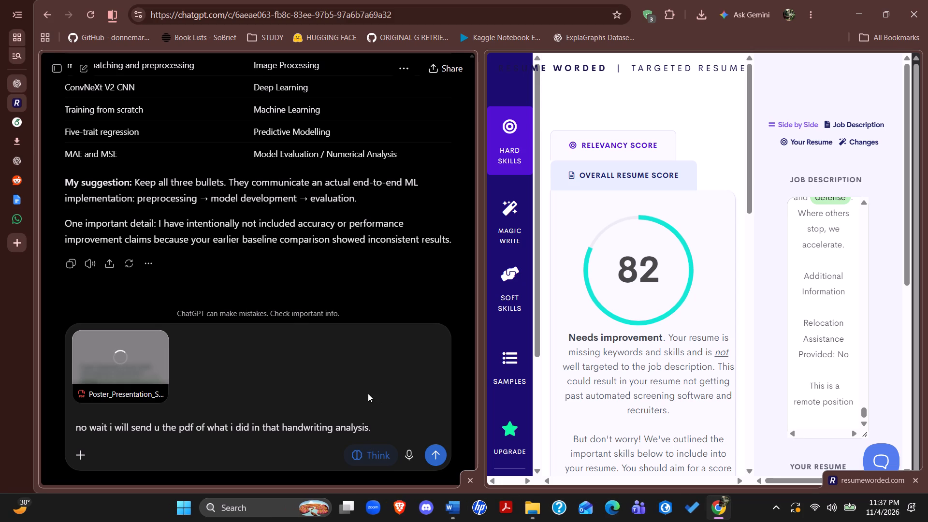
pyautogui.click(377, 420)
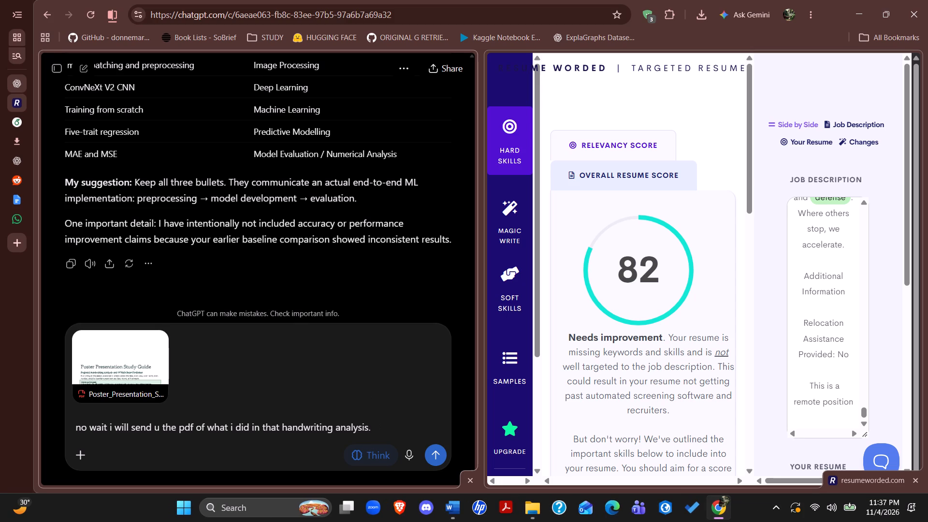
pyautogui.write('and')
pyautogui.press('space')
pyautogui.write('final')
pyautogui.press('space')
pyautogui.press('BackSpace')
pyautogui.press('BackSpace')
pyautogui.press('BackSpace')
pyautogui.press('BackSpace')
pyautogui.press('BackSpace')
pyautogui.press('BackSpace')
pyautogui.write('get me the points')
pyautogui.press('space')
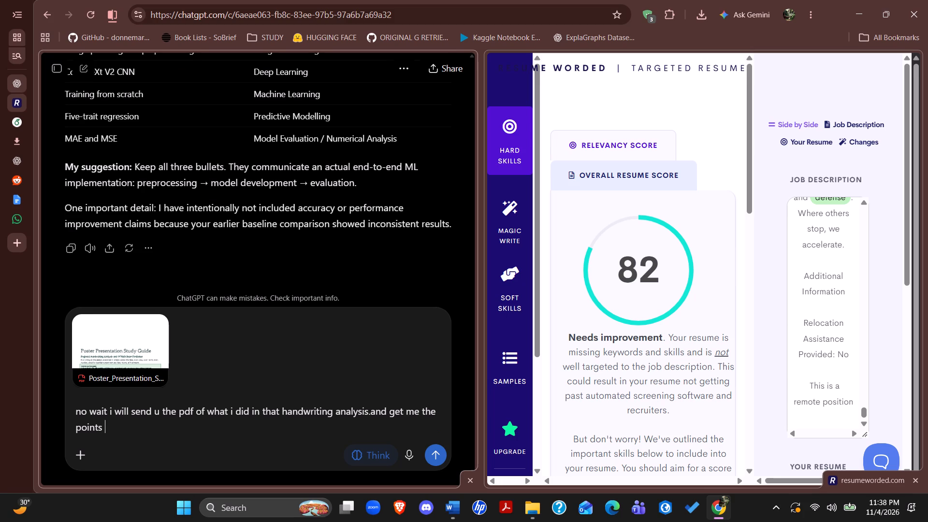
pyautogui.write('which have numbers r')
pyautogui.press('BackSpace')
pyautogui.write('or measure')
pyautogui.press('Return')
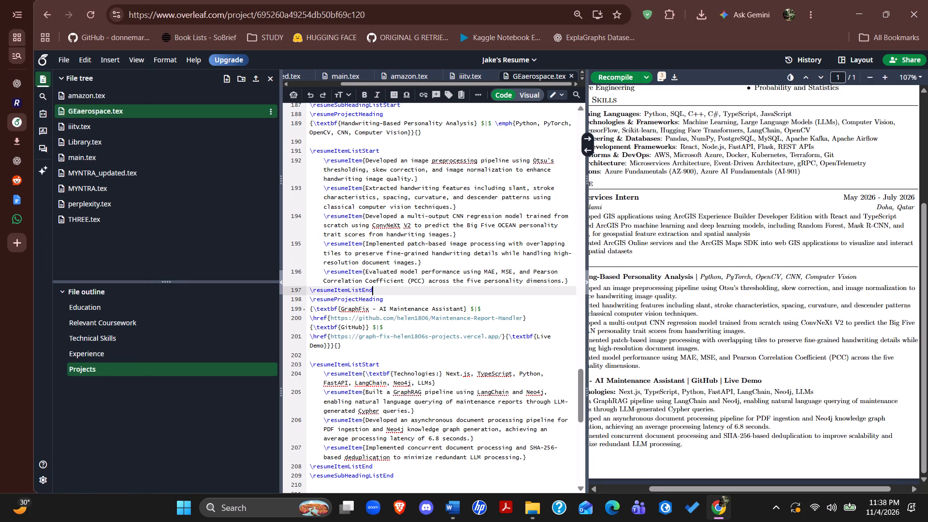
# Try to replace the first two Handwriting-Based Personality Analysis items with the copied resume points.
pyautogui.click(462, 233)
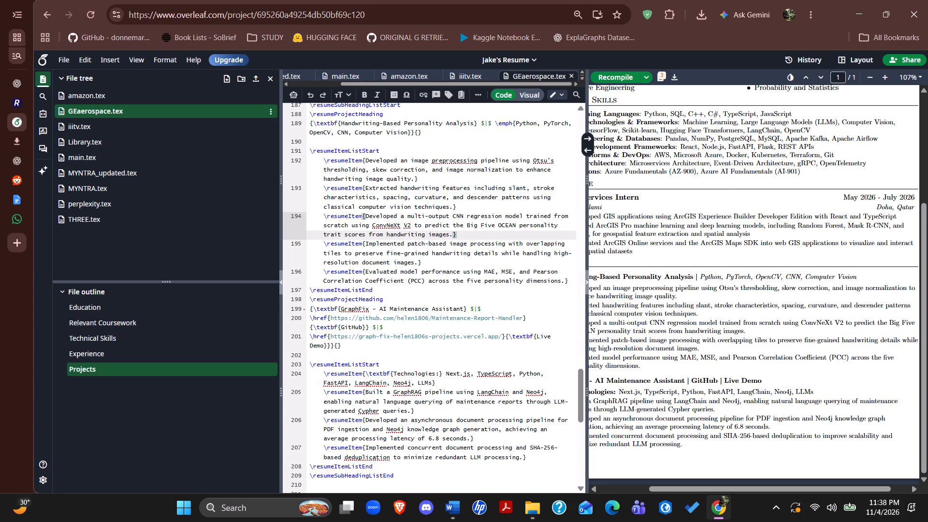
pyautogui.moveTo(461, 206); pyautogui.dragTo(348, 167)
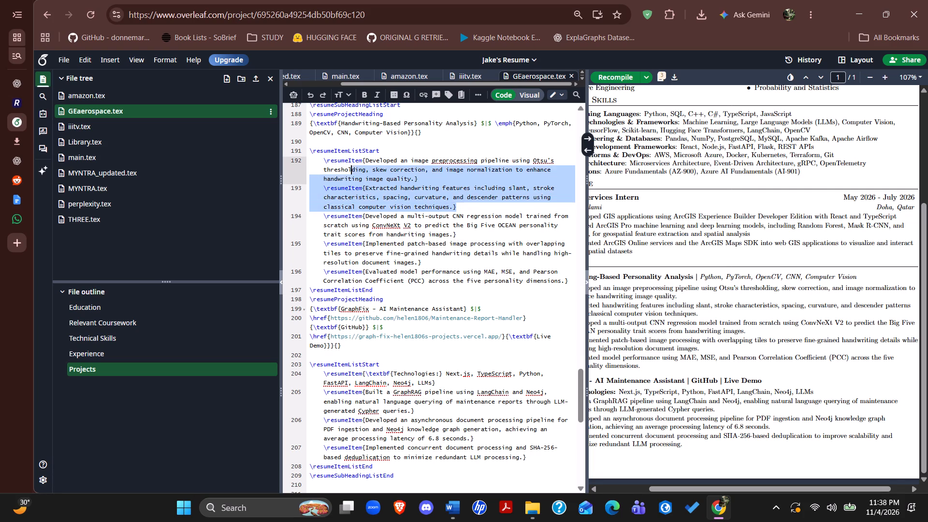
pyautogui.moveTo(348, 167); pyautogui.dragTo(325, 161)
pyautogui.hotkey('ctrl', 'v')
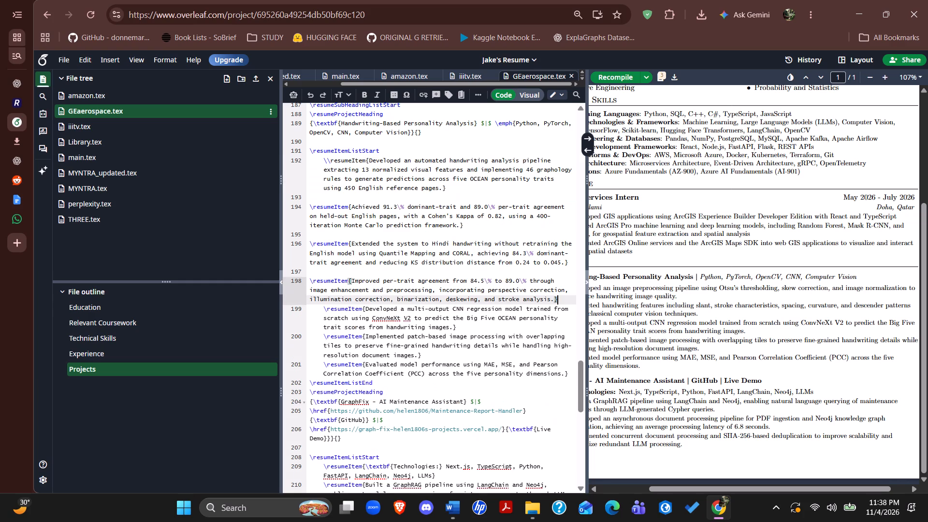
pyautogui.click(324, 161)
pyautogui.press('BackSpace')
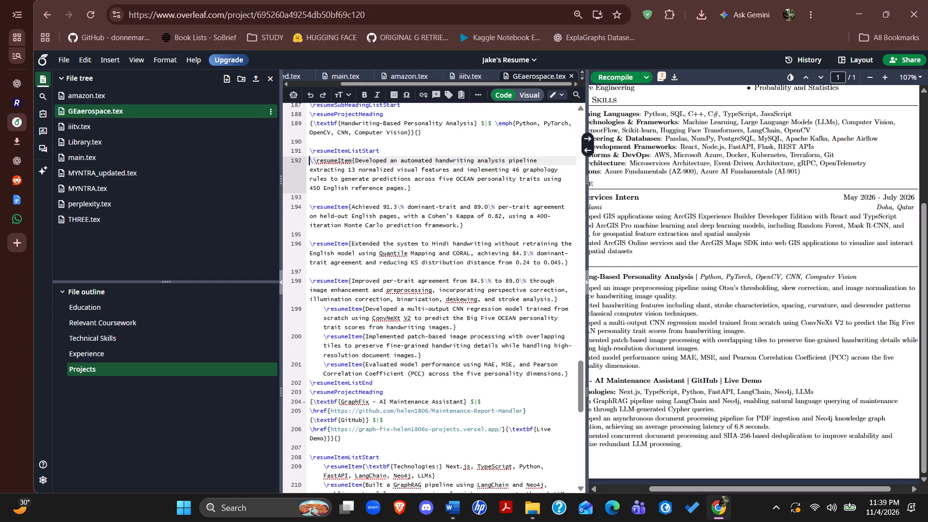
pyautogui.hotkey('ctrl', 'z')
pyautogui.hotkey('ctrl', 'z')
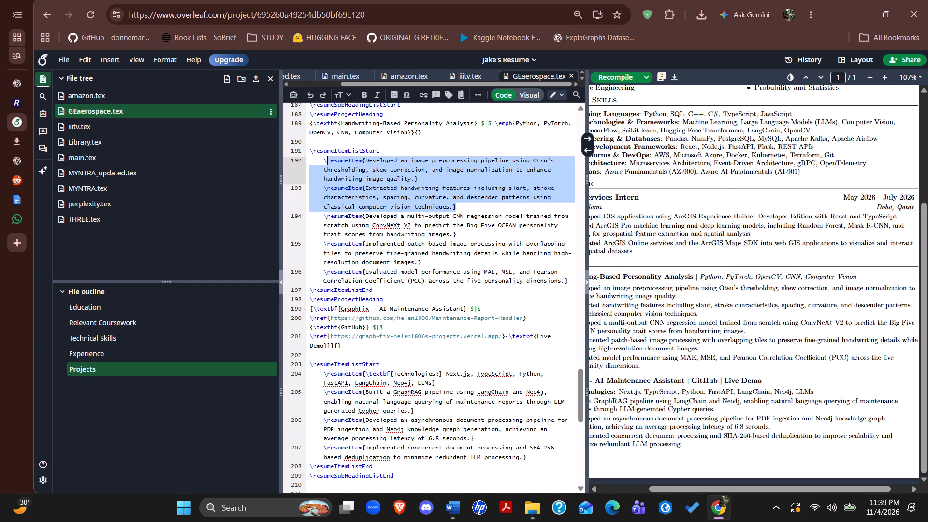
# Insert the copied resume points on a new line after the second Handwriting-Based Personality Analysis item, the one on extracted handwriting features.
pyautogui.click(396, 220)
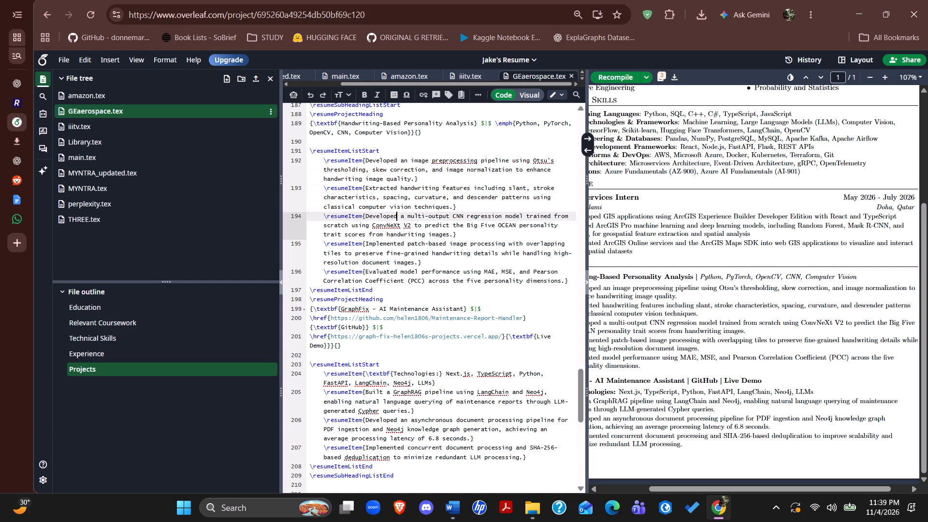
pyautogui.click(474, 207)
pyautogui.press('Return')
pyautogui.hotkey('ctrl', 'v')
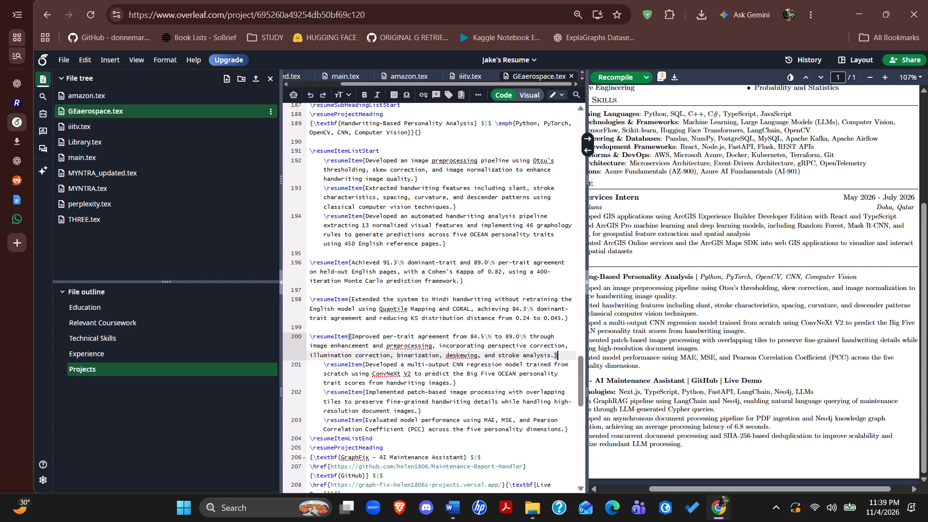
# Delete the two original handwriting project items on the image preprocessing pipeline and the extracted handwriting features, keeping \resumeItemListStart intact.
pyautogui.moveTo(461, 208); pyautogui.dragTo(320, 159)
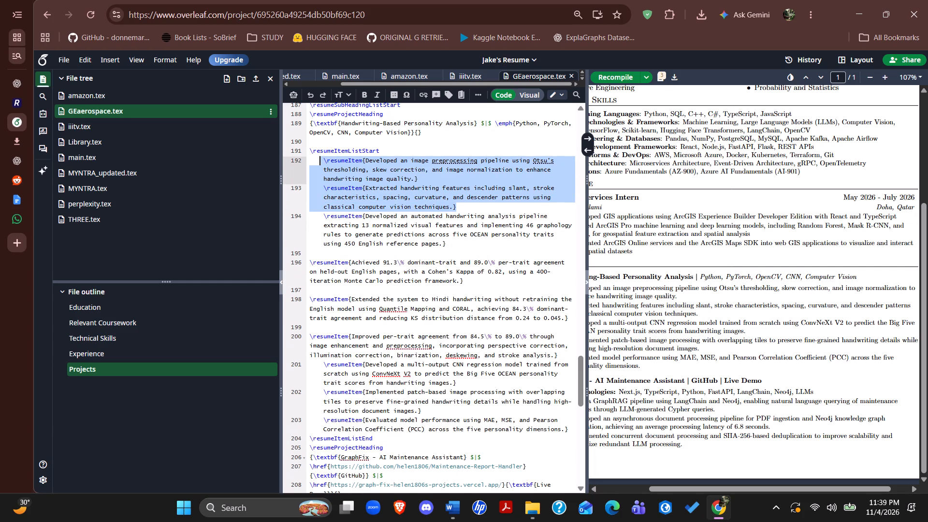
pyautogui.moveTo(320, 159); pyautogui.dragTo(319, 159)
pyautogui.press('BackSpace')
pyautogui.press('BackSpace')
pyautogui.press('BackSpace')
pyautogui.press('BackSpace')
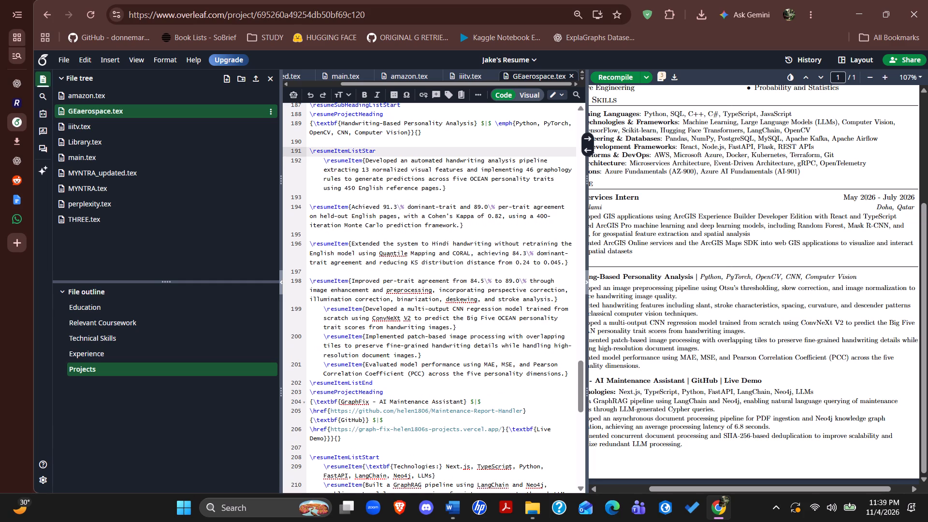
pyautogui.hotkey('ctrl', 'z')
pyautogui.hotkey('ctrl', 'z')
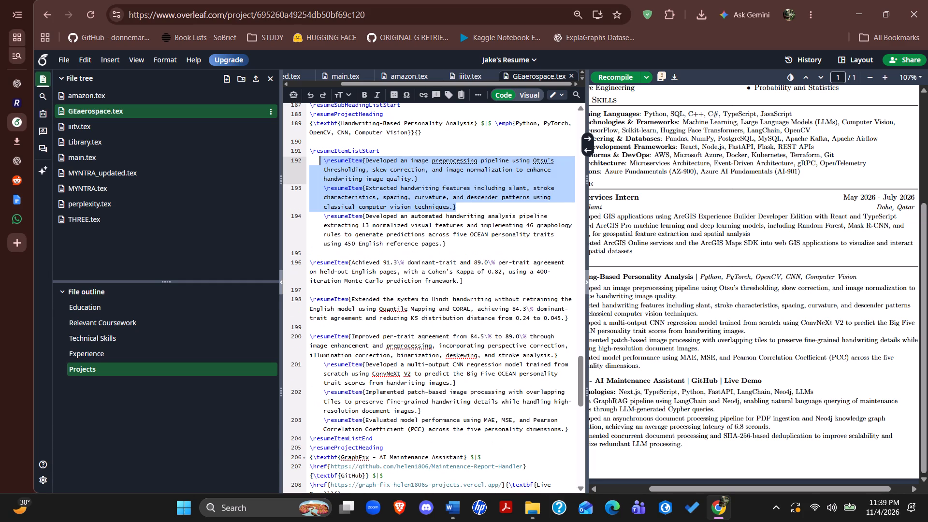
pyautogui.press('BackSpace')
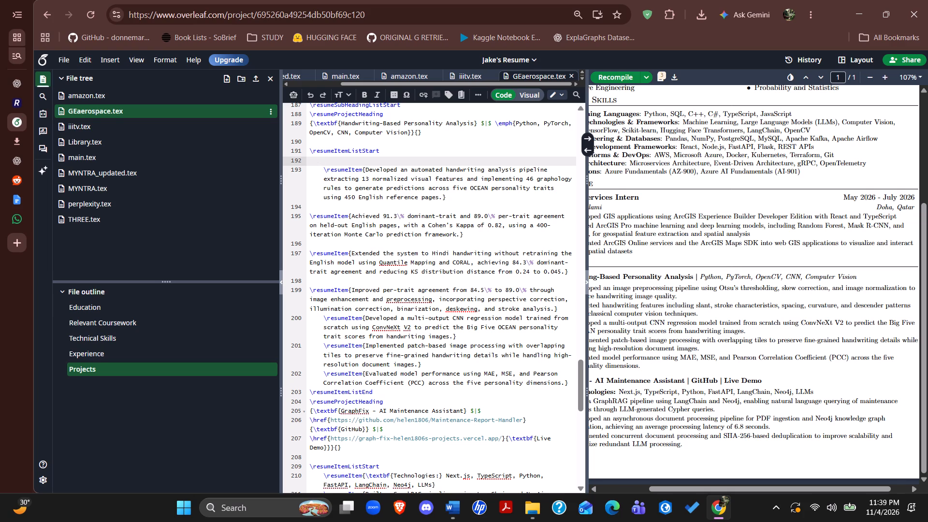
# Save GEaerospace.tex to recompile the resume, and check the handwriting and GraphFix projects in the preview.
pyautogui.scroll(-2, 356, 259)
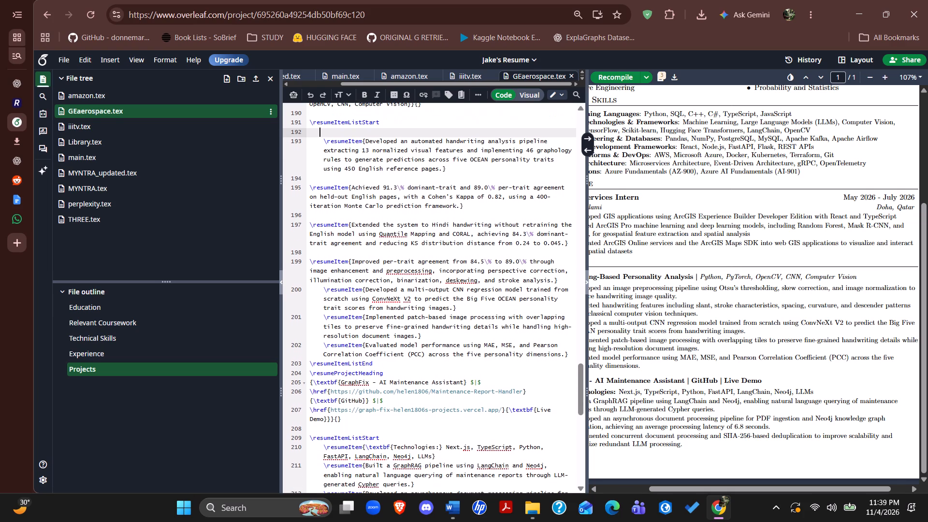
pyautogui.scroll(-1, 356, 259)
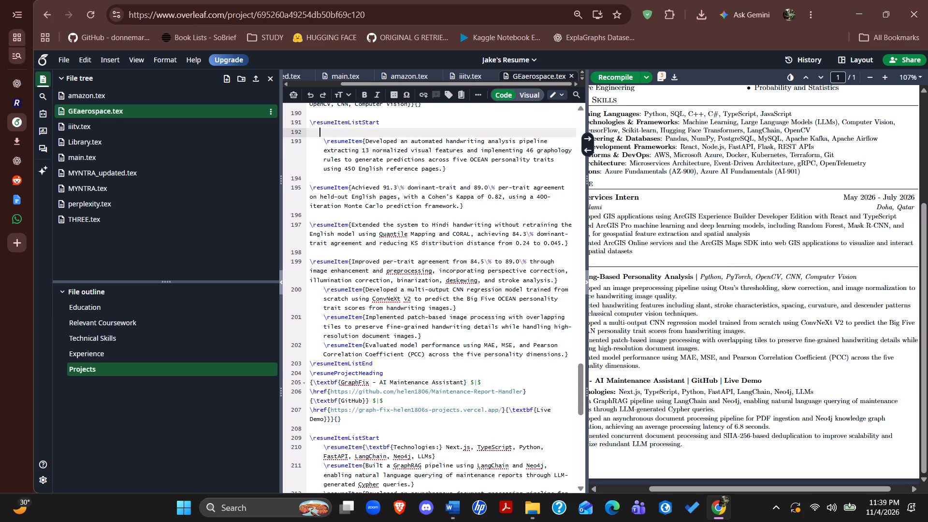
pyautogui.scroll(-1, 415, 303)
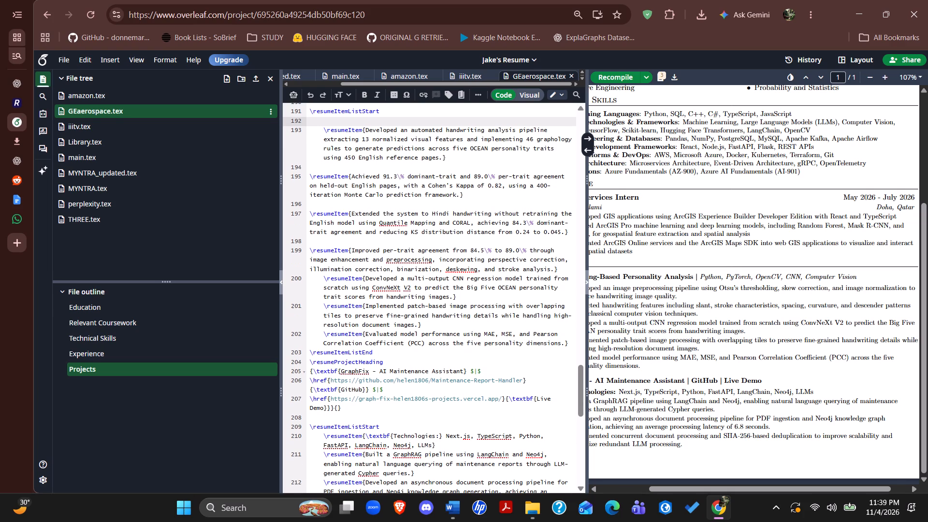
pyautogui.hotkey('ctrl', 's')
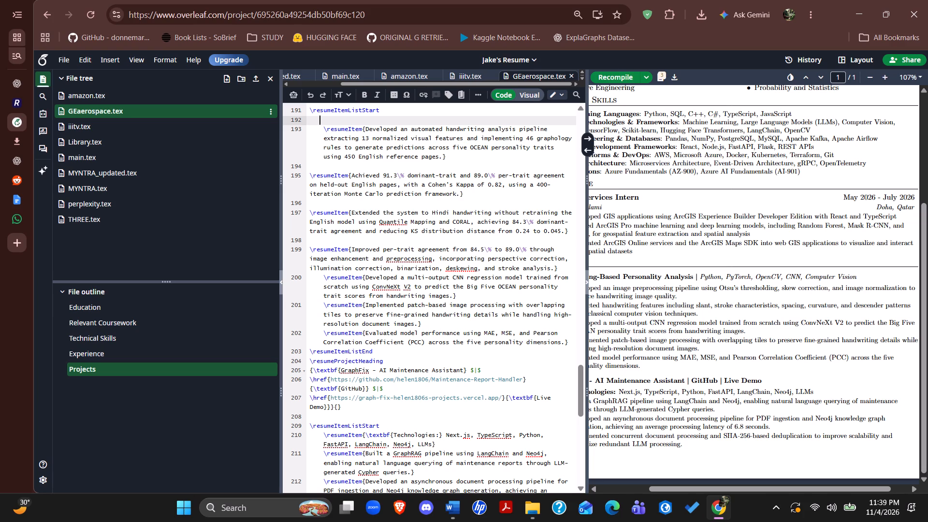
pyautogui.scroll(-1, 778, 404)
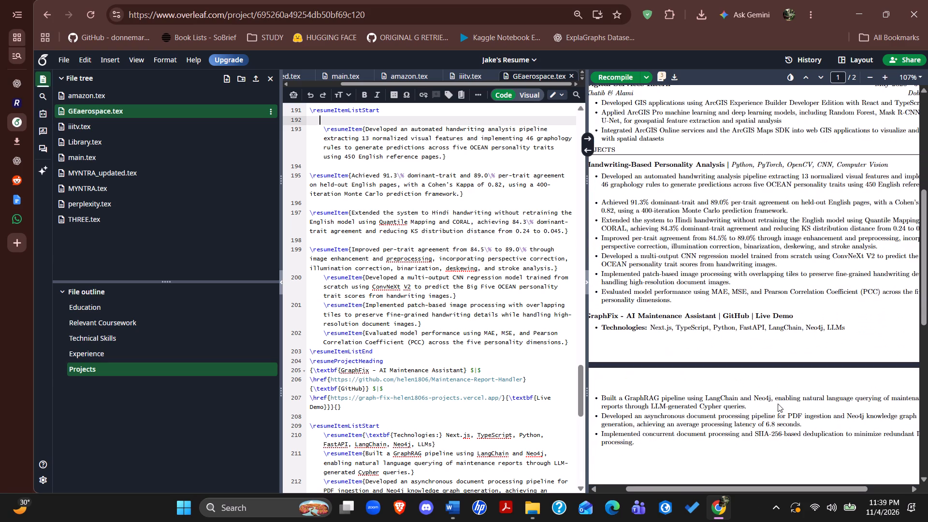
# Delete the handwriting project's item on evaluating performance with MAE, MSE and PCC, leaving no blank line and keeping the preceding item's closing brace.
pyautogui.moveTo(572, 342); pyautogui.dragTo(324, 331)
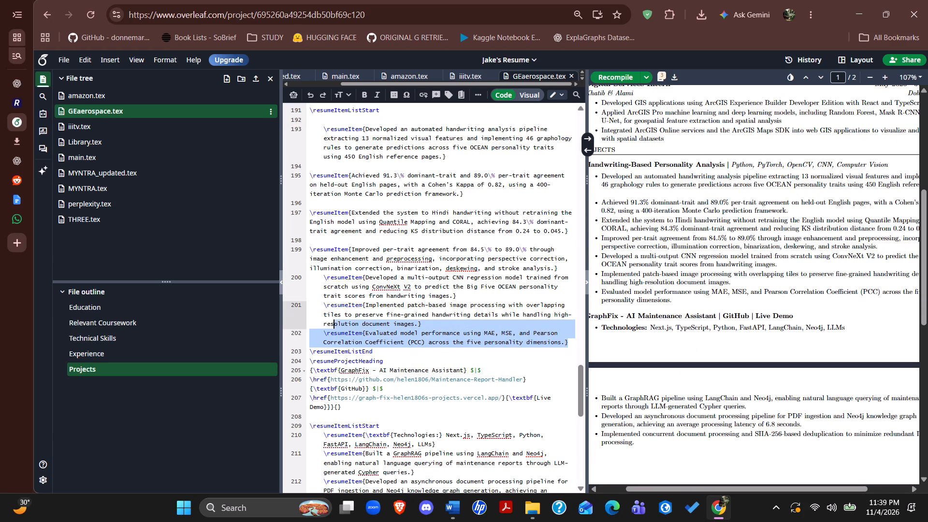
pyautogui.moveTo(324, 331); pyautogui.dragTo(323, 331)
pyautogui.press('BackSpace')
pyautogui.press('BackSpace')
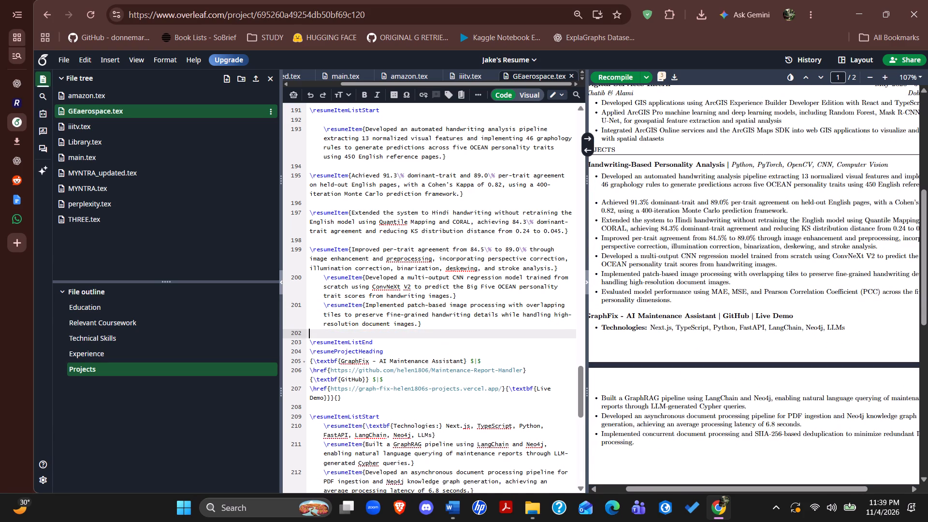
pyautogui.press('BackSpace')
pyautogui.press('BackSpace')
pyautogui.hotkey('shift', '}')
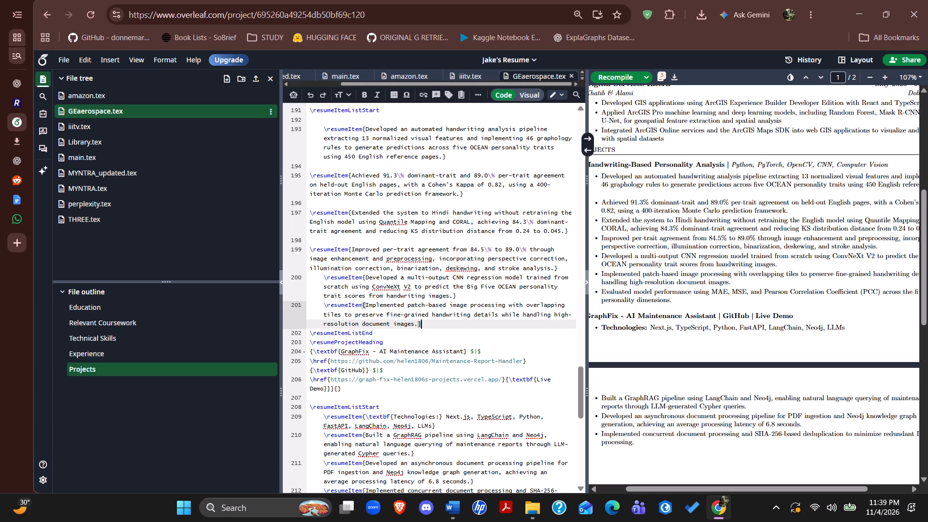
# Save GEaerospace.tex to recompile the resume without the handwriting project's evaluation-metrics item.
pyautogui.hotkey('ctrl', 's')
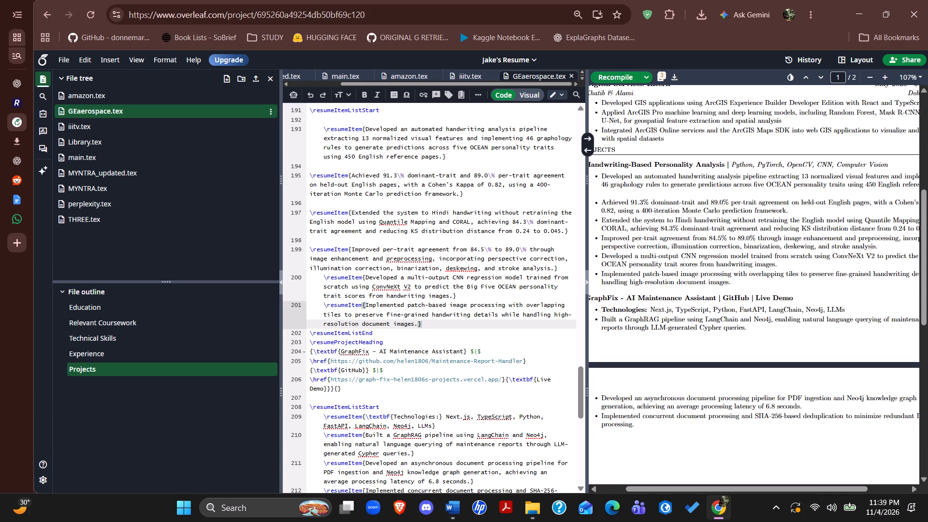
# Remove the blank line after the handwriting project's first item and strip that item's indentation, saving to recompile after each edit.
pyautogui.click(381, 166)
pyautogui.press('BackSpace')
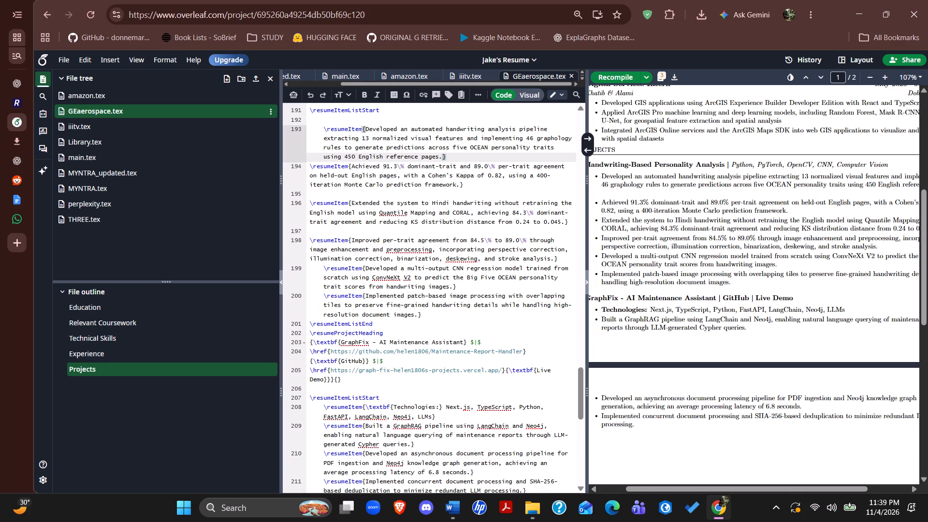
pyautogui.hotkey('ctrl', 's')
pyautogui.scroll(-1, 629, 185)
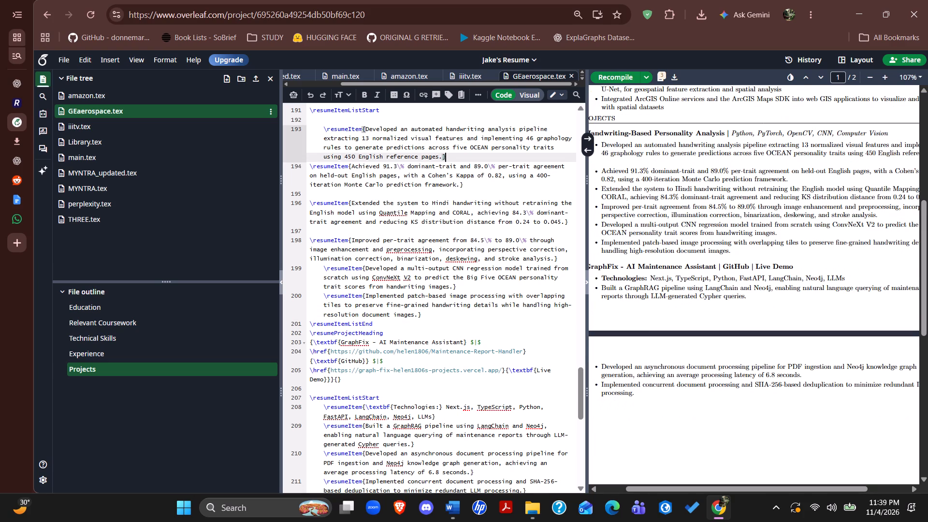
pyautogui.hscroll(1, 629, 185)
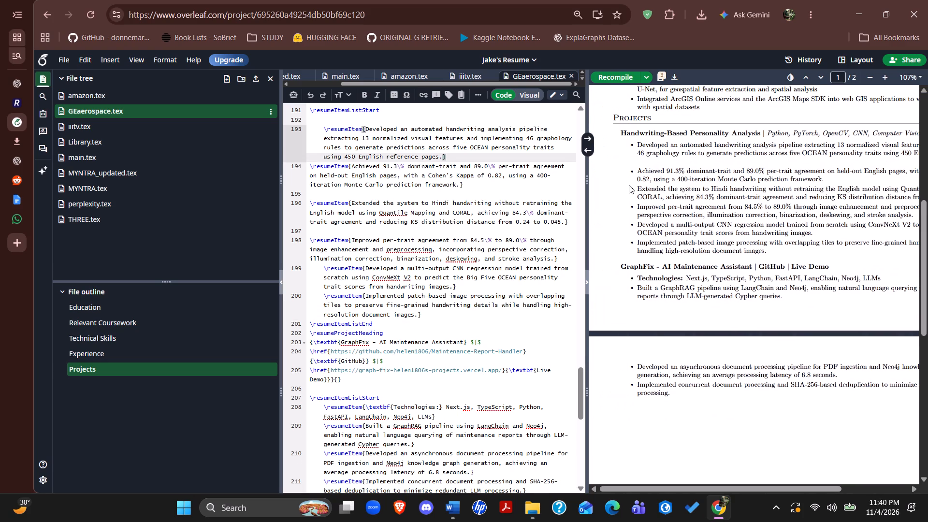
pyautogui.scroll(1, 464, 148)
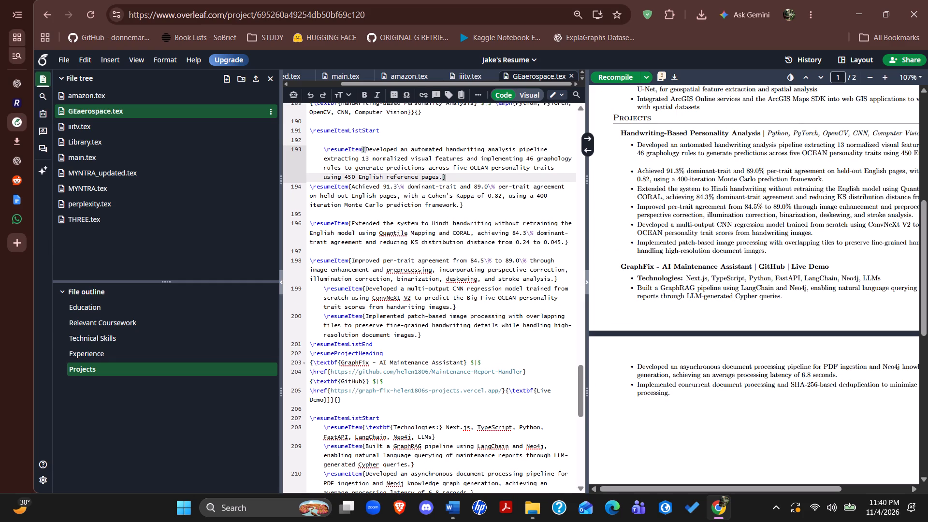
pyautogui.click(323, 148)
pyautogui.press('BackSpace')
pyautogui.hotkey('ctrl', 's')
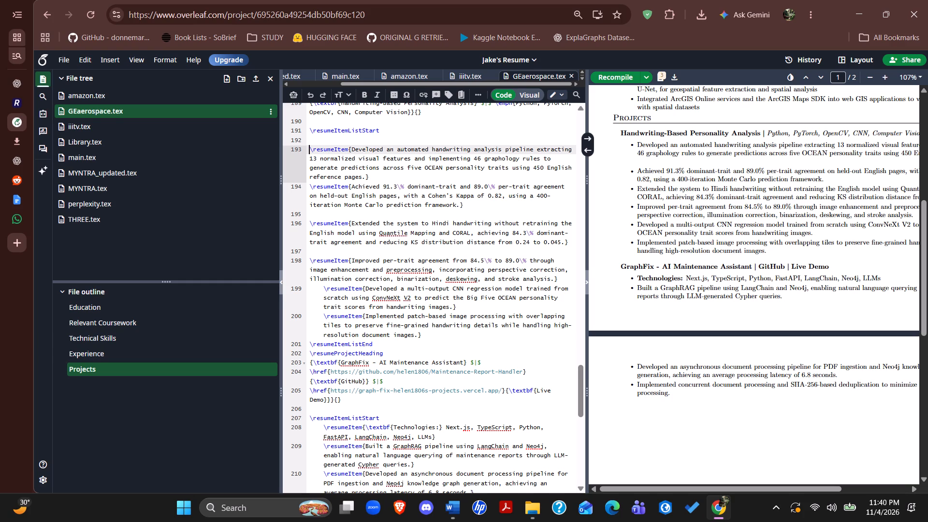
pyautogui.scroll(1, 391, 187)
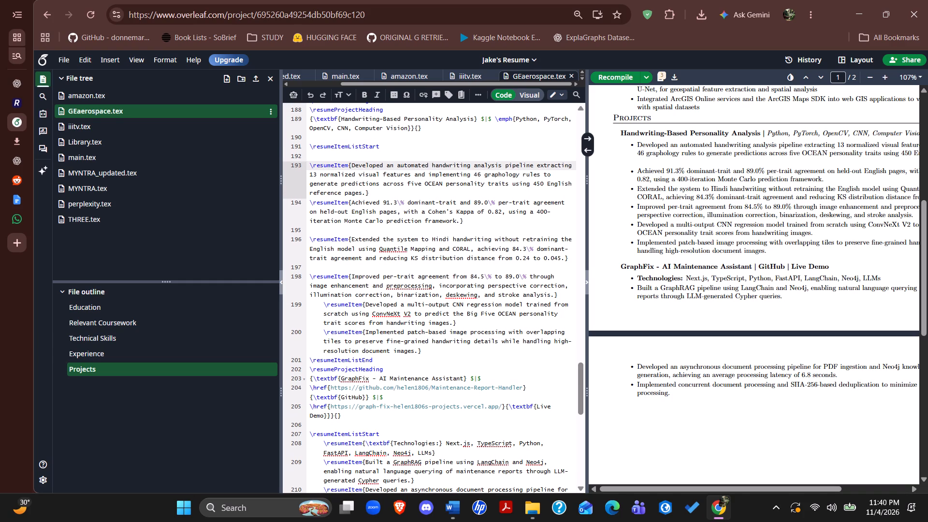
pyautogui.scroll(1, 391, 187)
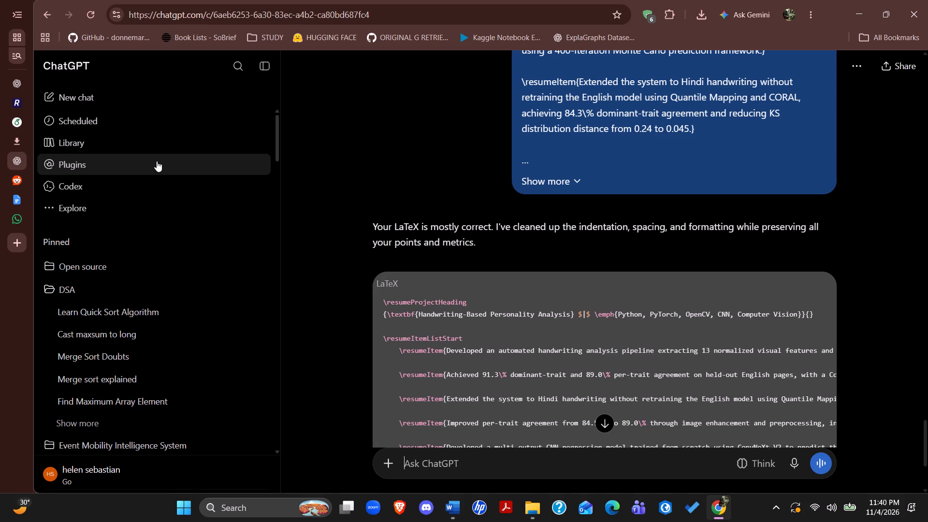
# Return to Overleaf, replace the selected handwriting project block with the copied LaTeX, and save GEaerospace.tex to recompile.
pyautogui.click(50, 117)
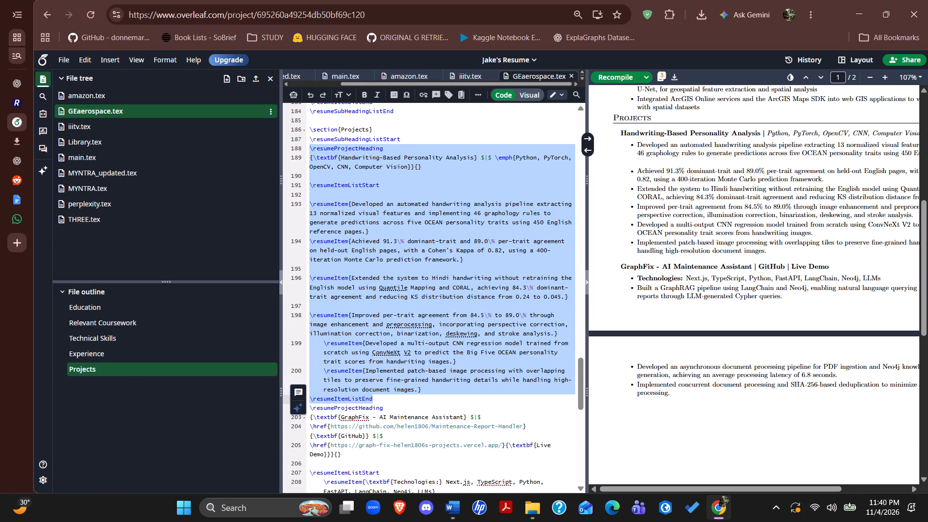
pyautogui.hotkey('ctrl', 'v')
pyautogui.hotkey('ctrl', 's')
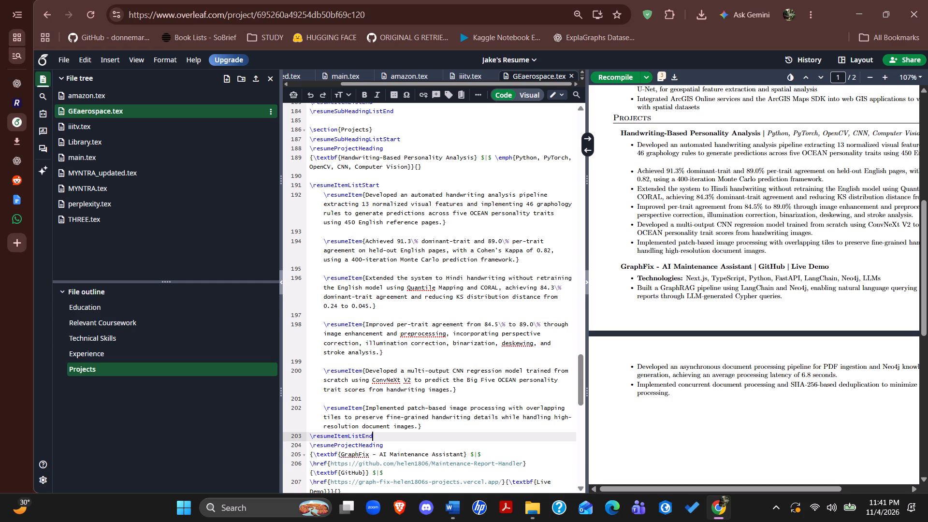
pyautogui.hscroll(-1, 678, 181)
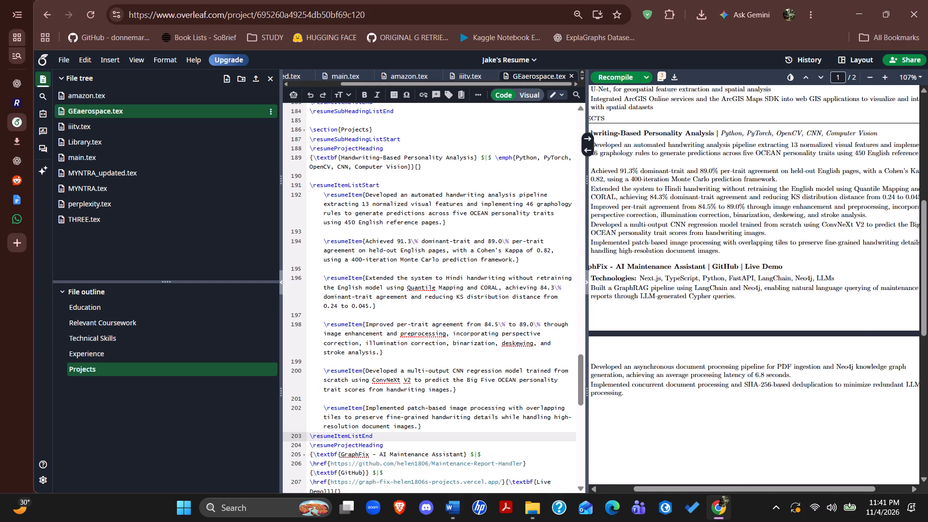
# Delete the five blank lines between the six handwriting project items and save GEaerospace.tex to recompile.
pyautogui.click(389, 232)
pyautogui.scroll(-1, 389, 232)
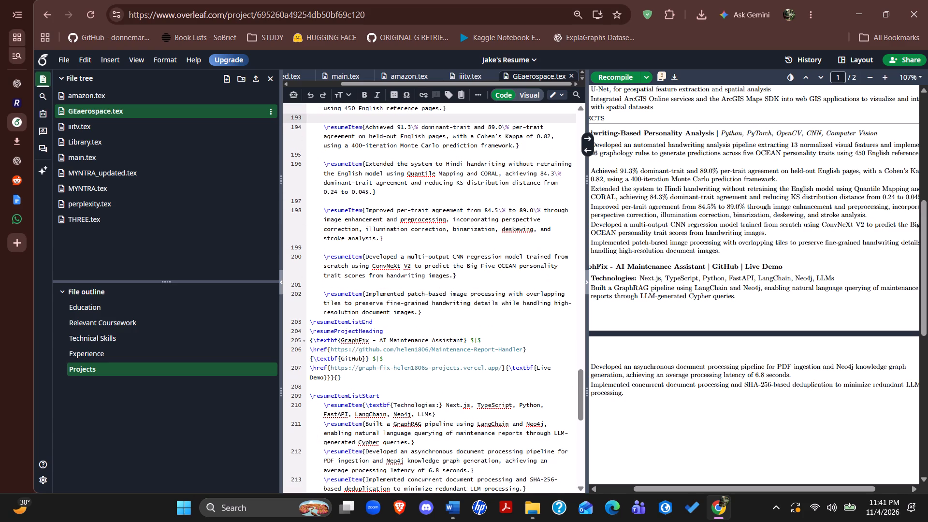
pyautogui.scroll(-1, 389, 232)
pyautogui.press('BackSpace')
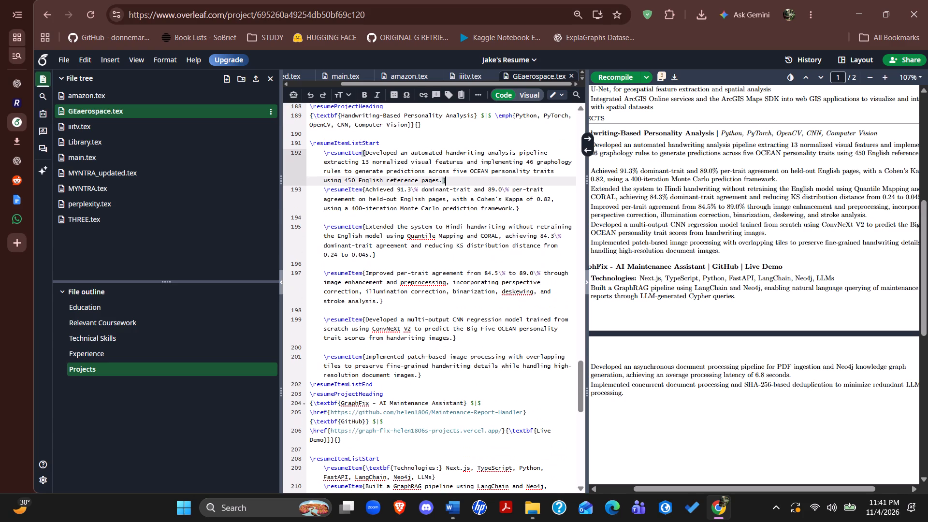
pyautogui.click(361, 220)
pyautogui.press('BackSpace')
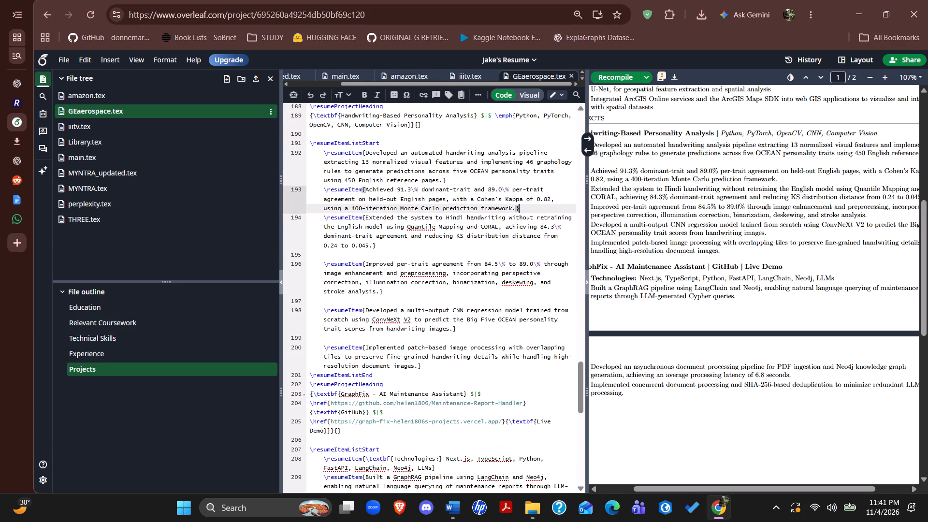
pyautogui.click(337, 254)
pyautogui.press('BackSpace')
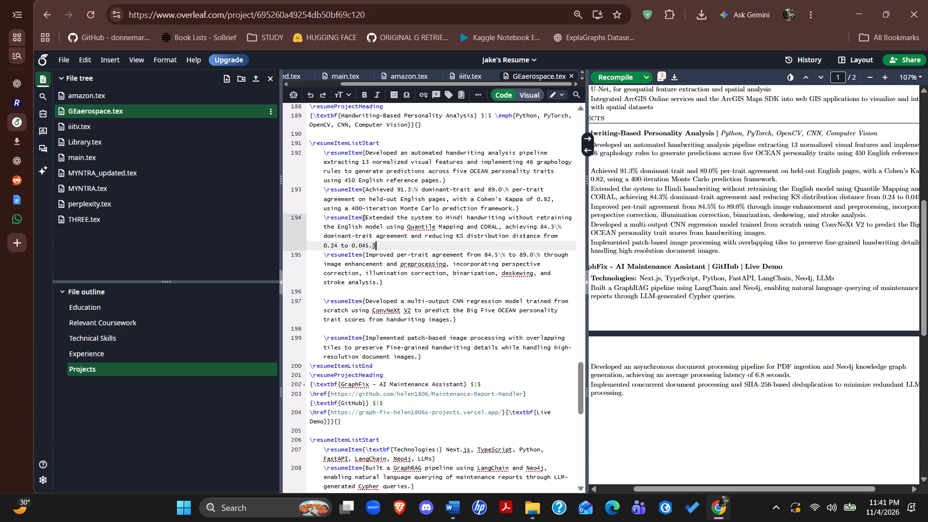
pyautogui.click(345, 285)
pyautogui.click(348, 289)
pyautogui.press('BackSpace')
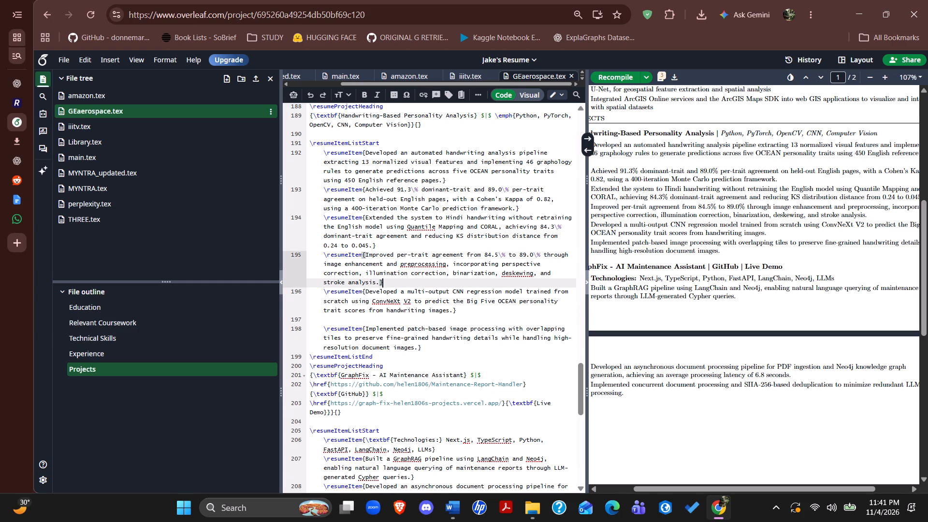
pyautogui.click(330, 321)
pyautogui.press('BackSpace')
pyautogui.hotkey('ctrl', 's')
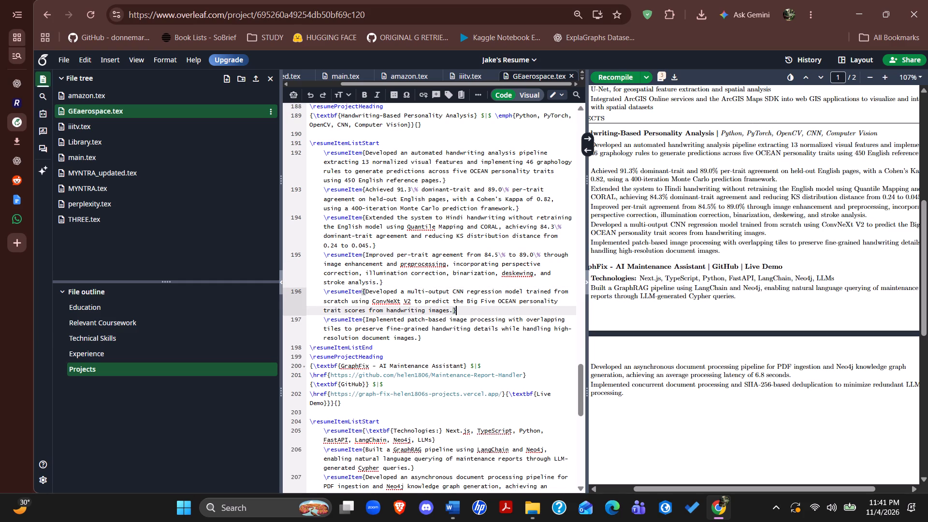
# Examine the item spacing and page break of the handwriting and GraphFix projects in the compiled preview against the source.
pyautogui.hscroll(1, 733, 226)
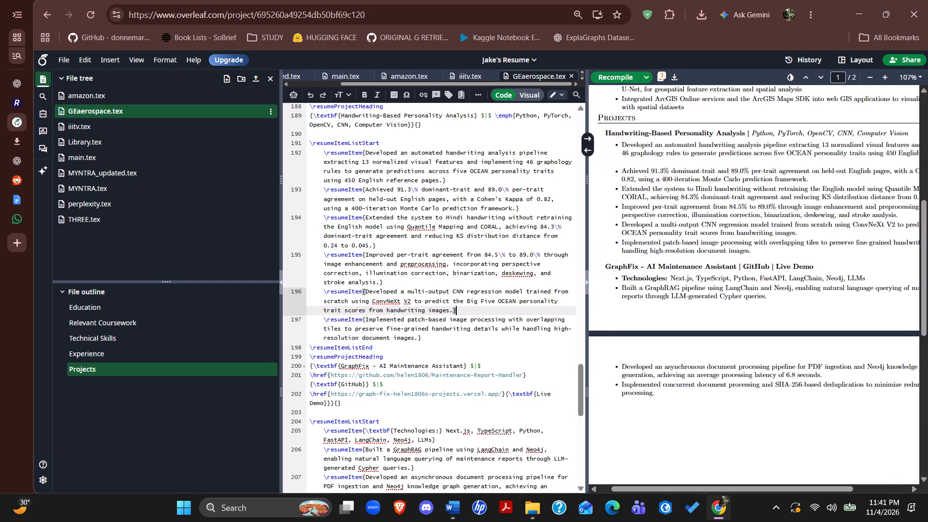
pyautogui.hscroll(1, 733, 226)
pyautogui.hscroll(-1, 733, 226)
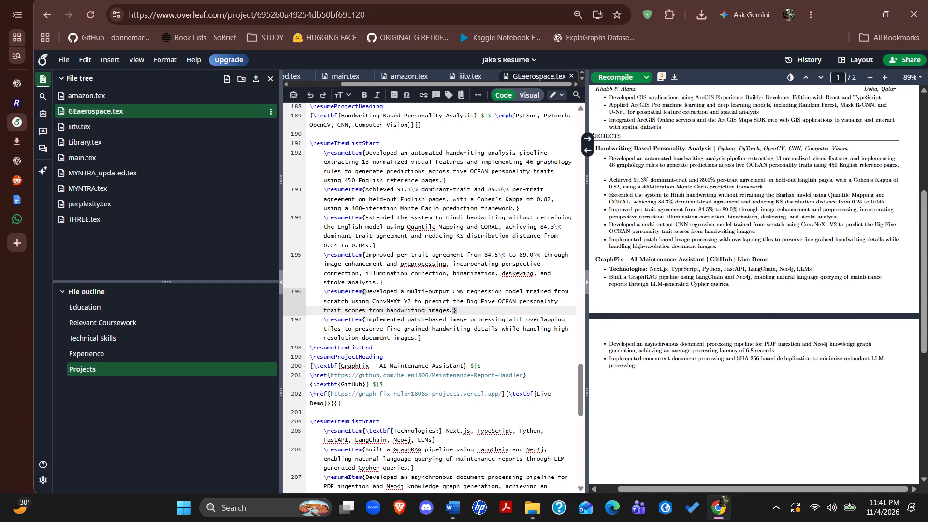
pyautogui.scroll(-1, 323, 154)
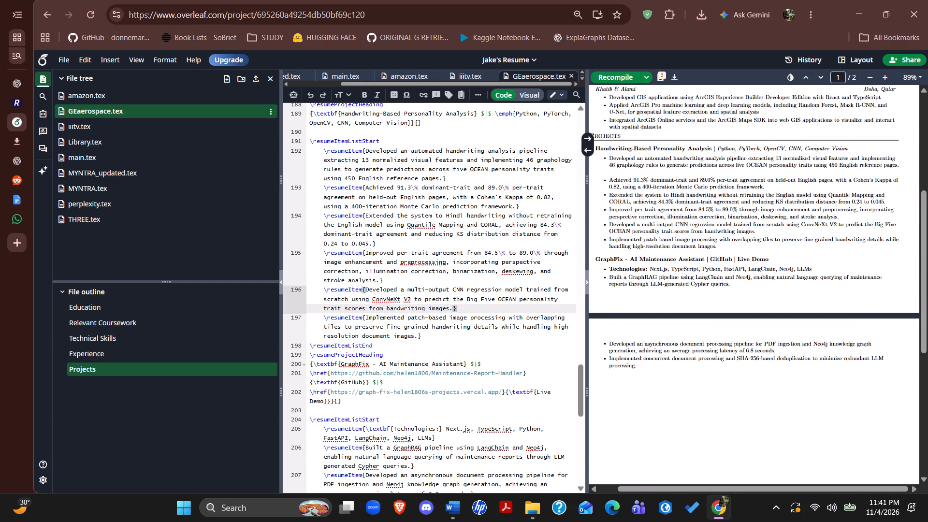
pyautogui.scroll(-2, 323, 154)
pyautogui.scroll(1, 323, 154)
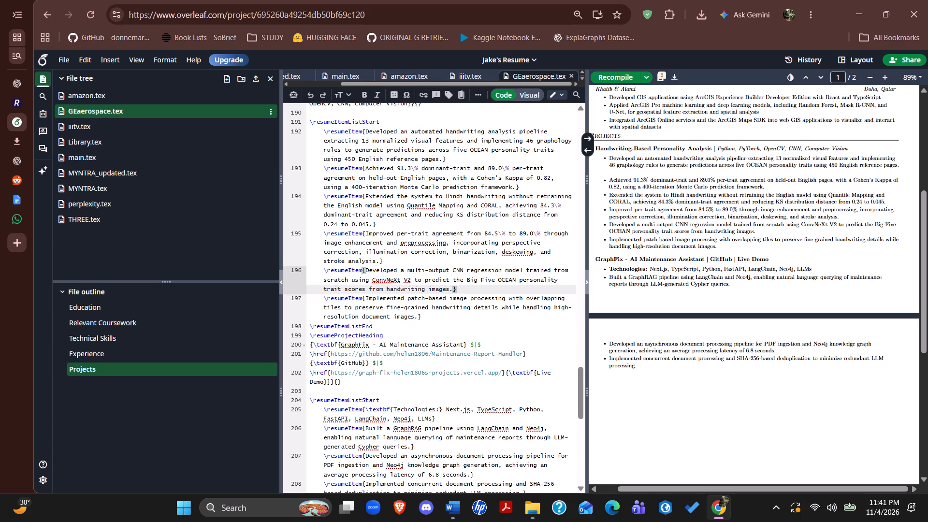
pyautogui.scroll(1, 323, 154)
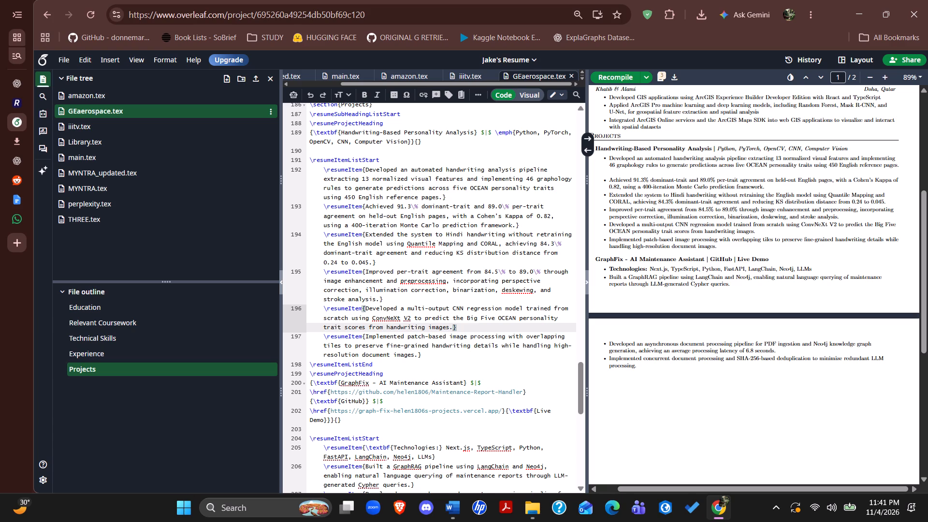
# Delete the blank line between the handwriting project heading and its item list, and save GEaerospace.tex to recompile.
pyautogui.click(348, 155)
pyautogui.press('BackSpace')
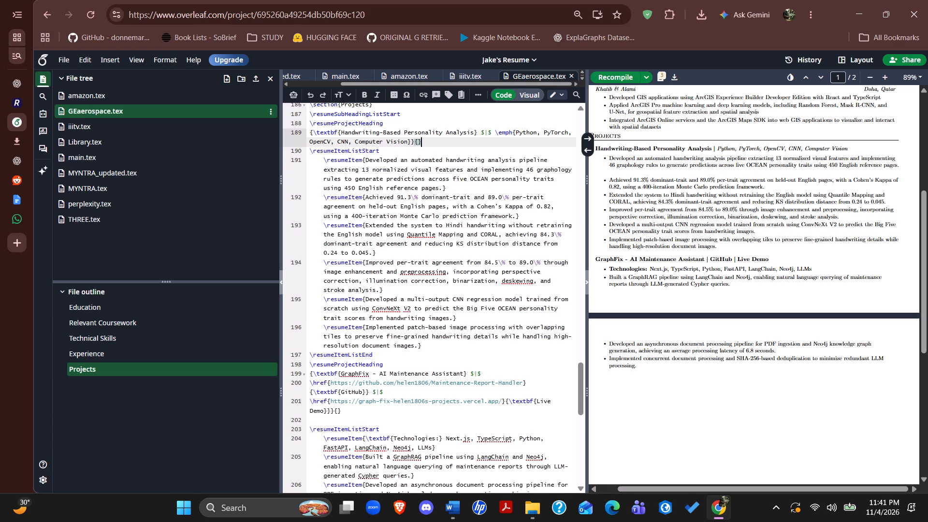
pyautogui.hotkey('ctrl', 's')
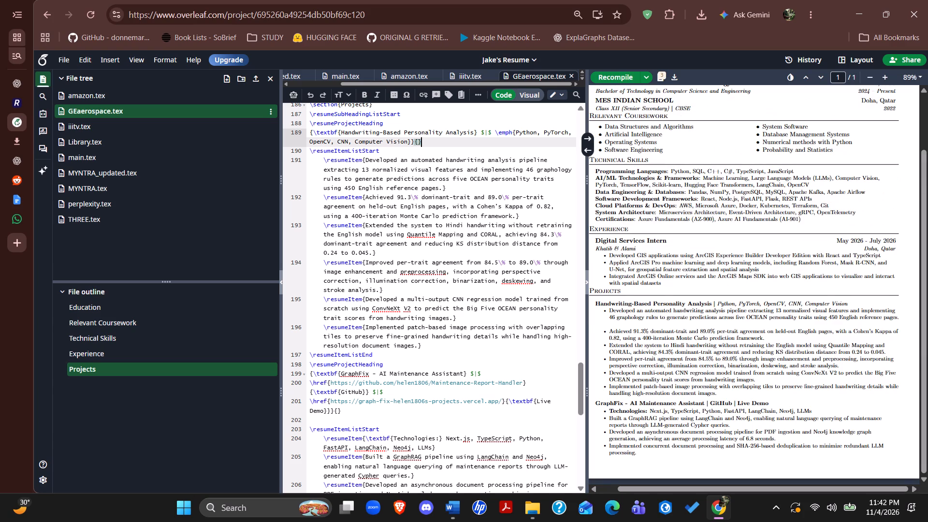
# Capture a screenshot of the Projects section in the compiled preview and attach it to a new message in the ChatGPT resume chat.
pyautogui.scroll(-1, 715, 255)
pyautogui.press('Print')
pyautogui.moveTo(590, 265); pyautogui.dragTo(919, 478)
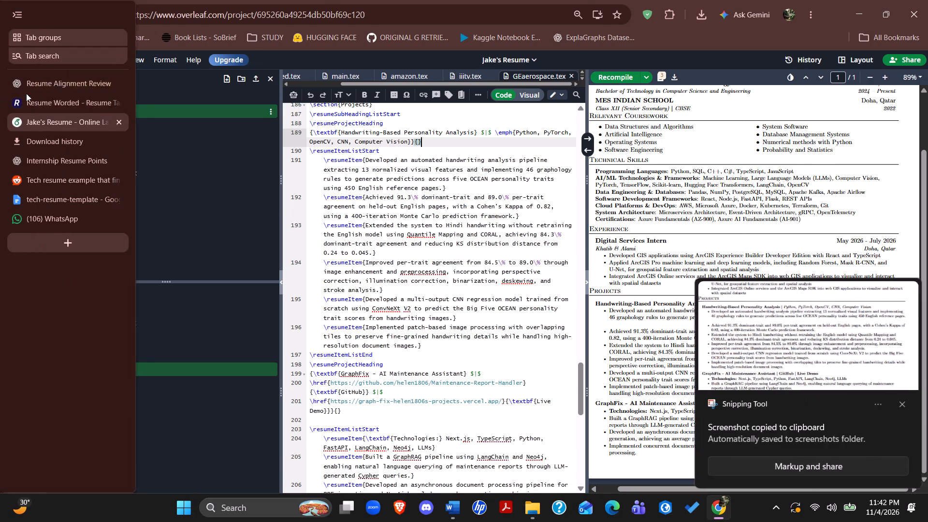
pyautogui.click(32, 90)
pyautogui.click(198, 455)
pyautogui.hotkey('ctrl', 'v')
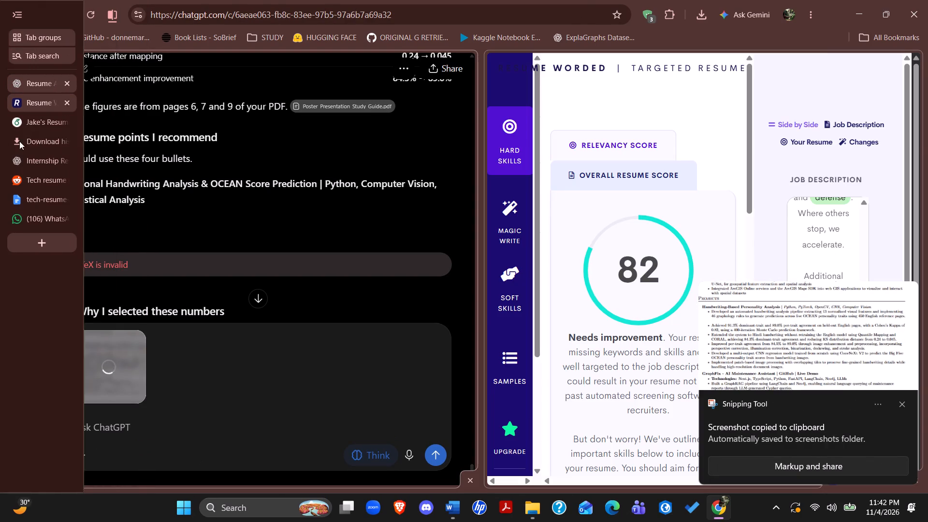
pyautogui.click(45, 120)
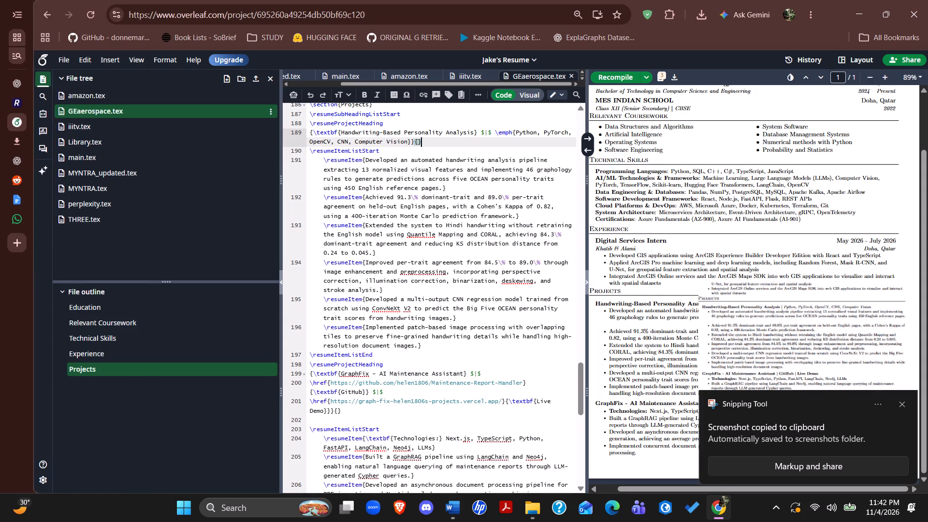
pyautogui.scroll(1, 313, 120)
pyautogui.moveTo(312, 123); pyautogui.dragTo(319, 134)
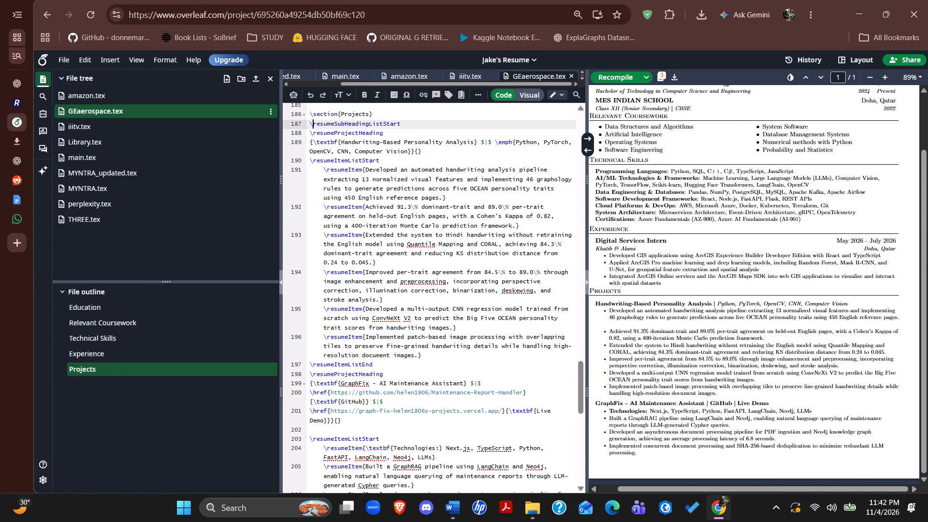
pyautogui.moveTo(319, 134); pyautogui.dragTo(386, 366)
pyautogui.click(371, 152)
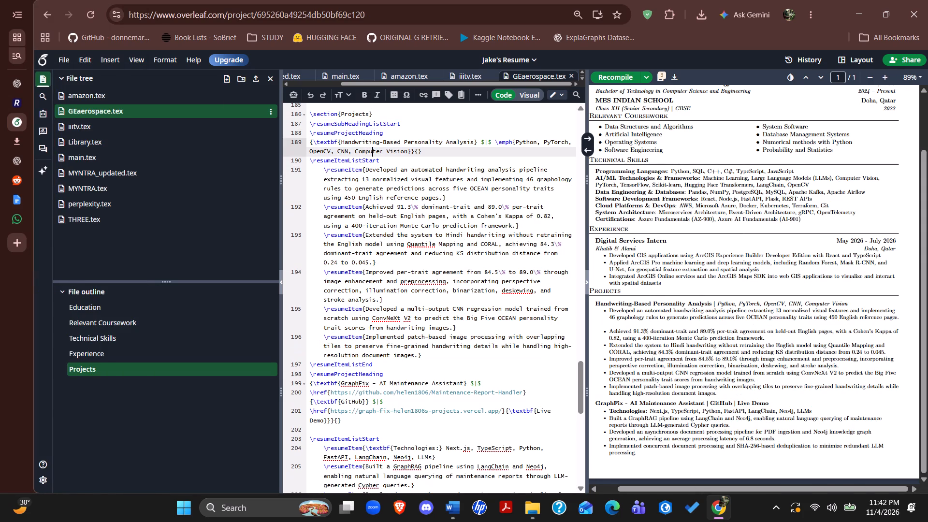
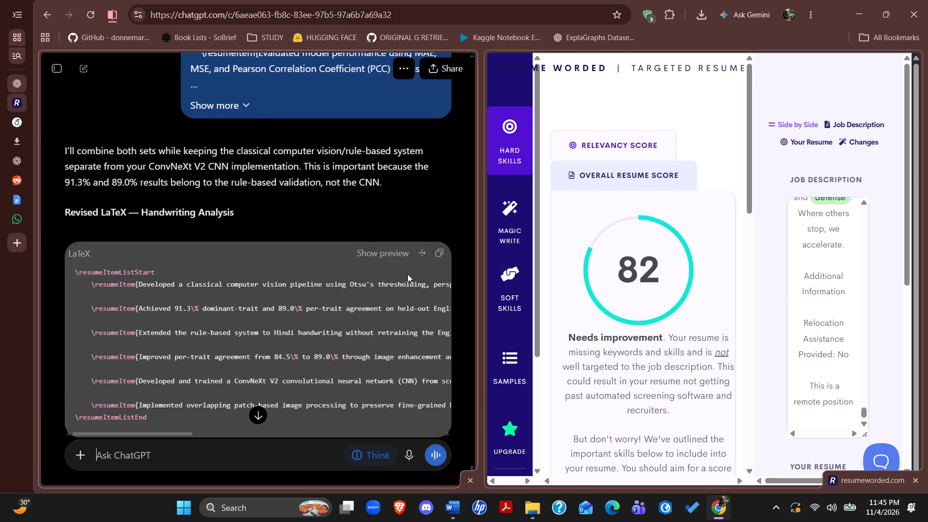
pyautogui.scroll(-1, 407, 274)
pyautogui.click(438, 207)
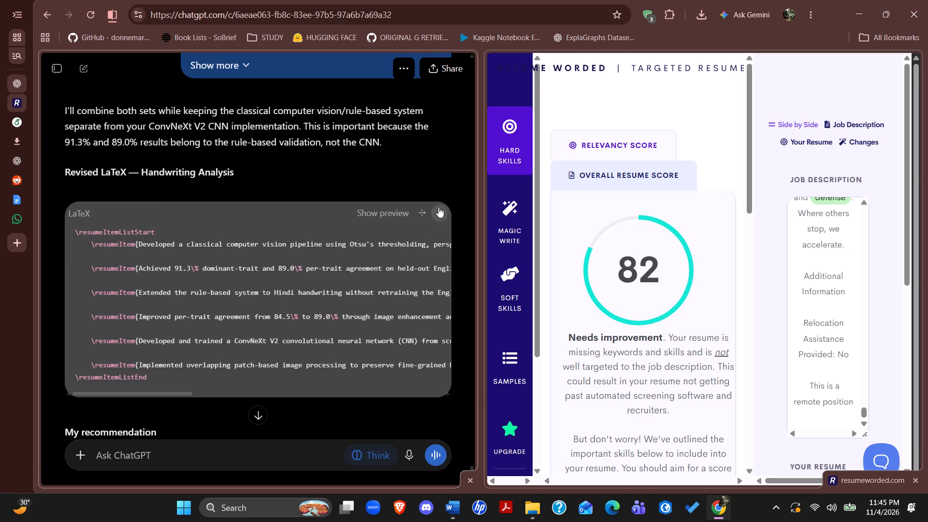
# In Overleaf, replace the selected handwriting project list in GEaerospace.tex with the copied revised list and save to recompile.
pyautogui.click(14, 118)
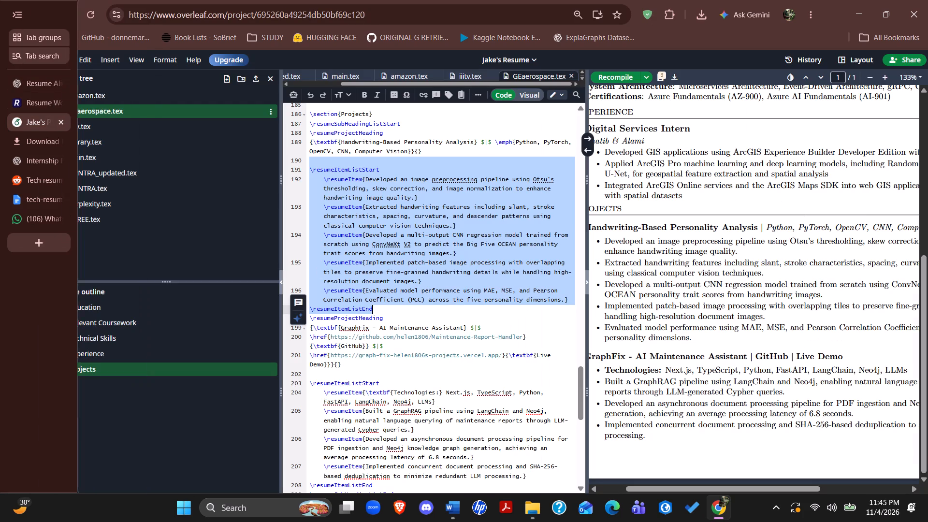
pyautogui.hotkey('ctrl', 'v')
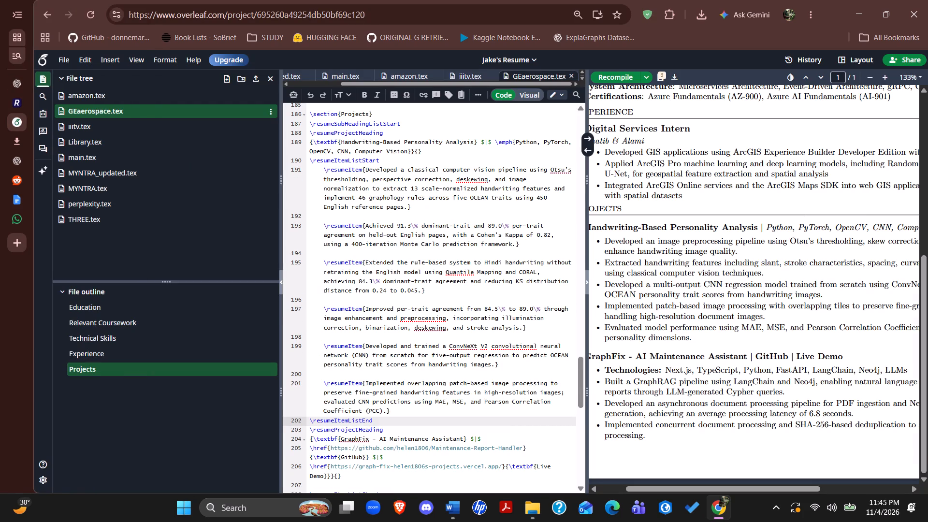
pyautogui.hotkey('ctrl', 's')
# Delete the System Architecture line from Technical Skills, close the blank gap before Certifications, and save to recompile.
pyautogui.scroll(-2, 715, 298)
pyautogui.scroll(3, 715, 298)
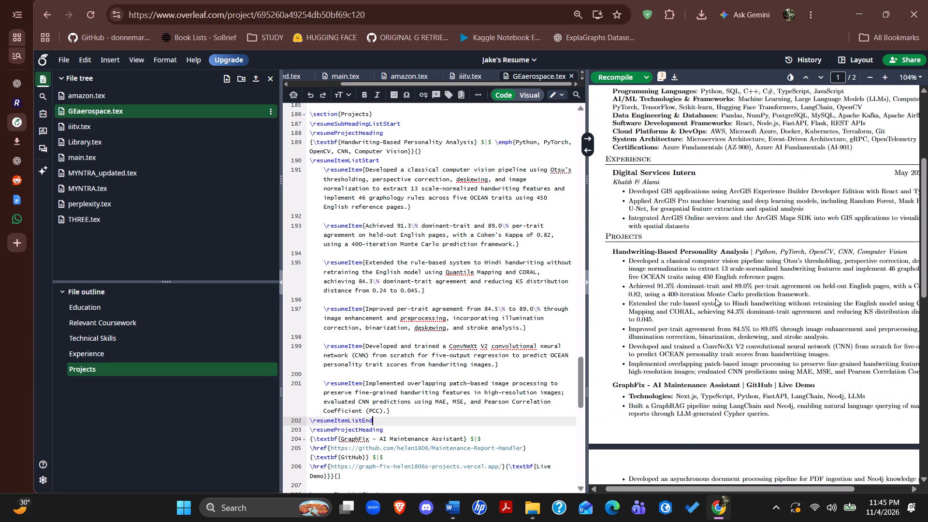
pyautogui.scroll(1, 715, 298)
pyautogui.doubleClick(663, 179)
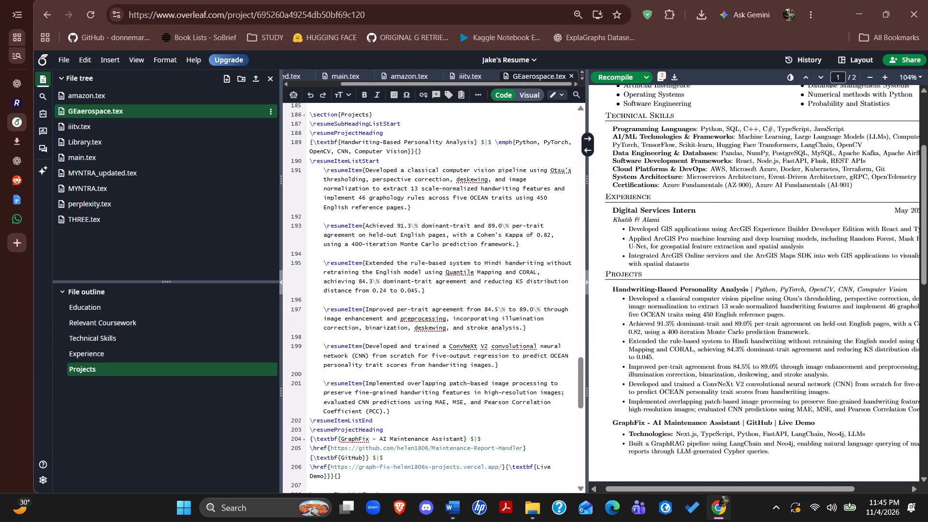
pyautogui.scroll(4, 438, 206)
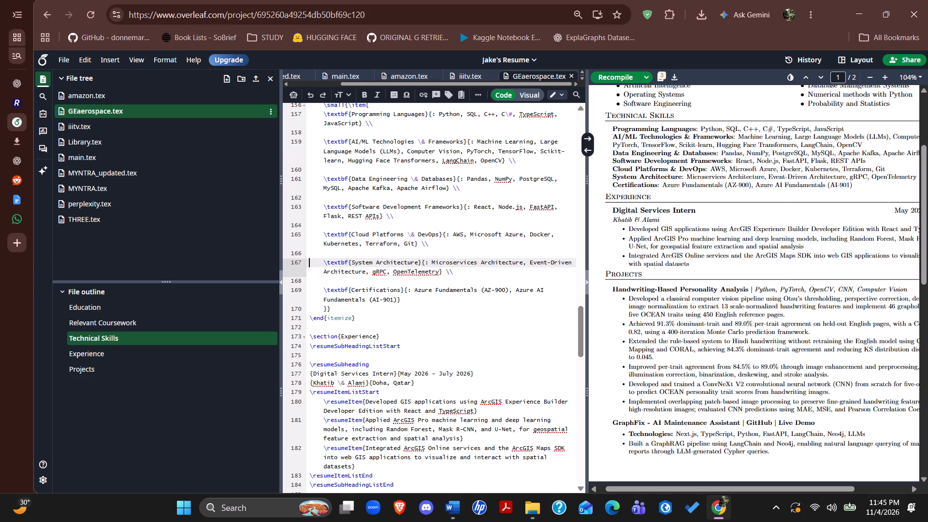
pyautogui.moveTo(457, 267); pyautogui.dragTo(451, 268)
pyautogui.moveTo(467, 275); pyautogui.dragTo(338, 261)
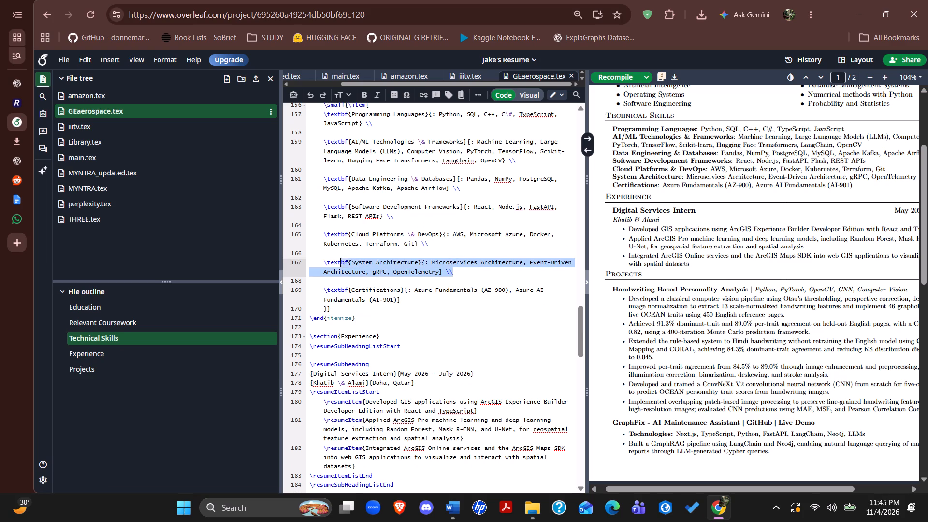
pyautogui.moveTo(338, 261); pyautogui.dragTo(290, 265)
pyautogui.press('BackSpace')
pyautogui.press('BackSpace')
pyautogui.press('BackSpace')
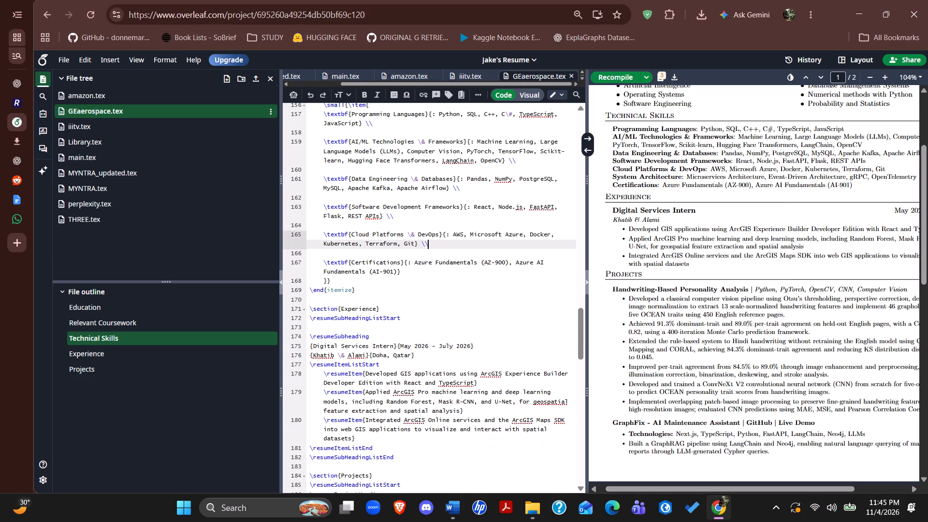
pyautogui.press('Down')
pyautogui.press('BackSpace')
pyautogui.hotkey('ctrl', 's')
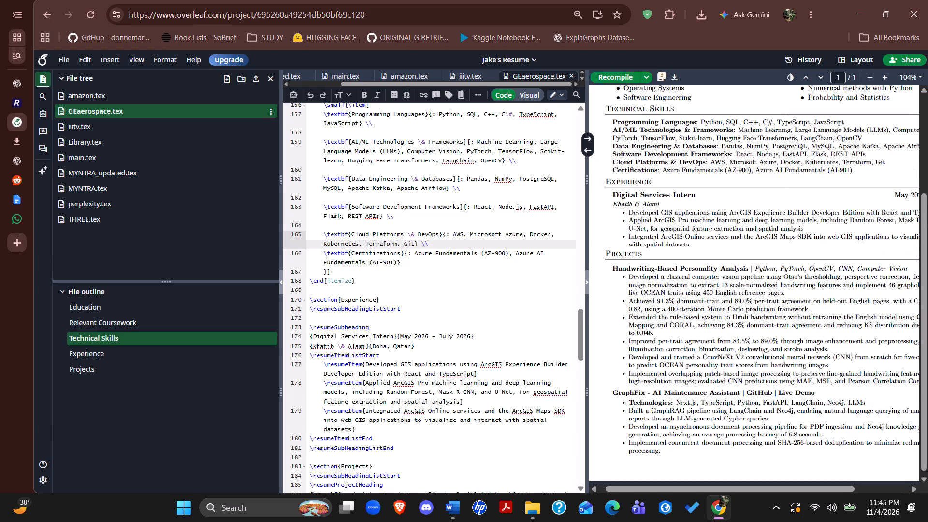
# Examine the recompiled resume's page fit and section layout in the preview, from the header down to the GraphFix project.
pyautogui.scroll(-2, 587, 331)
pyautogui.scroll(-4, 670, 309)
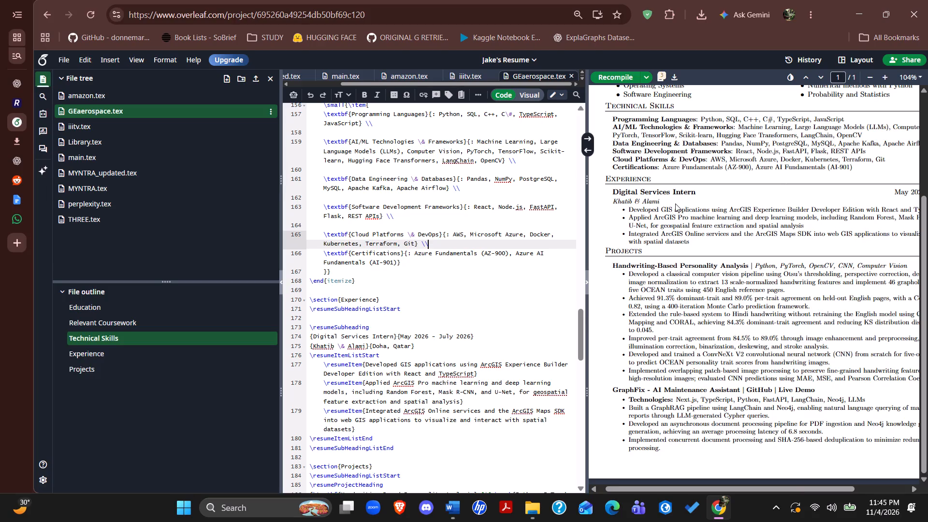
pyautogui.hscroll(-1, 641, 218)
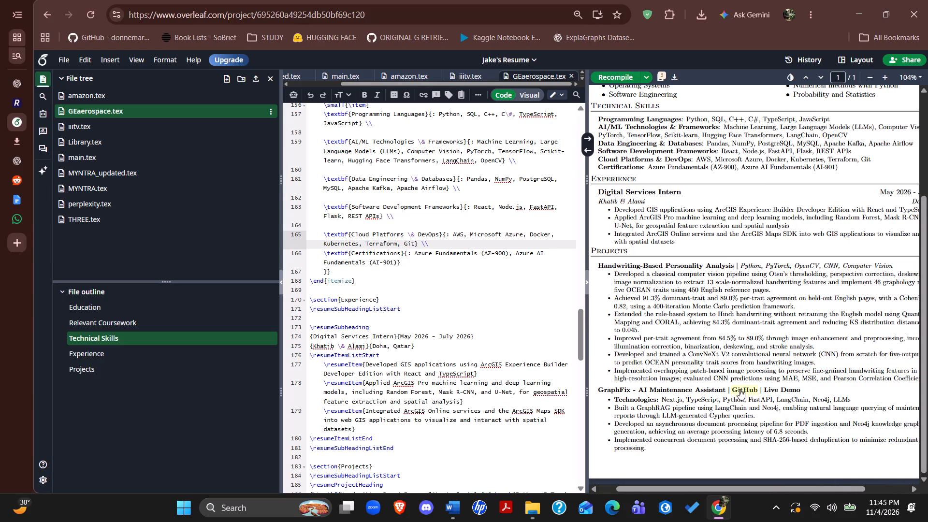
pyautogui.scroll(-4, 658, 400)
pyautogui.scroll(4, 658, 400)
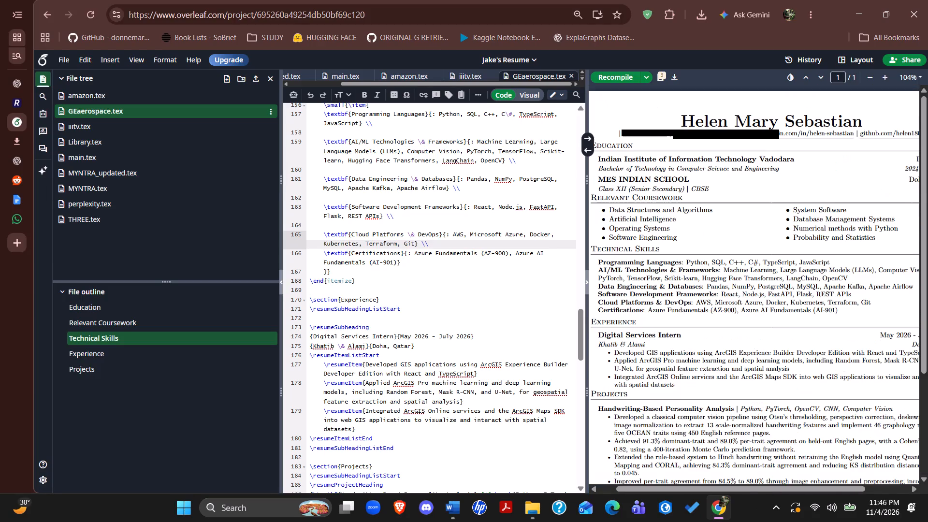
pyautogui.hscroll(2, 658, 400)
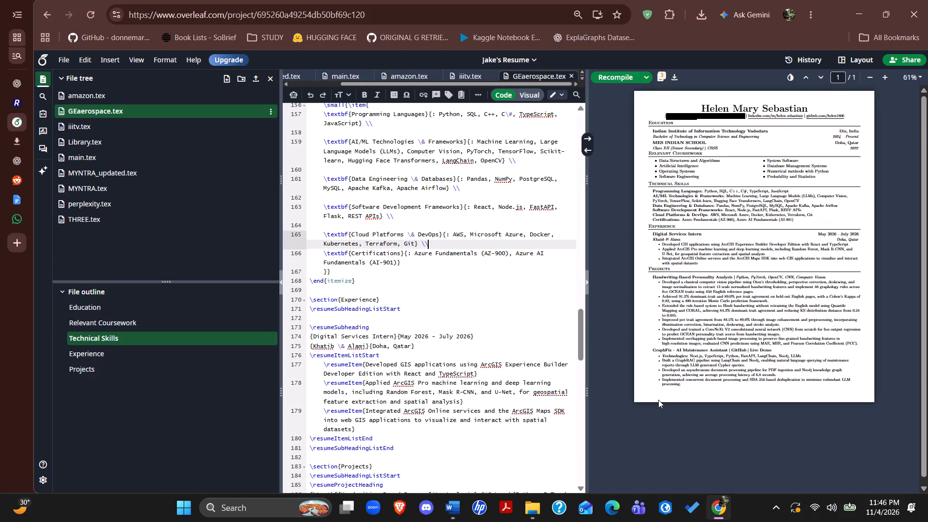
pyautogui.scroll(1, 658, 400)
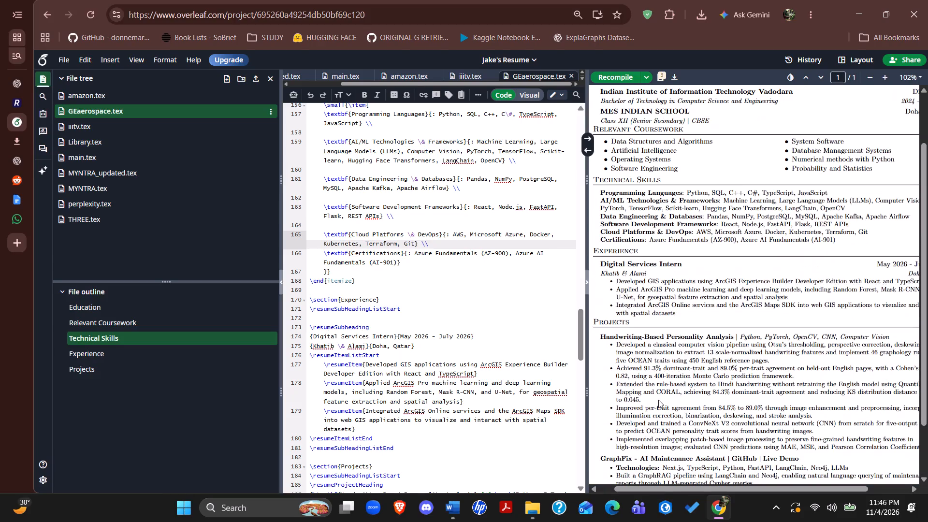
pyautogui.scroll(1, 658, 400)
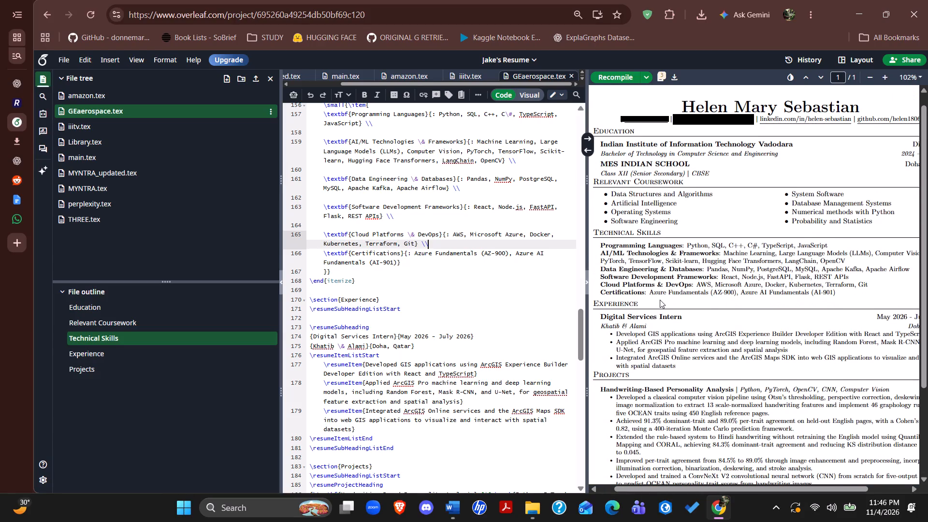
pyautogui.hscroll(-1, 660, 300)
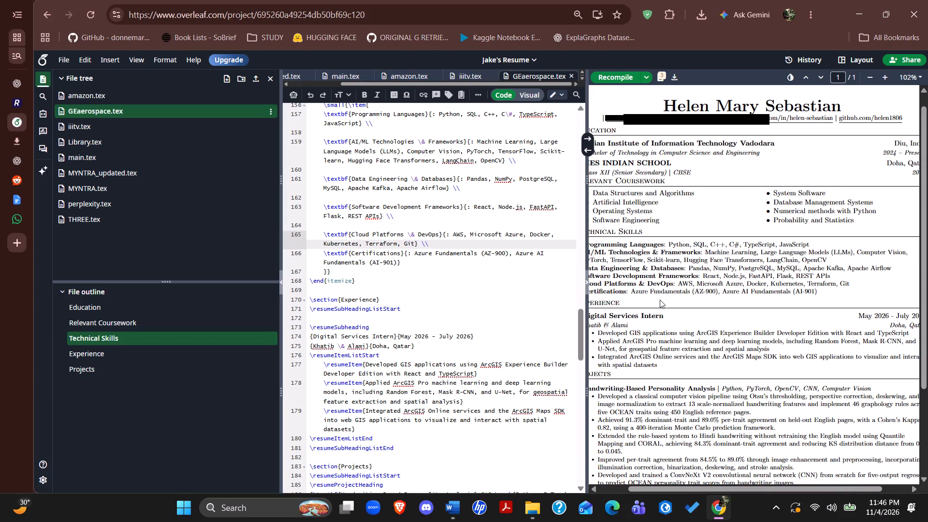
pyautogui.hscroll(-1, 660, 300)
pyautogui.hscroll(1, 660, 300)
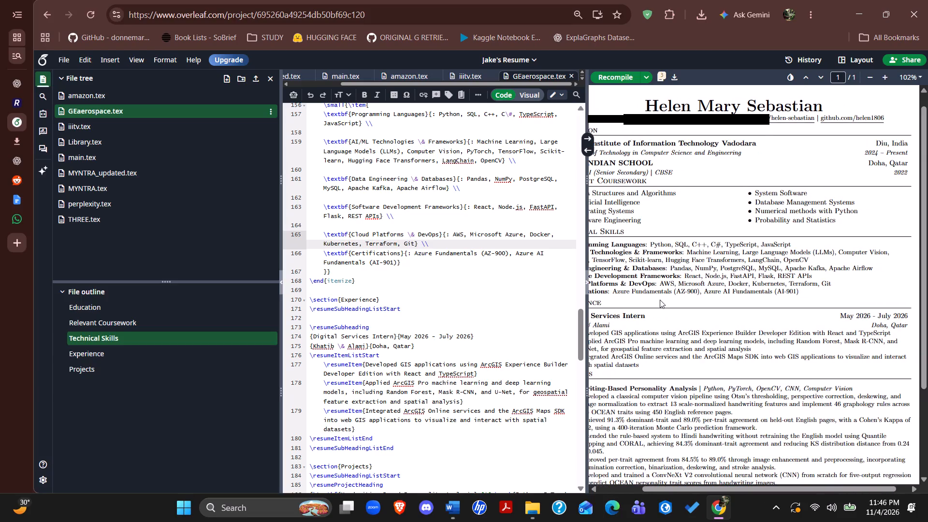
pyautogui.hscroll(2, 660, 300)
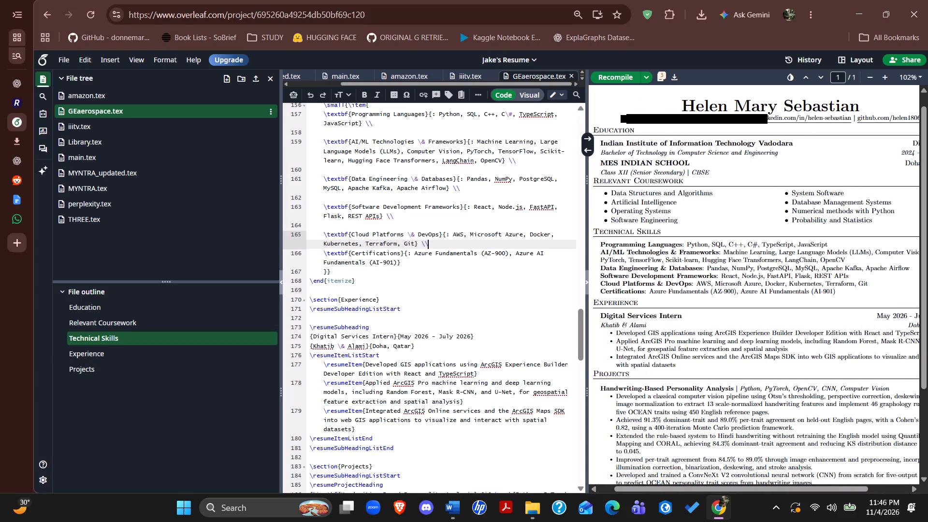
pyautogui.hscroll(-1, 664, 351)
pyautogui.hscroll(1, 664, 351)
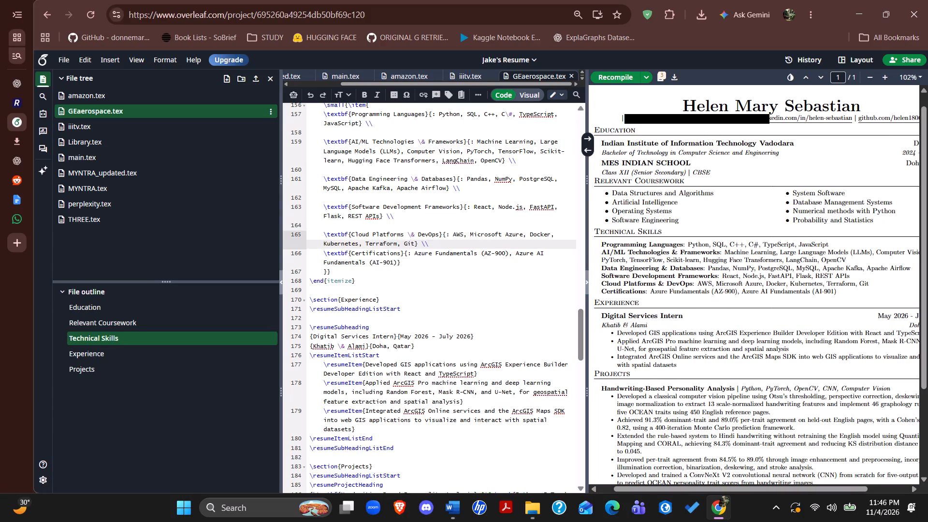
pyautogui.moveTo(398, 262); pyautogui.dragTo(515, 254)
pyautogui.press('BackSpace')
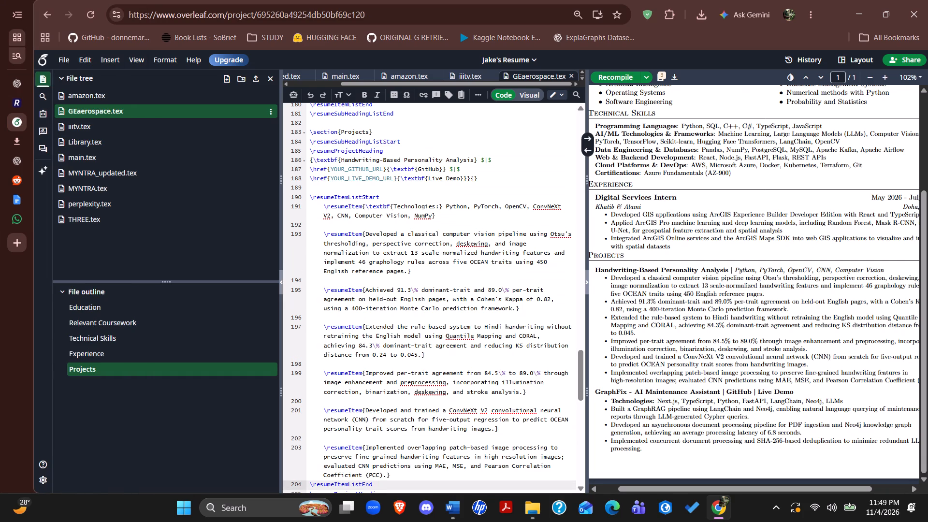
# Switch to the tech-resume-template document and load the GitHub site in its place.
pyautogui.click(19, 200)
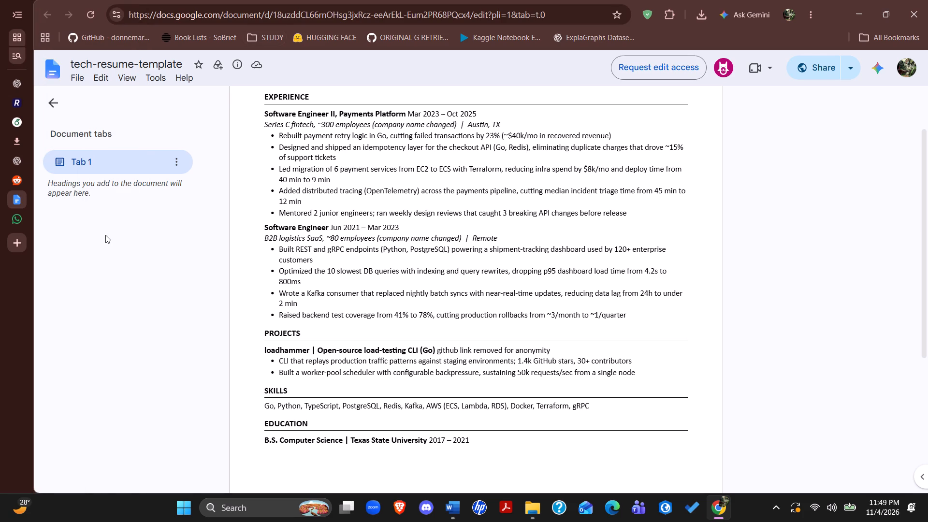
pyautogui.click(189, 23)
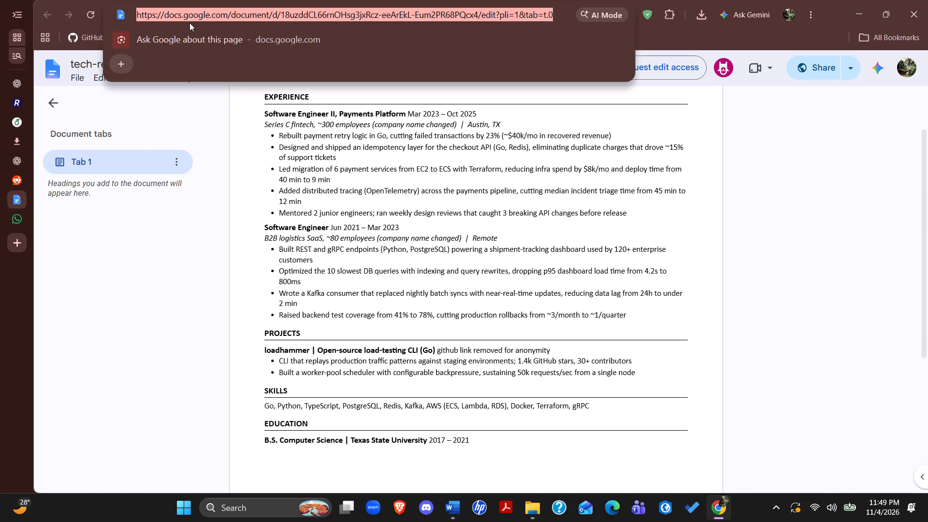
pyautogui.write('githu')
pyautogui.press('Return')
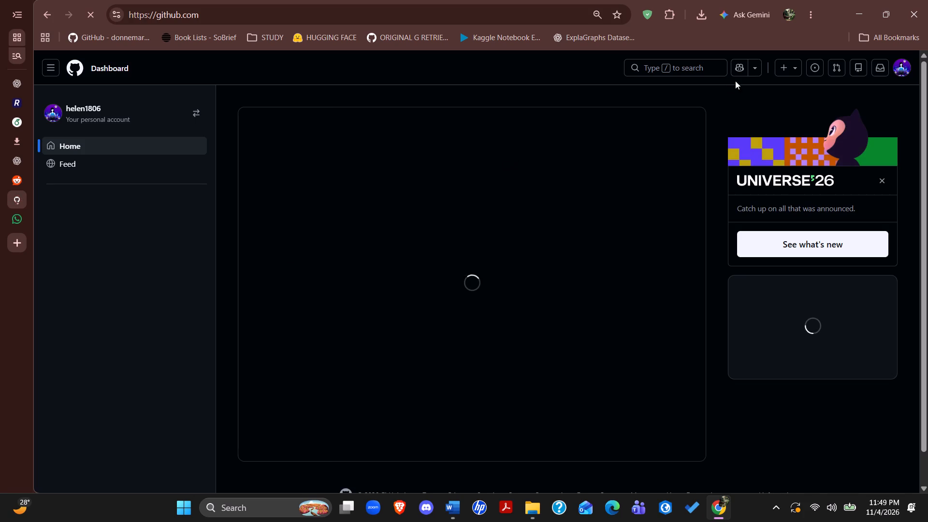
# Start creating a new GitHub repository and get its repository name ready for entry.
pyautogui.click(789, 69)
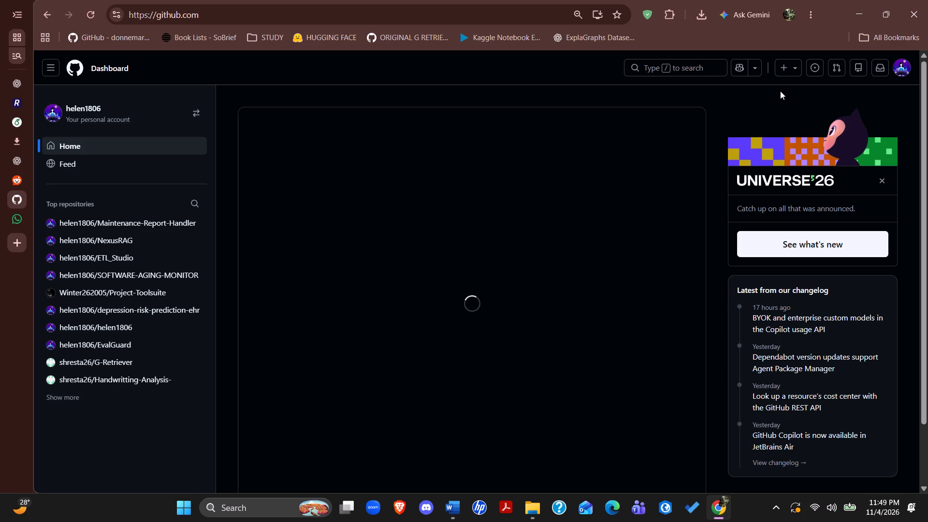
pyautogui.click(793, 66)
pyautogui.scroll(-4, 552, 211)
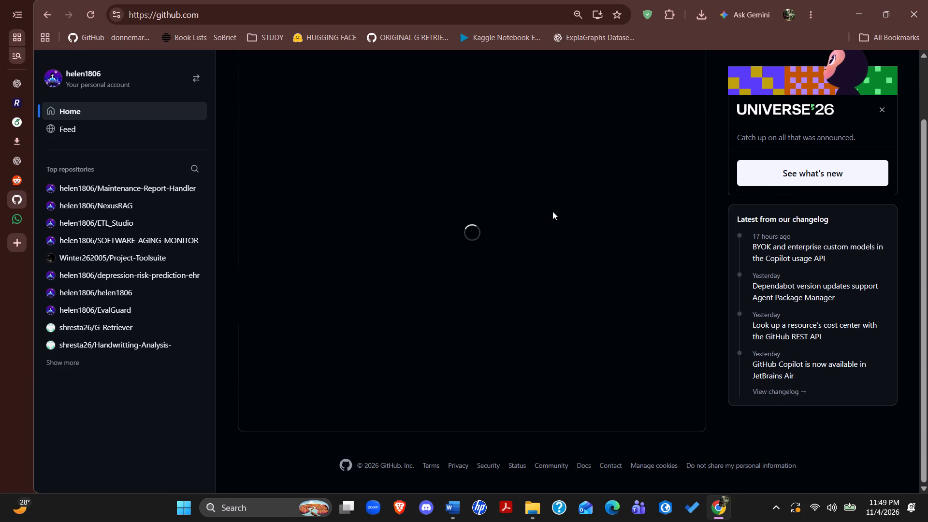
pyautogui.scroll(4, 552, 211)
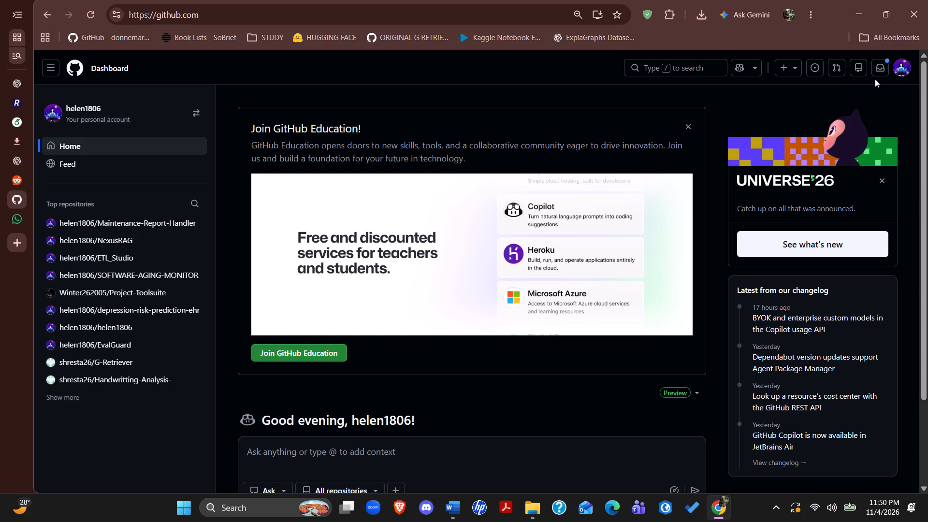
pyautogui.click(785, 73)
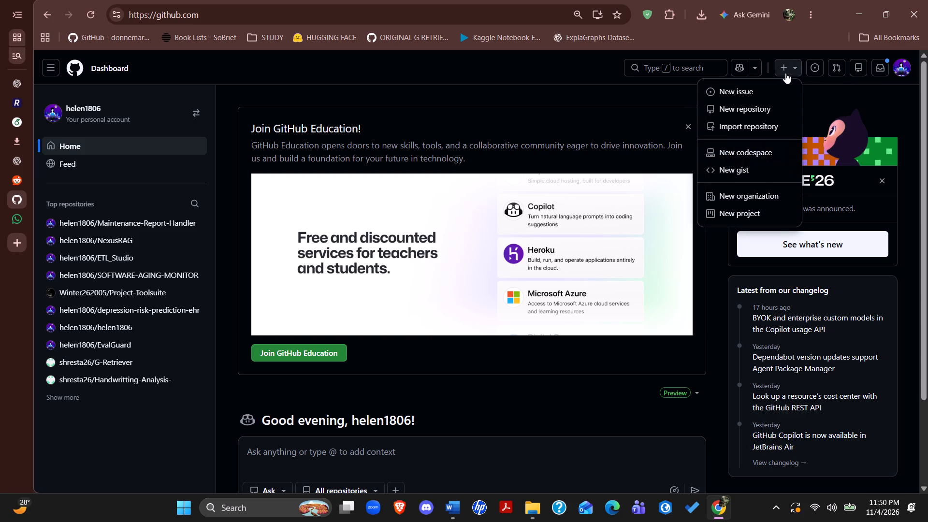
pyautogui.click(753, 116)
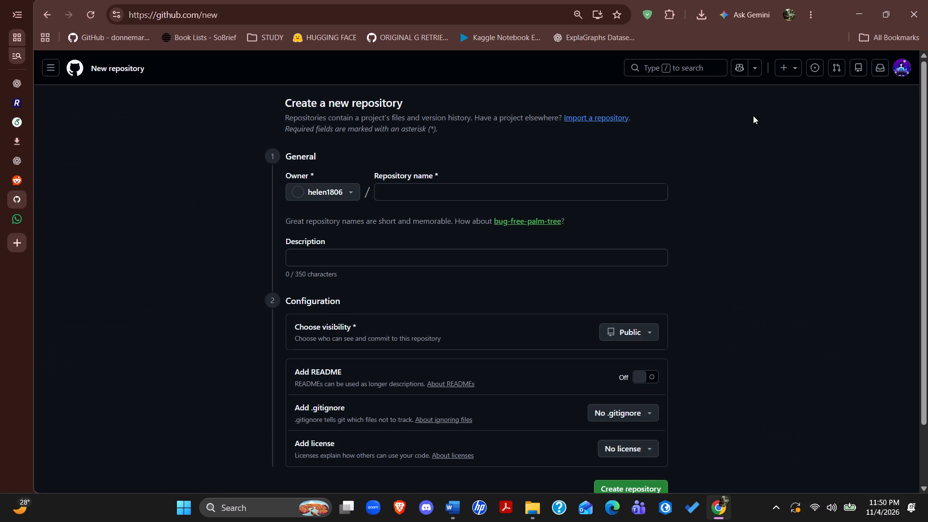
pyautogui.click(457, 191)
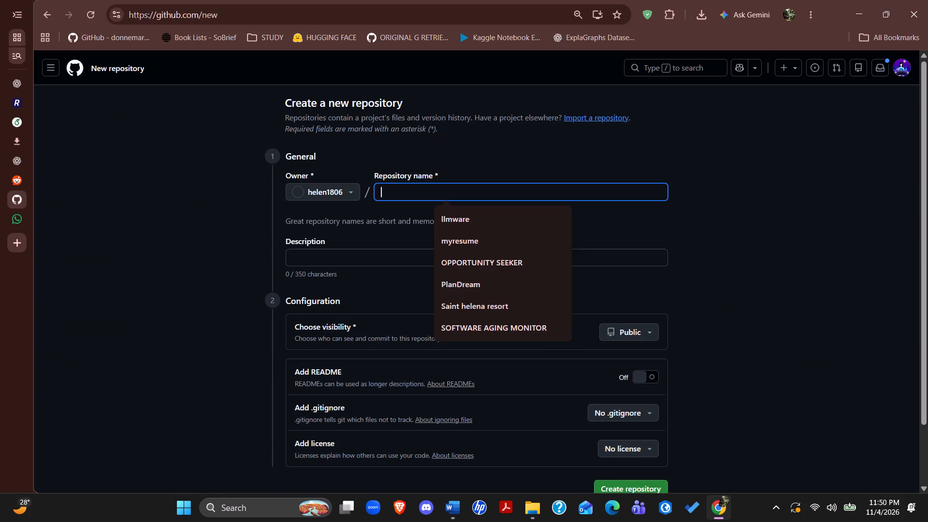
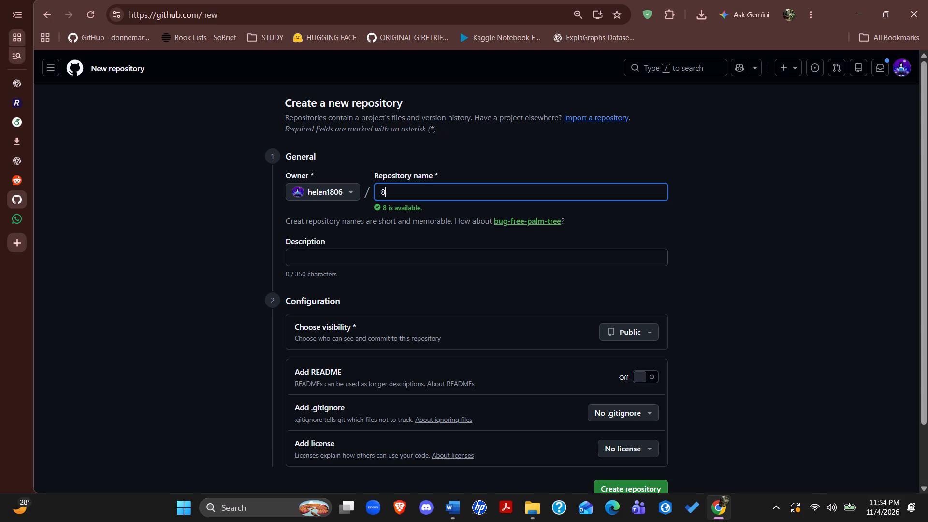
# Replace the stray character in the new repository's name with "handwriting analysis".
pyautogui.press('BackSpace')
pyautogui.write('handwriting')
pyautogui.press('space')
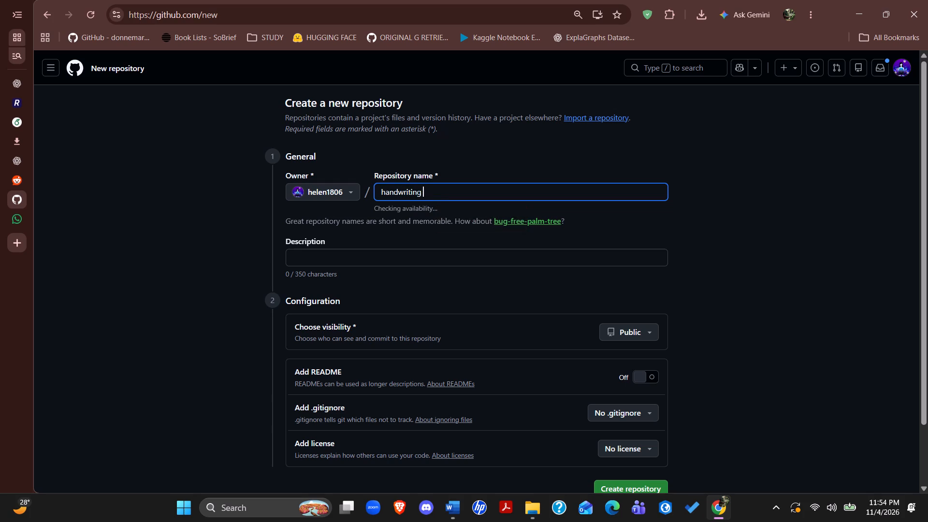
pyautogui.write('analysis')
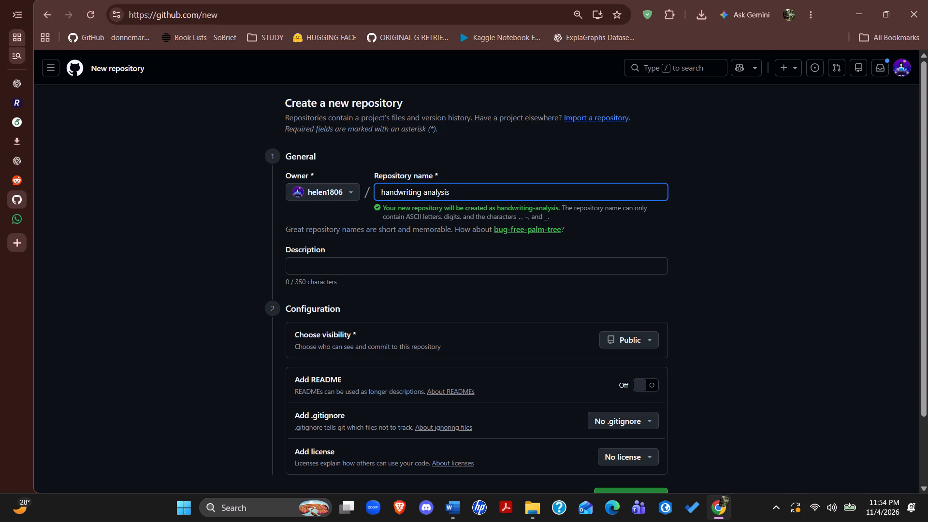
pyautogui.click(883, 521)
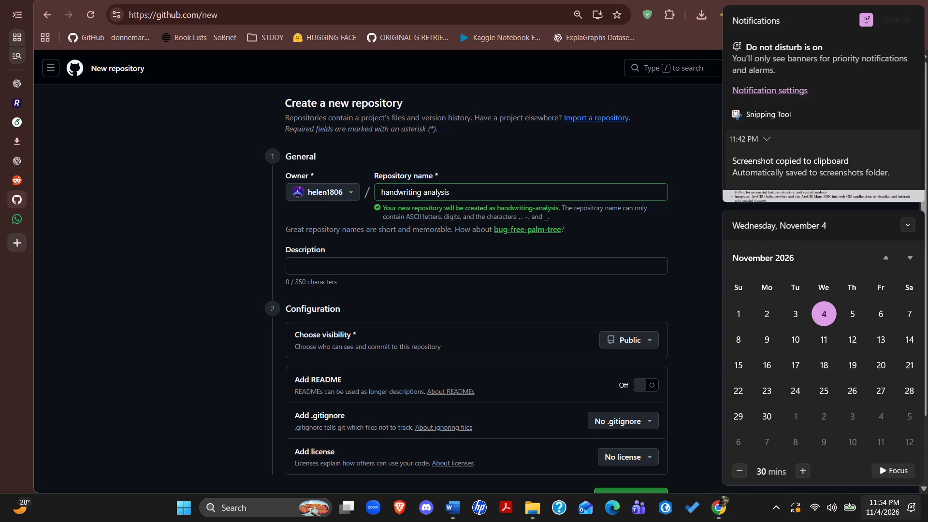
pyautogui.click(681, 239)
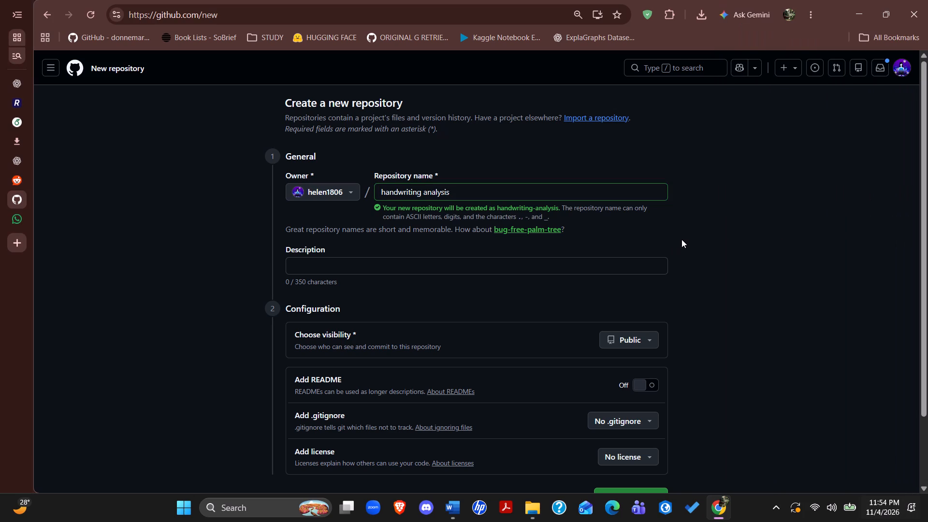
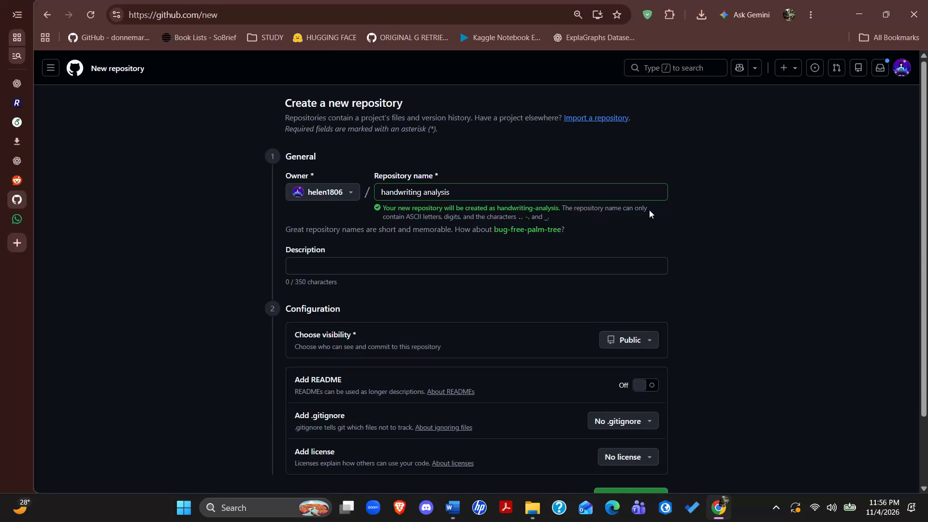
# Create the public "handwriting analysis" repository with the current configuration.
pyautogui.scroll(-3, 651, 194)
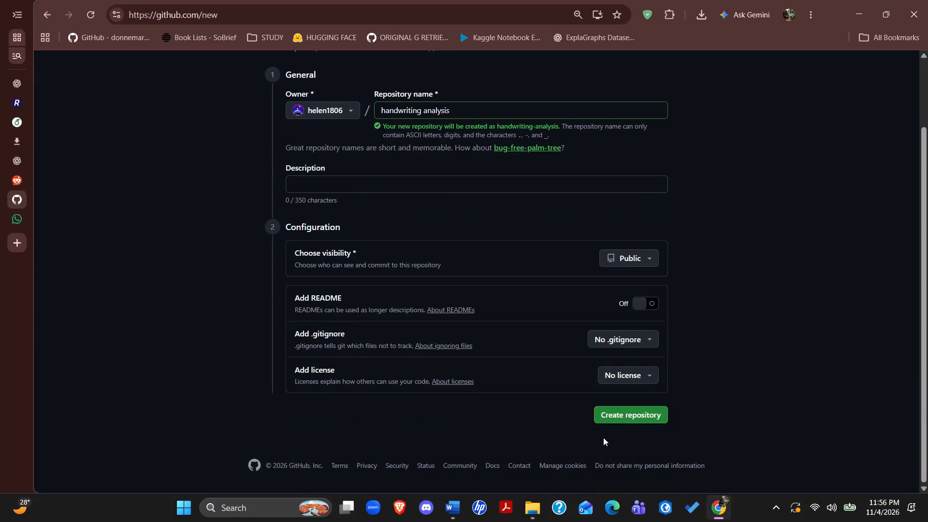
# Submit the new repository form to create the public handwriting-analysis repository.
pyautogui.click(631, 419)
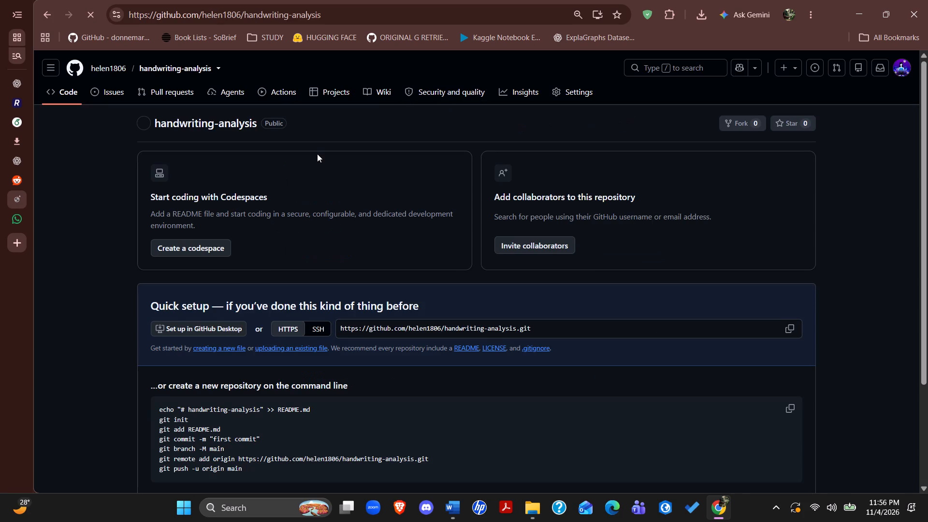
# Copy the handwriting-analysis repository's address and paste it over YOUR_GITHUB_URL in the Handwriting-Based Personality Analysis heading of GEaerospace.tex in Overleaf.
pyautogui.click(328, 18)
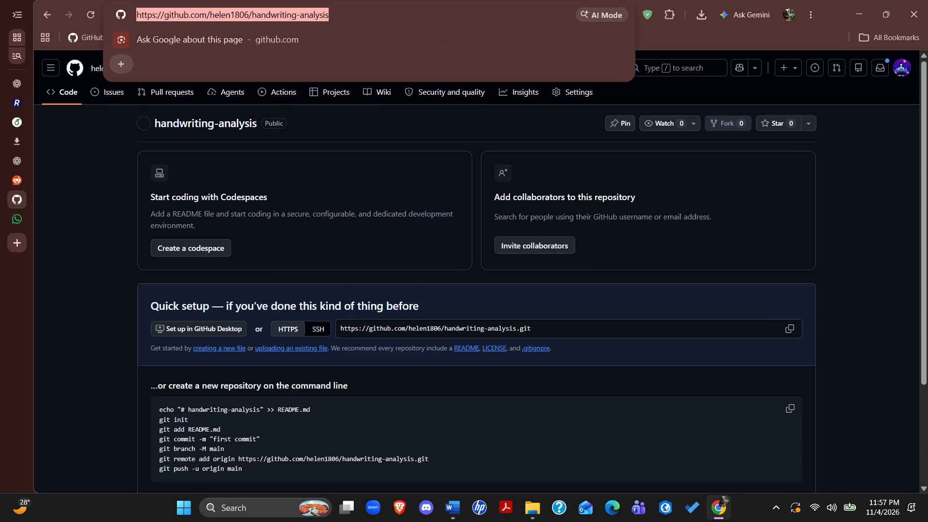
pyautogui.hotkey('ctrl', 'c')
pyautogui.click(22, 117)
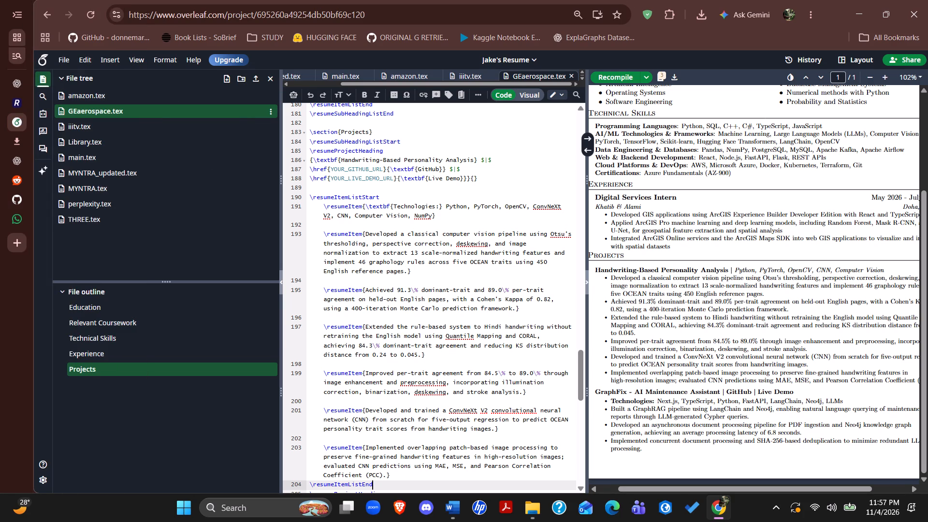
pyautogui.click(380, 168)
pyautogui.moveTo(381, 169); pyautogui.dragTo(330, 166)
pyautogui.hotkey('ctrl', 'v')
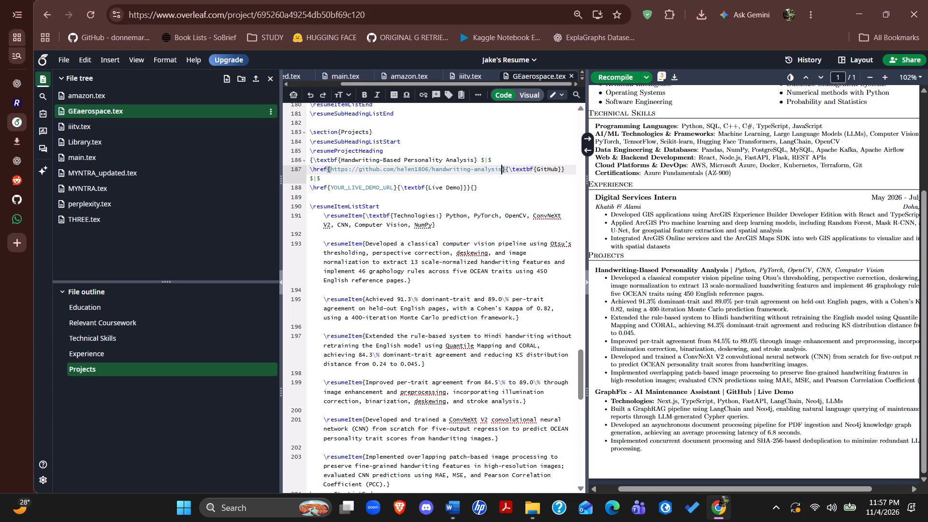
# Delete the Live Demo link line and the trailing $|$ separator after the handwriting project's GitHub link, and save to recompile the resume.
pyautogui.moveTo(481, 188); pyautogui.dragTo(304, 187)
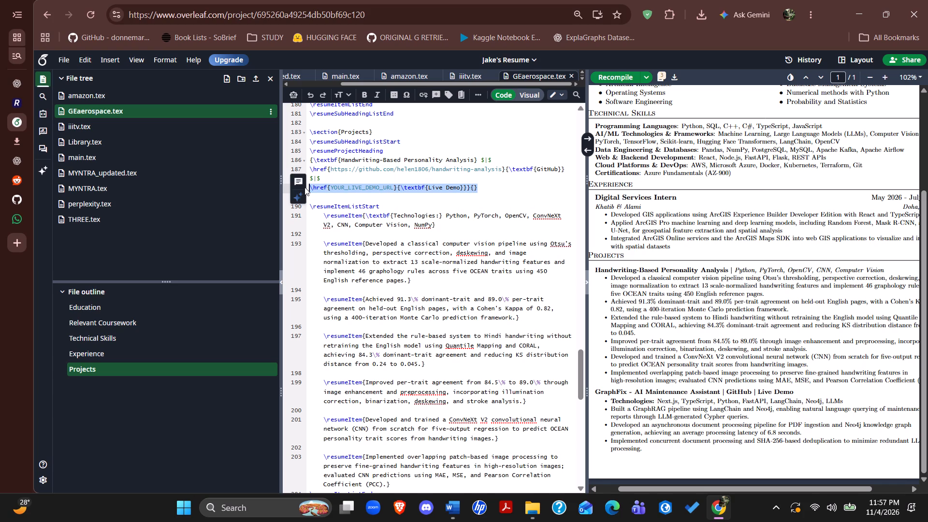
pyautogui.press('BackSpace')
pyautogui.press('BackSpace')
pyautogui.press('BackSpace')
pyautogui.press('BackSpace')
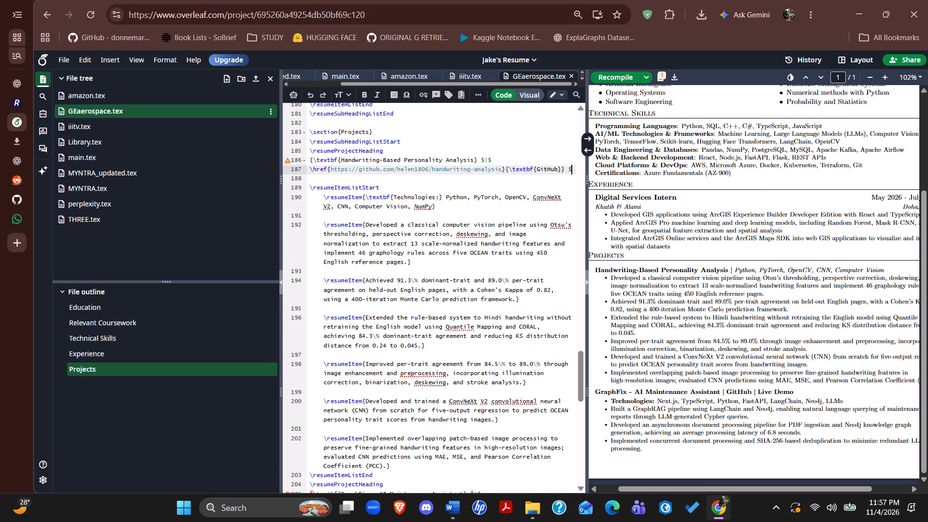
pyautogui.hotkey('ctrl', 'z')
pyautogui.press('BackSpace')
pyautogui.press('BackSpace')
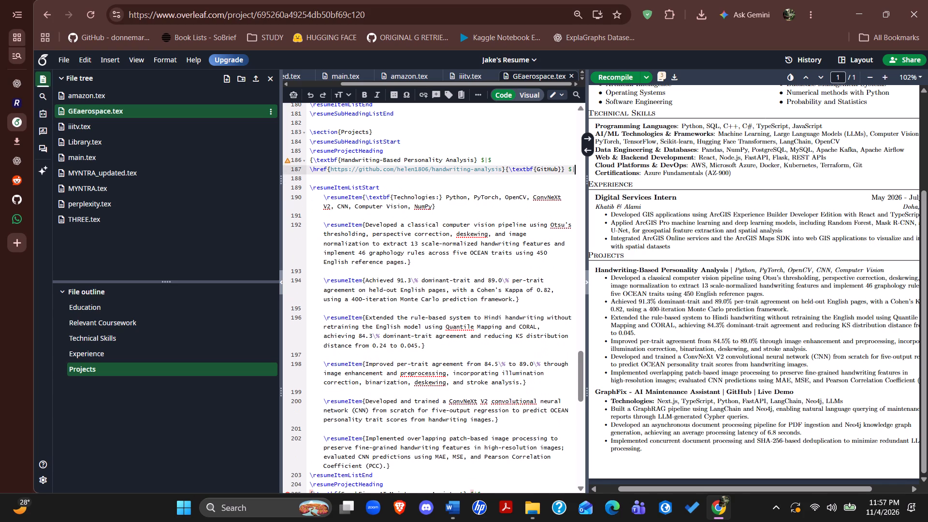
pyautogui.press('BackSpace')
pyautogui.press('BackSpace')
pyautogui.press('BackSpace')
pyautogui.hotkey('ctrl', 's')
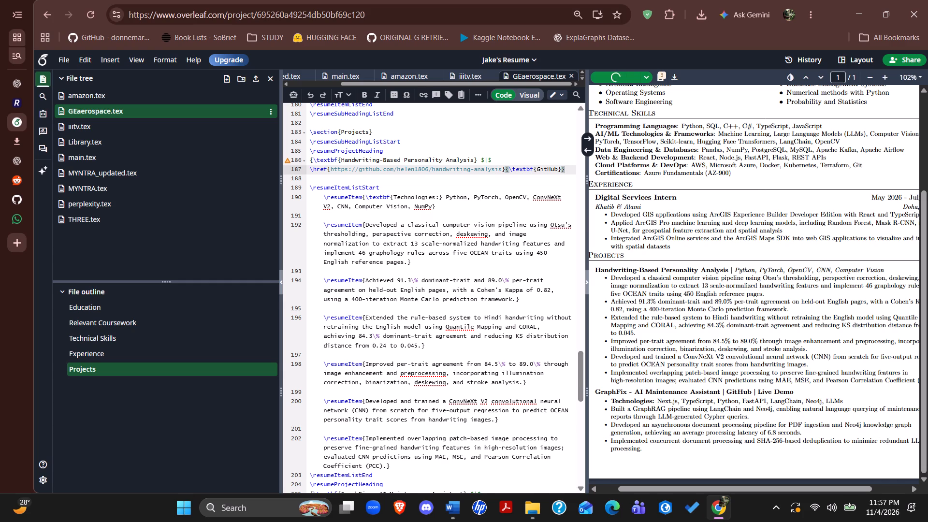
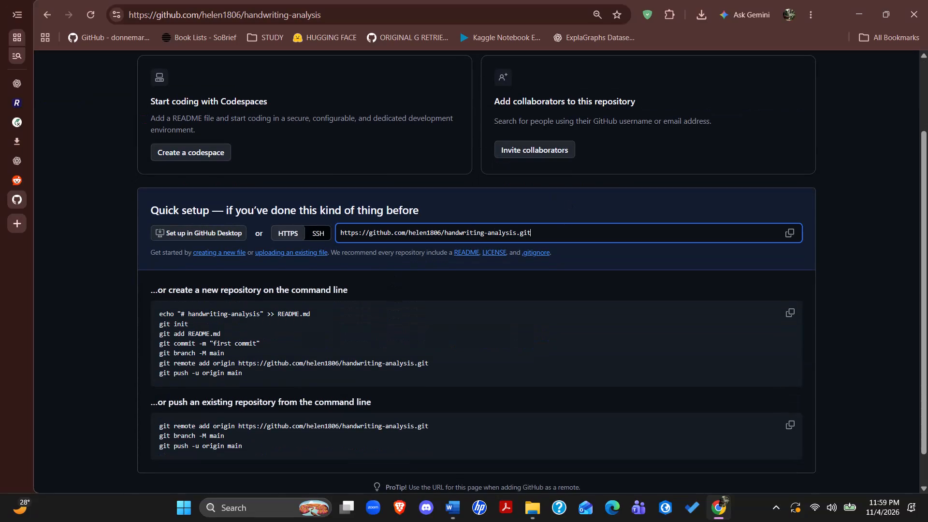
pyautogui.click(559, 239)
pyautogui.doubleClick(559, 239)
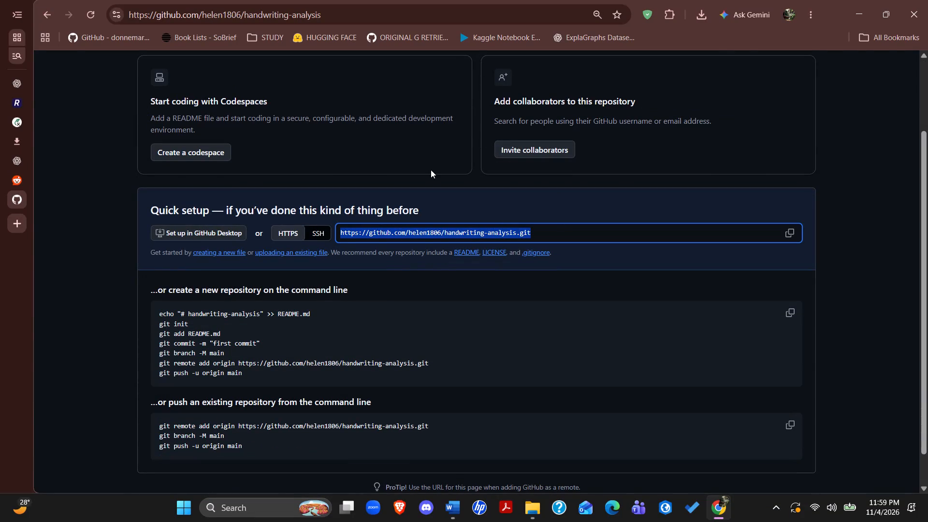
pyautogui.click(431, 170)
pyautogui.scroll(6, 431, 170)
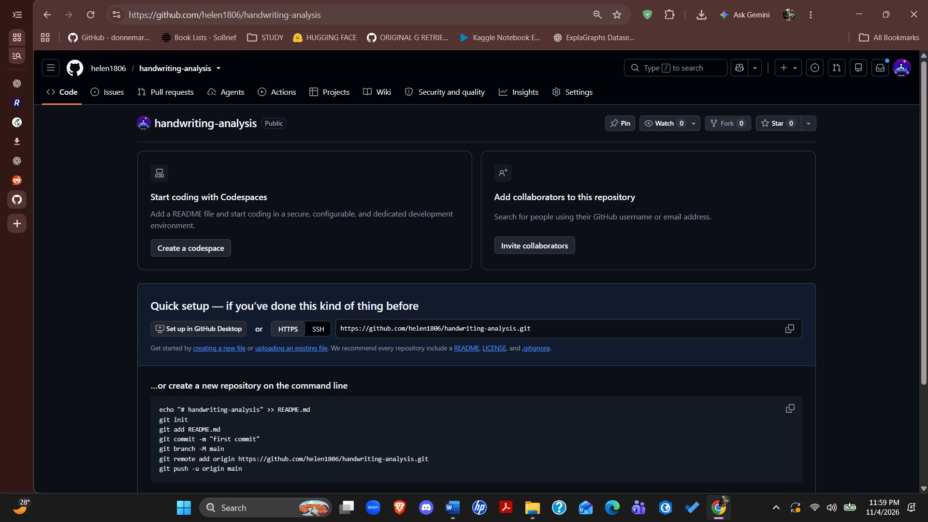
# Select the full web address of the new handwriting-analysis repository page.
pyautogui.click(288, 9)
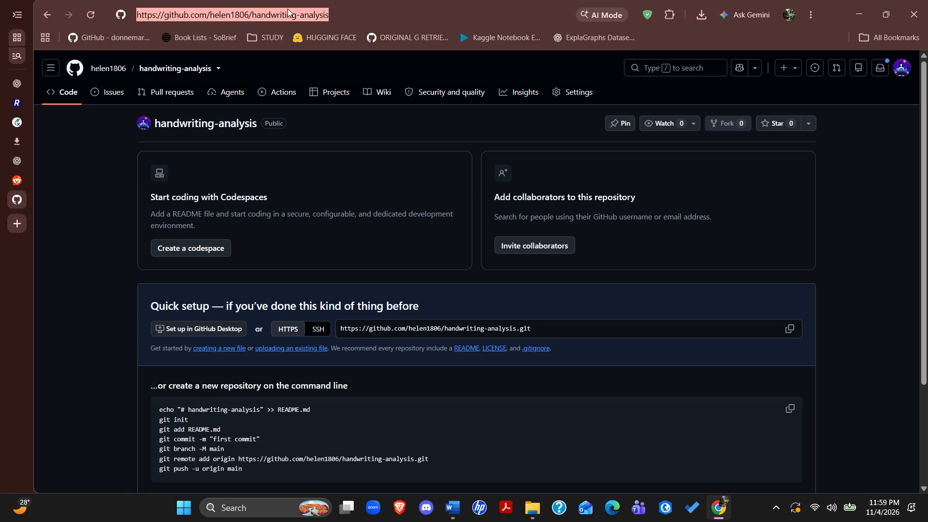
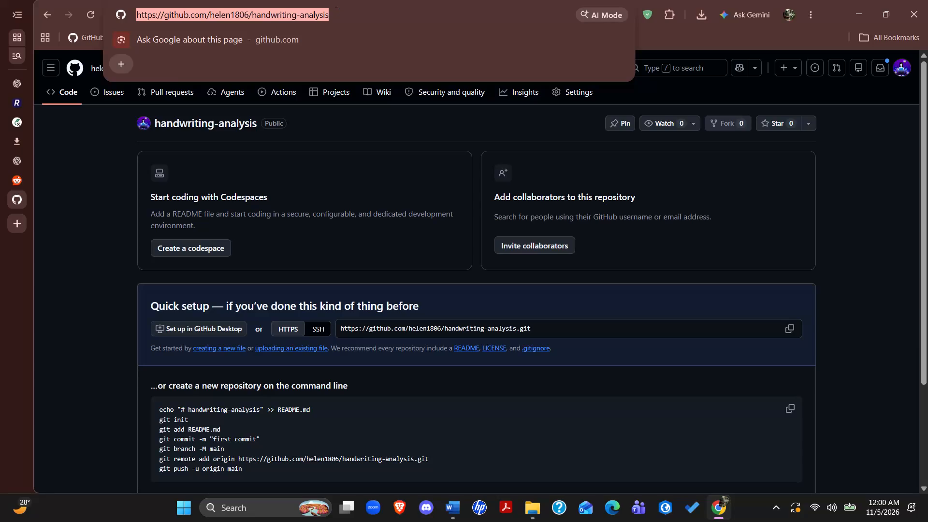
# Copy the handwriting-analysis repository address and return to the GEaerospace.tex source in Overleaf.
pyautogui.hotkey('ctrl', 'c')
pyautogui.click(8, 127)
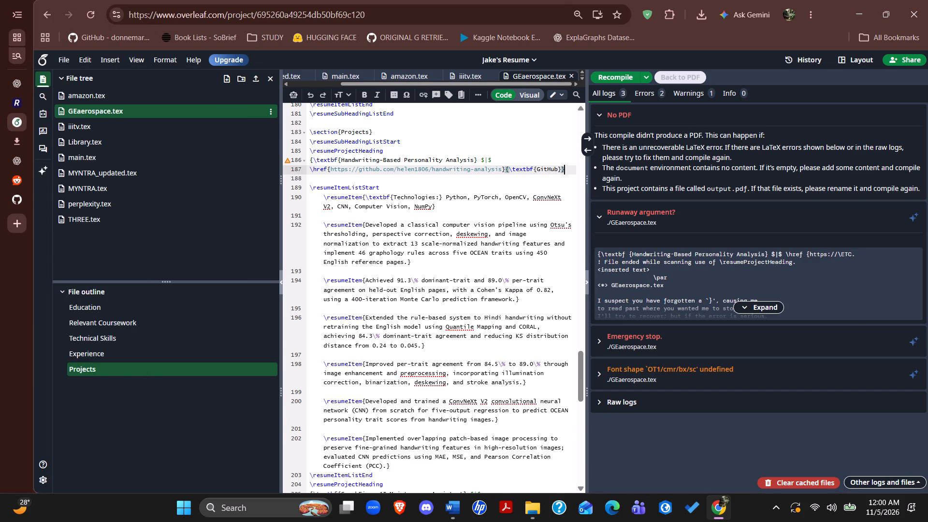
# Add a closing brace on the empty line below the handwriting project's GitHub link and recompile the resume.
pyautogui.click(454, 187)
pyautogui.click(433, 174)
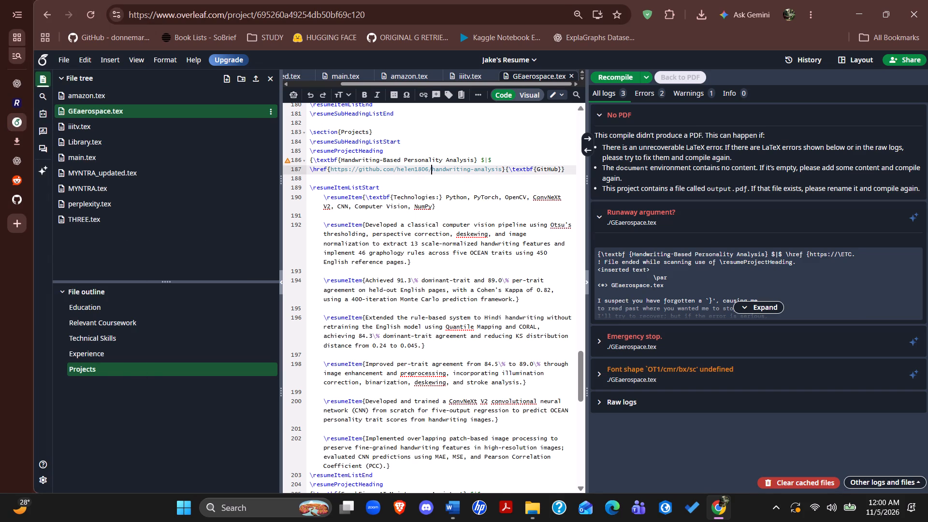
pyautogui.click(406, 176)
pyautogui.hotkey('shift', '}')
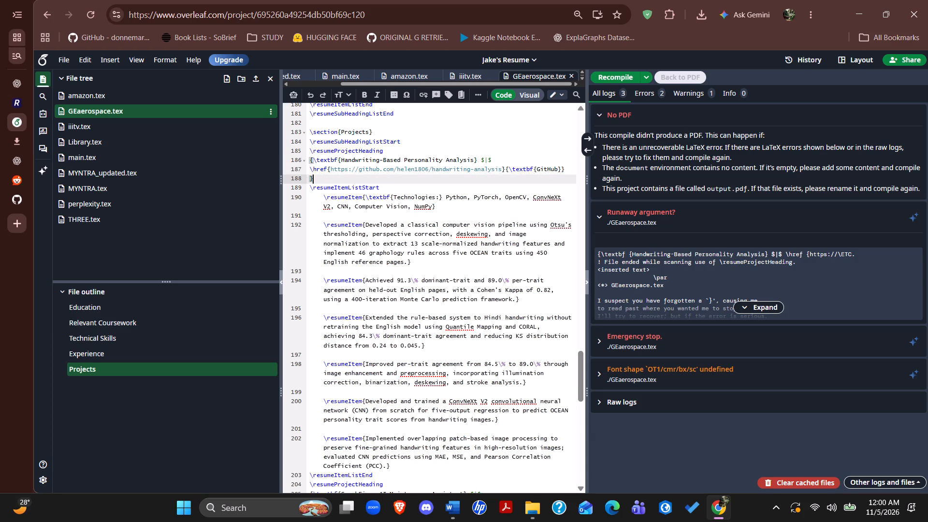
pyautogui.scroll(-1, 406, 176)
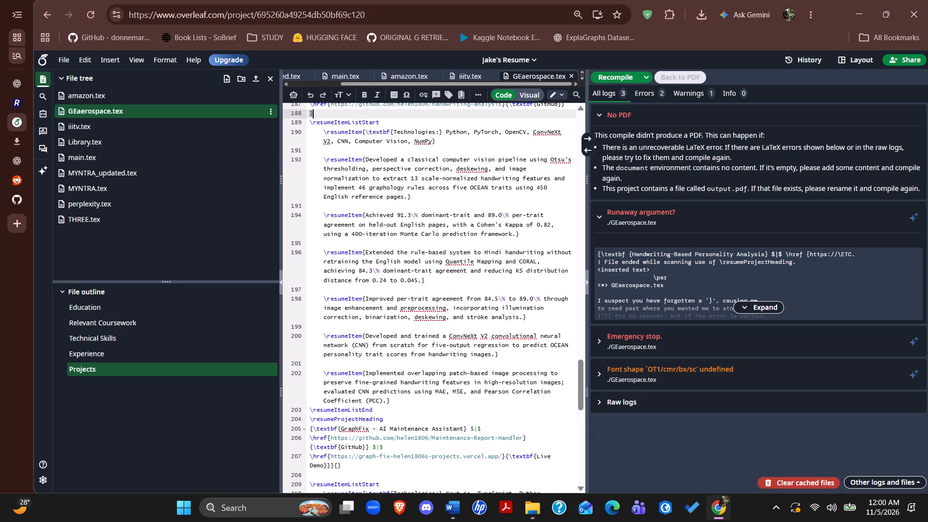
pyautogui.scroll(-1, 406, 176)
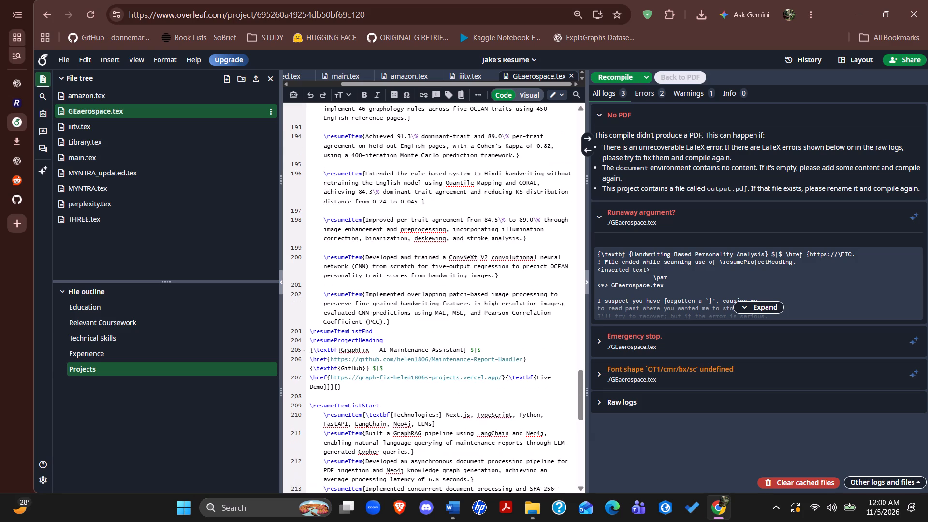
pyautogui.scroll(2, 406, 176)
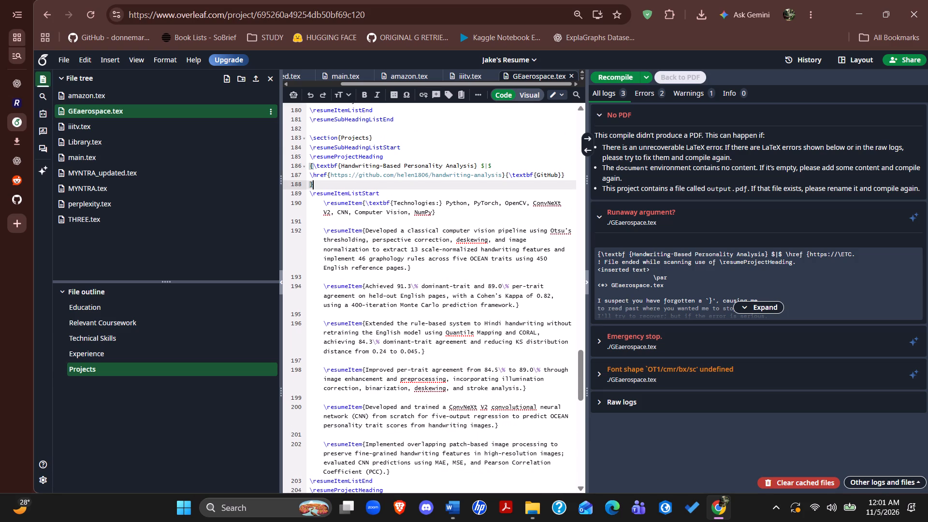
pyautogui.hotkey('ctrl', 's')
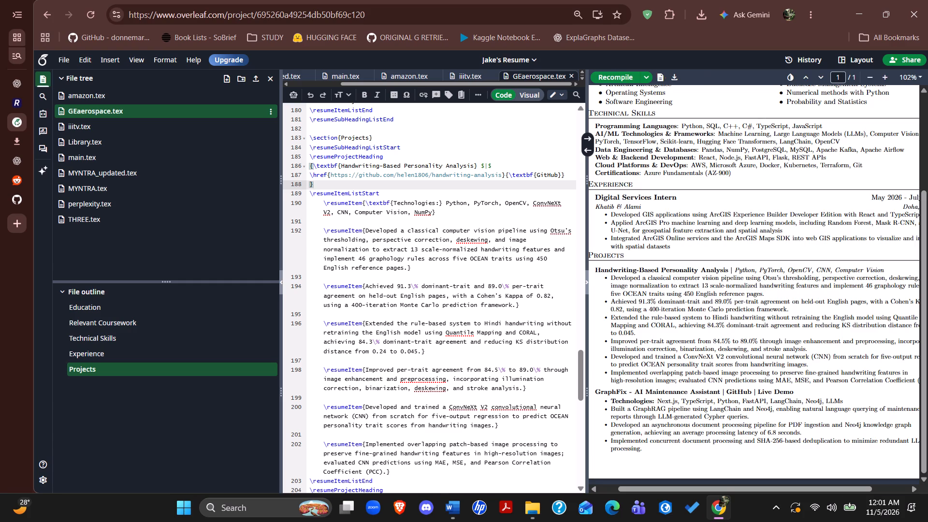
# Undo the handwriting heading edits back to before its Live Demo link was removed, and recompile the resume.
pyautogui.click(468, 211)
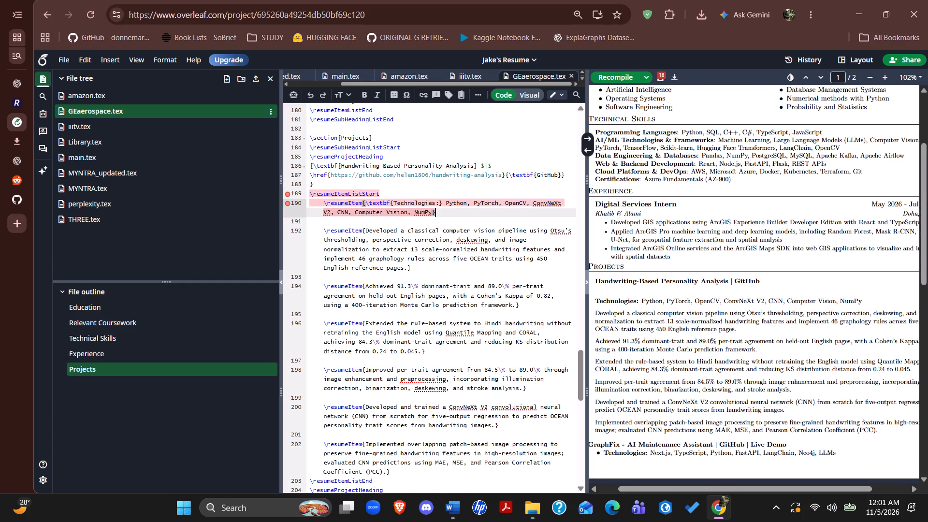
pyautogui.hotkey('ctrl', 'z')
pyautogui.hotkey('ctrl', 'z')
pyautogui.hotkey('ctrl', 'z')
pyautogui.hotkey('ctrl', 'z')
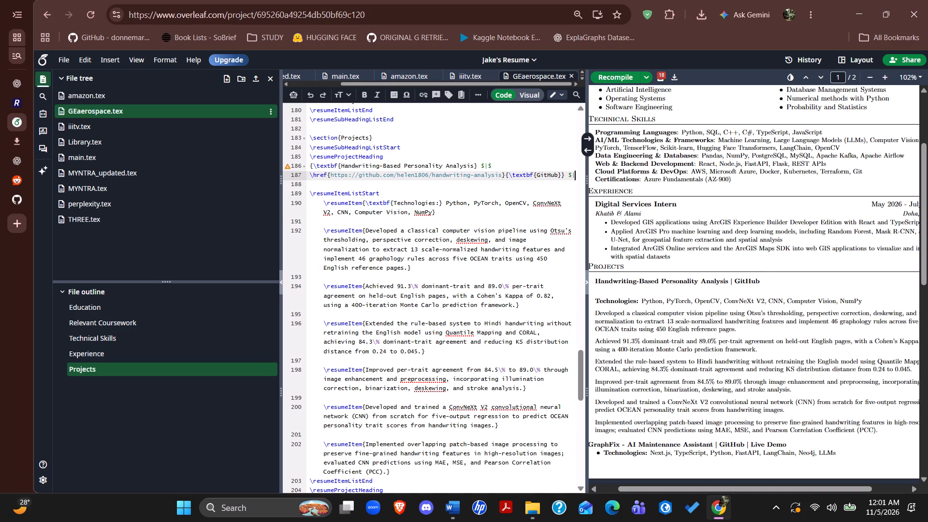
pyautogui.hotkey('ctrl', 'z')
pyautogui.hotkey('ctrl', 'z')
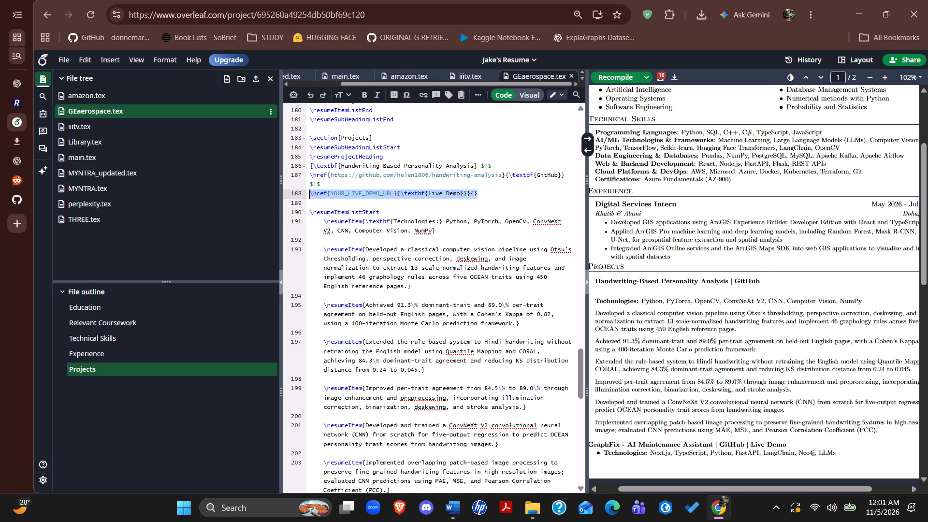
pyautogui.hotkey('ctrl', 's')
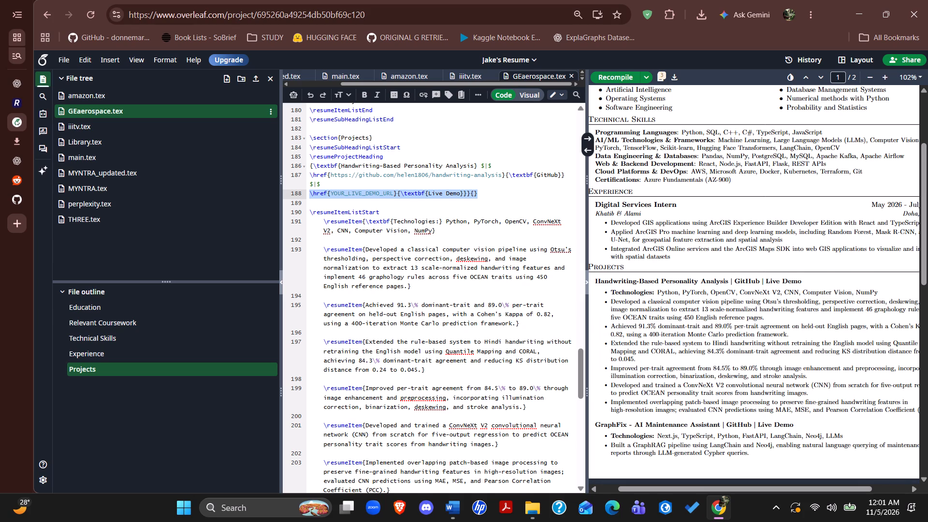
pyautogui.hscroll(1, 658, 277)
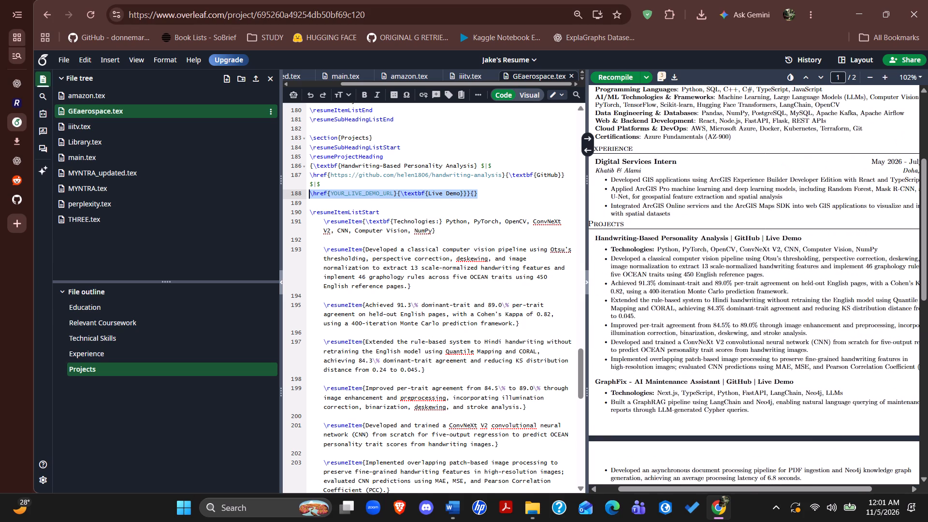
pyautogui.hscroll(1, 658, 277)
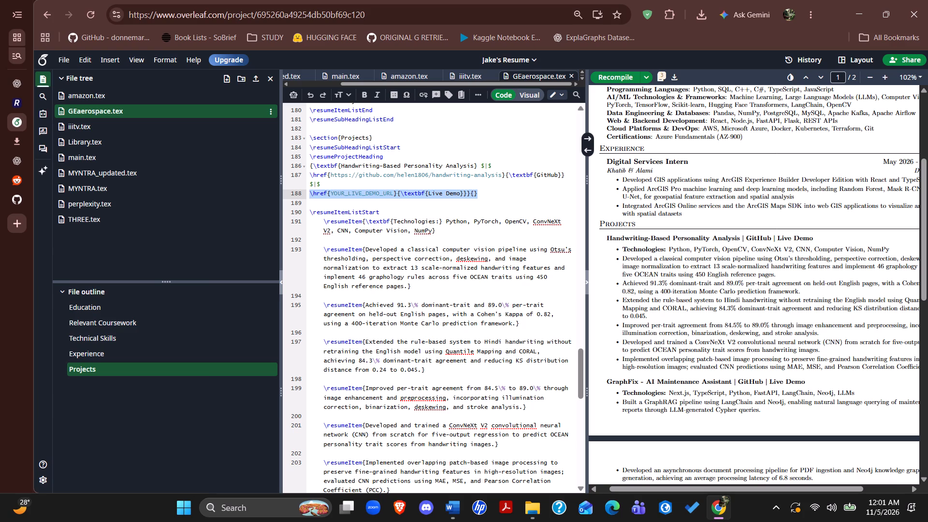
pyautogui.click(407, 210)
pyautogui.click(371, 239)
pyautogui.scroll(-1, 371, 239)
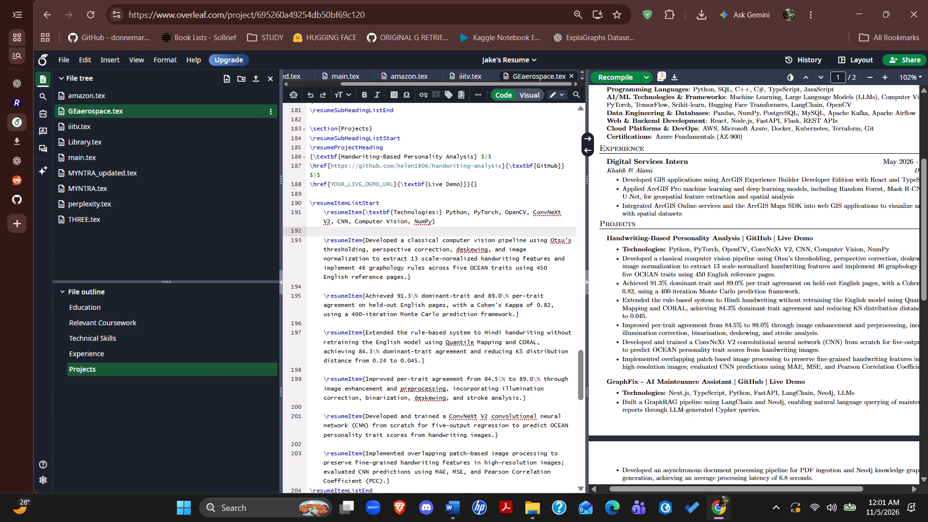
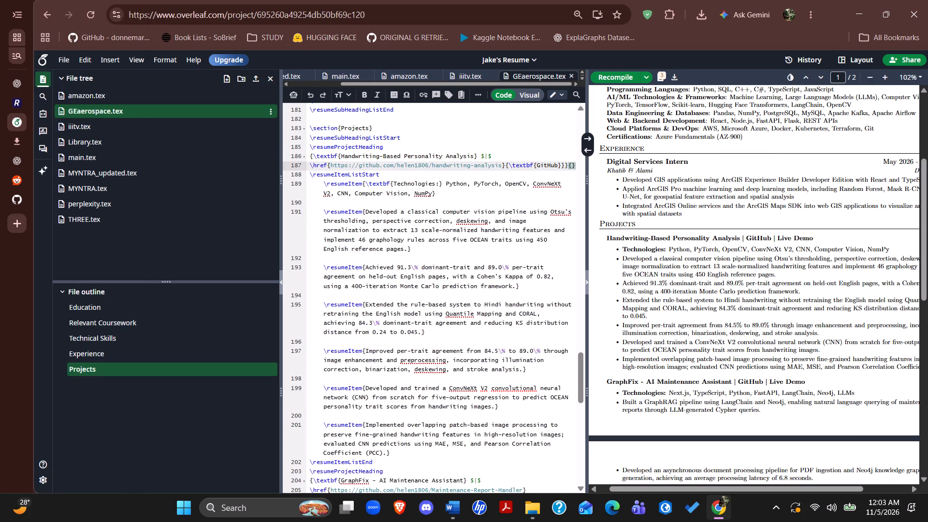
pyautogui.hotkey('ctrl', 's')
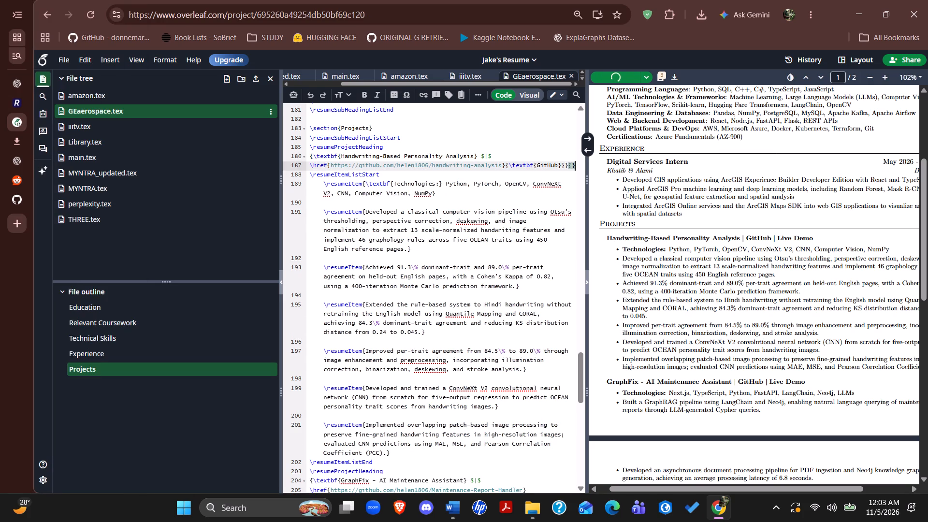
# Delete the clause from "evaluated CNN predictions" through "(PCC)." and its preceding semicolon from the handwriting project's last bullet, and recompile.
pyautogui.click(407, 186)
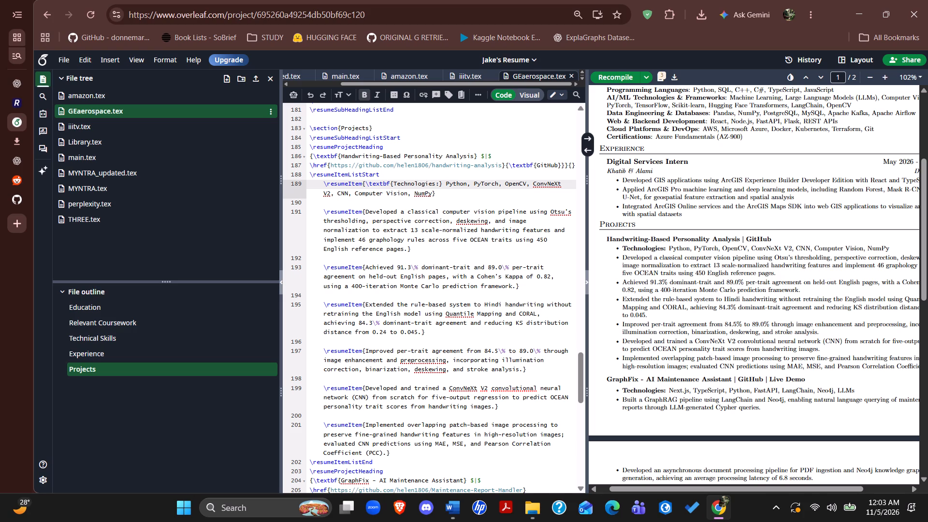
pyautogui.doubleClick(703, 366)
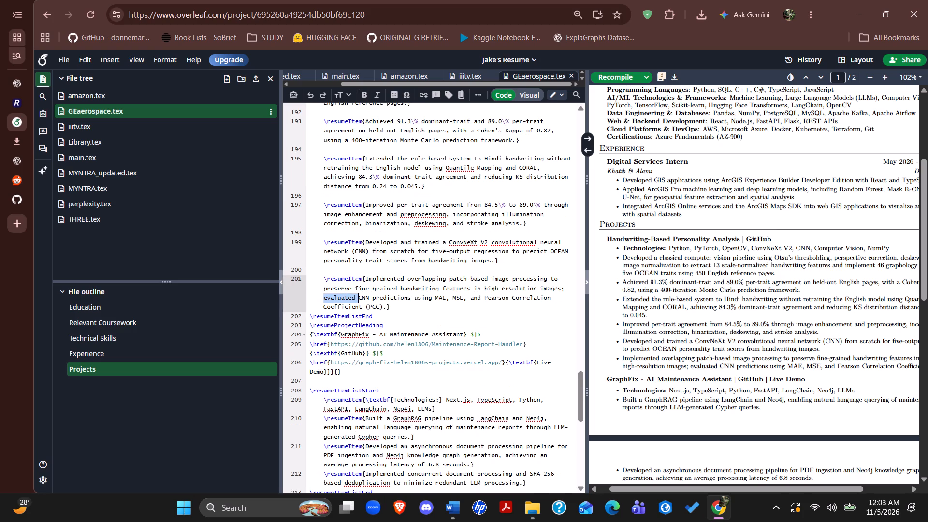
pyautogui.click(375, 292)
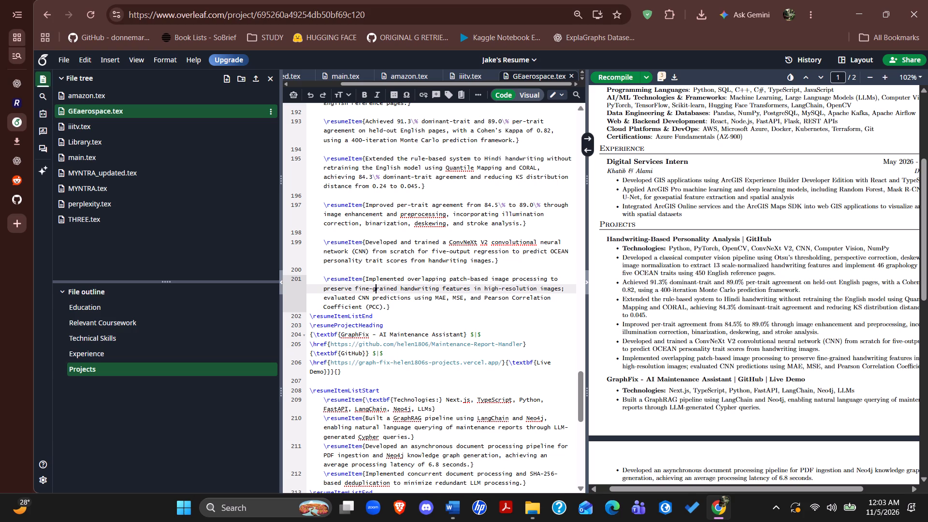
pyautogui.moveTo(385, 310); pyautogui.dragTo(315, 300)
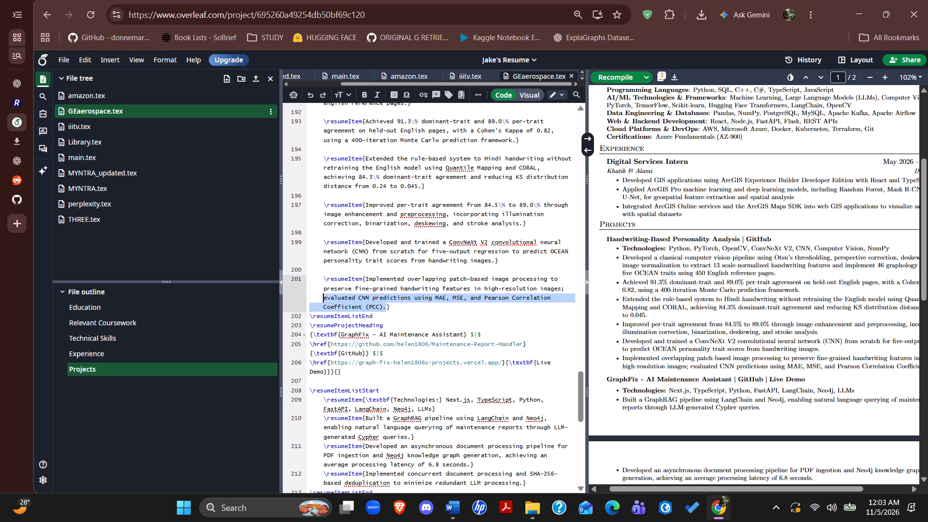
pyautogui.press('BackSpace')
pyautogui.press('BackSpace')
pyautogui.press('BackSpace')
pyautogui.hotkey('ctrl', 's')
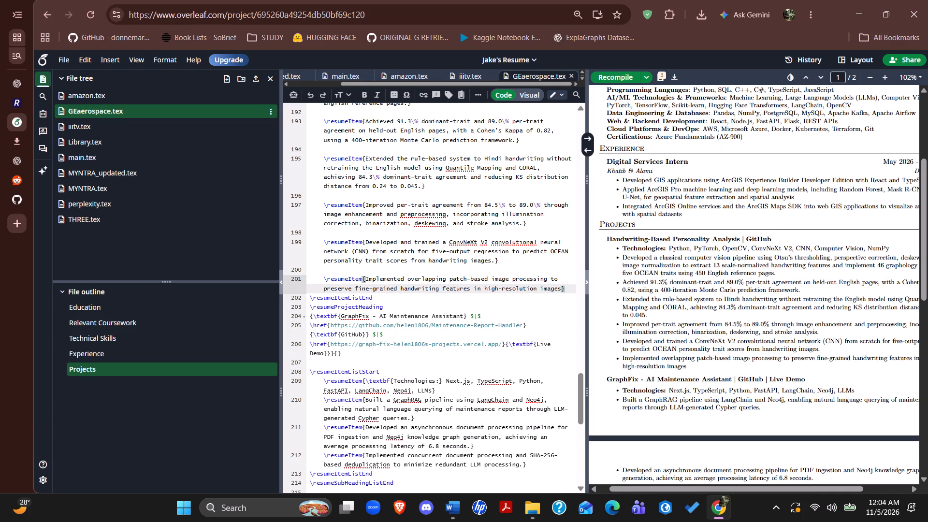
# Delete the handwriting project's "Developed a classical computer vision pipeline" bullet along with its leftover empty lines, and recompile the resume.
pyautogui.moveTo(326, 233); pyautogui.dragTo(501, 265)
pyautogui.click(501, 265)
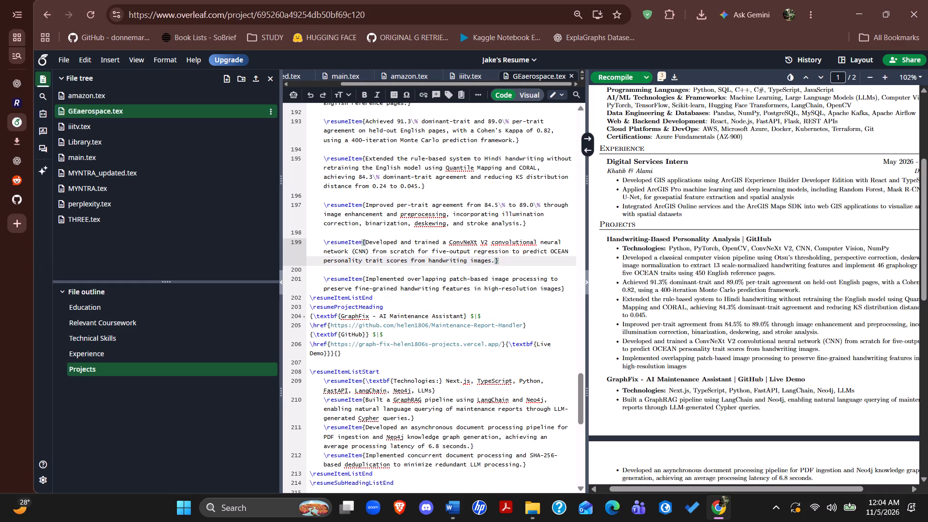
pyautogui.scroll(2, 466, 198)
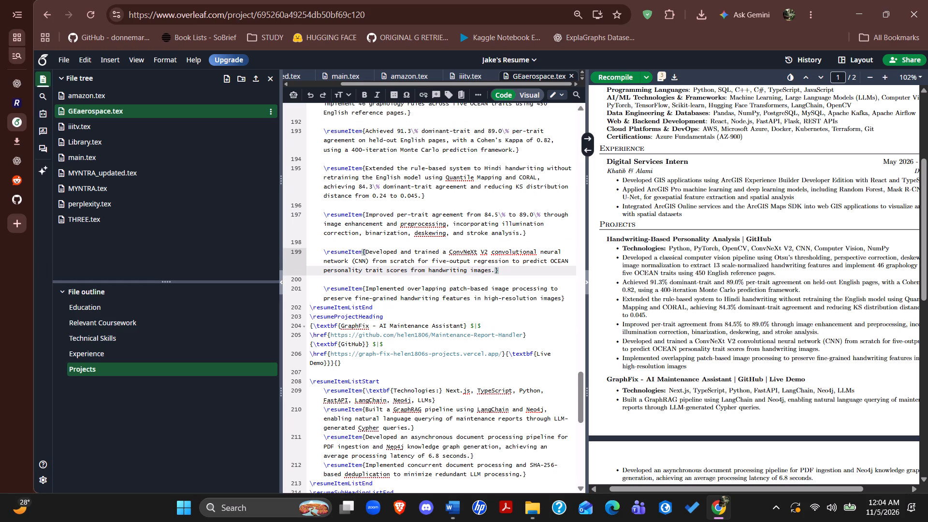
pyautogui.scroll(2, 507, 232)
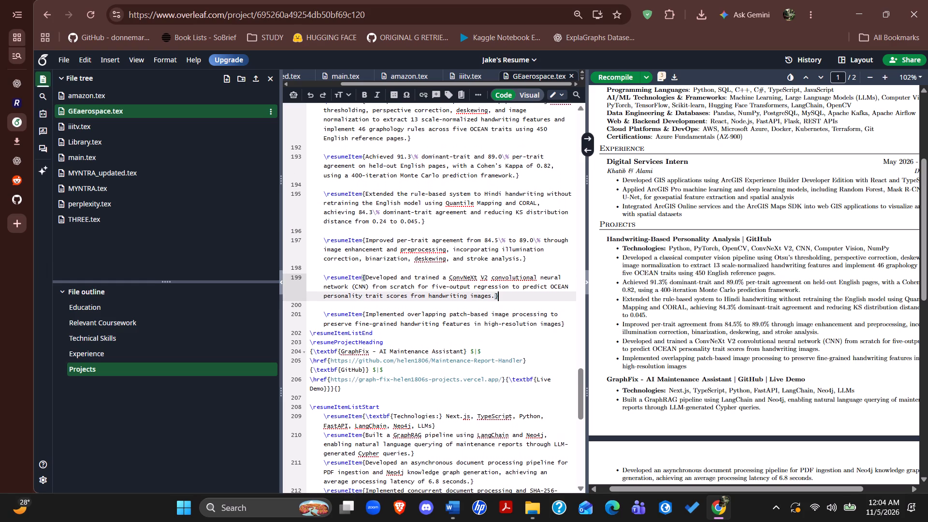
pyautogui.scroll(2, 507, 232)
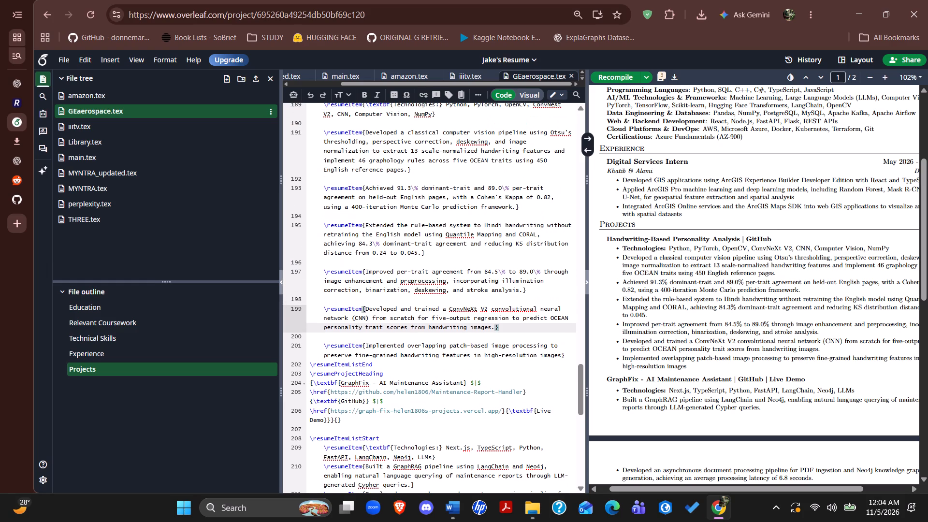
pyautogui.moveTo(423, 170); pyautogui.dragTo(321, 134)
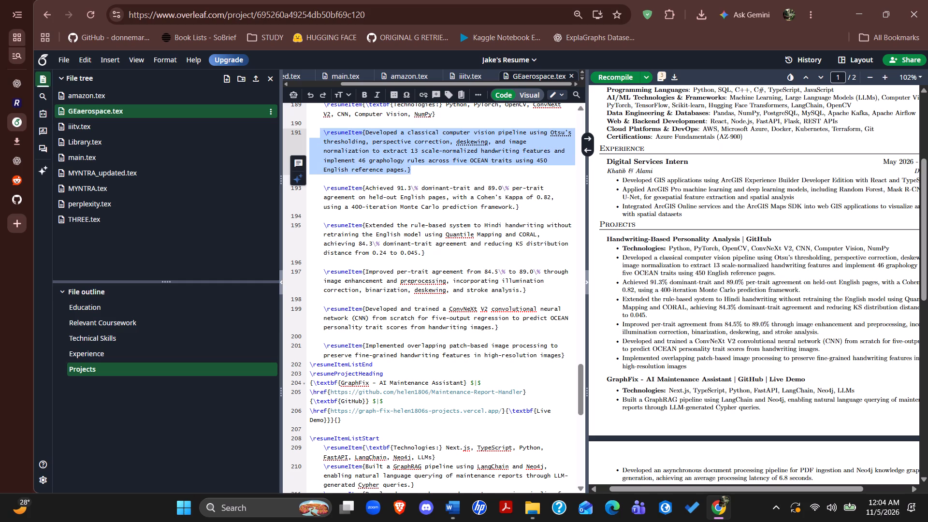
pyautogui.press('BackSpace')
pyautogui.press('BackSpace')
pyautogui.press('Down')
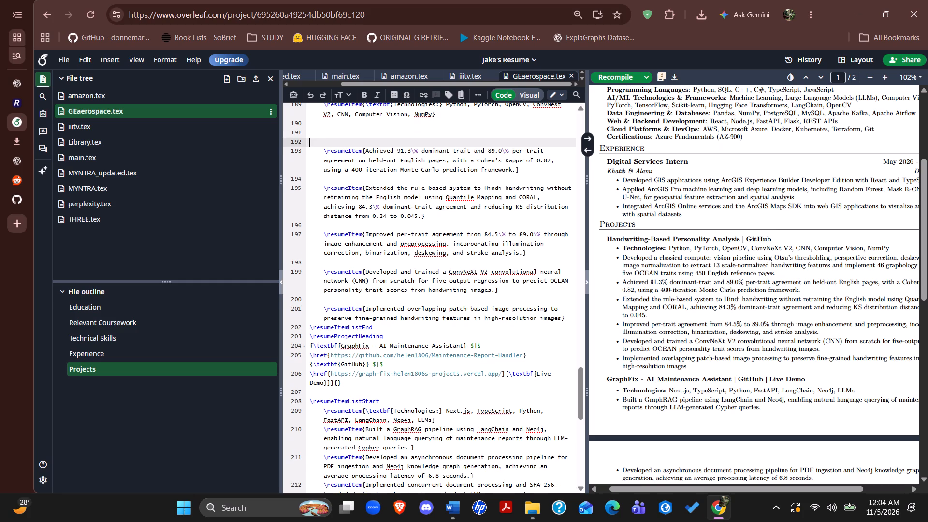
pyautogui.press('\\')
pyautogui.press('BackSpace')
pyautogui.press('BackSpace')
pyautogui.press('BackSpace')
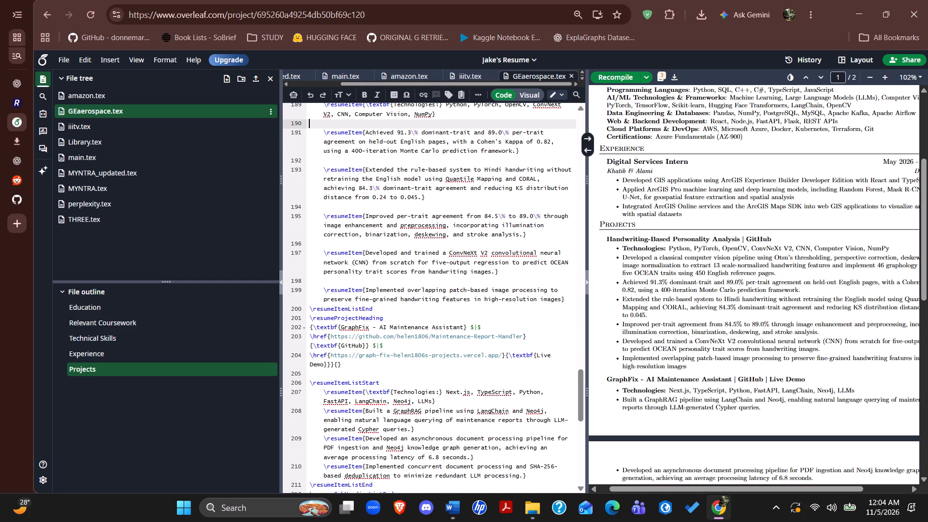
pyautogui.hotkey('ctrl', 's')
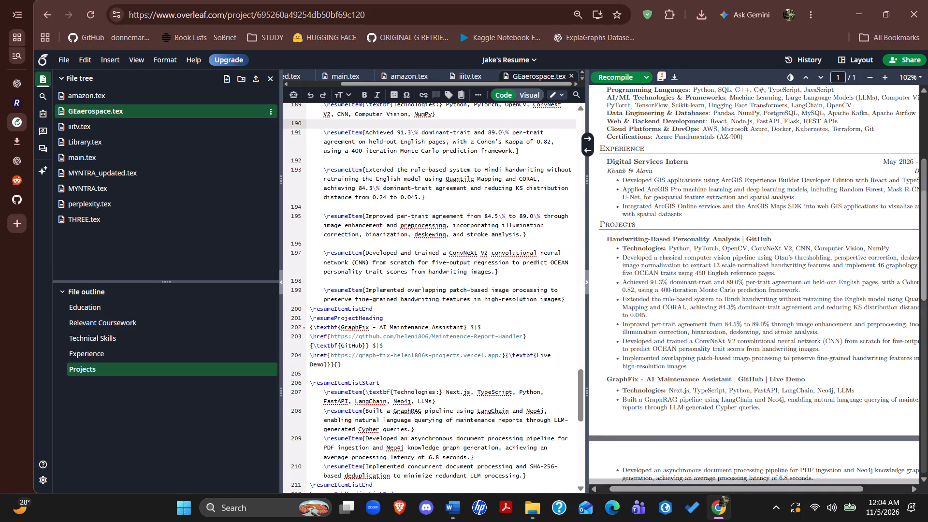
# Examine the recompiled resume's lower part, from Technical Skills through both projects, across the page width.
pyautogui.scroll(-5, 691, 207)
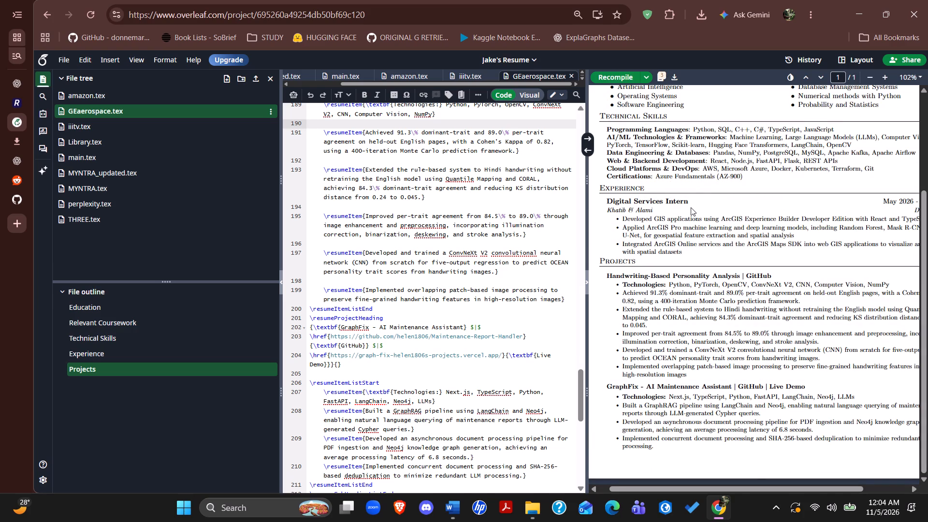
pyautogui.scroll(-2, 691, 207)
pyautogui.hscroll(1, 691, 207)
pyautogui.hscroll(-3, 691, 207)
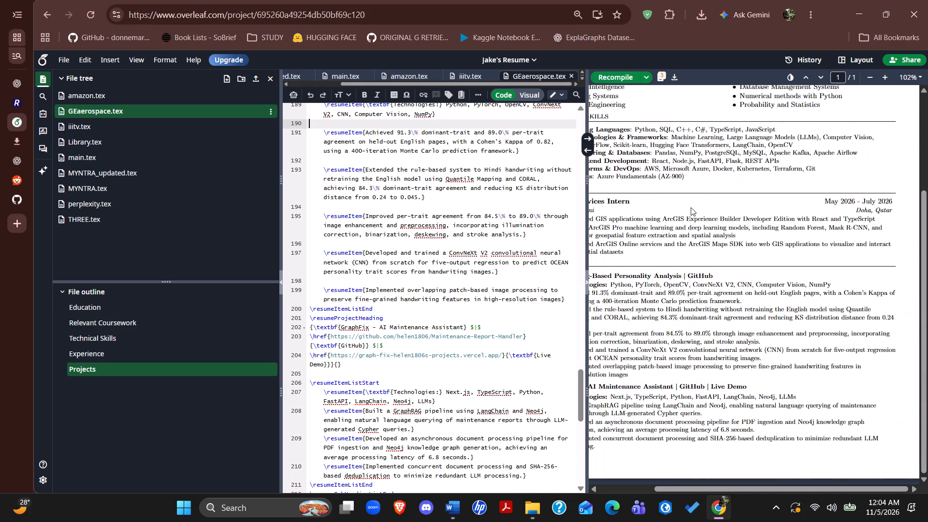
pyautogui.hscroll(3, 691, 207)
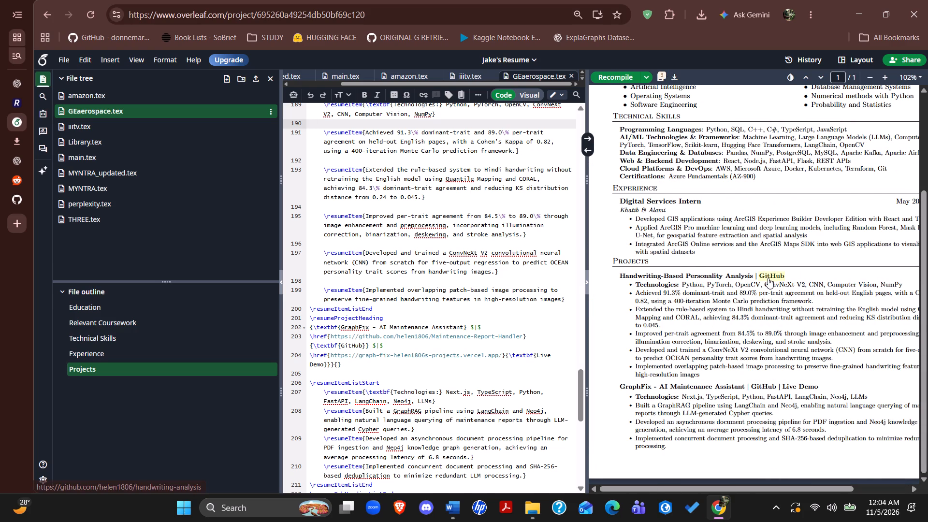
pyautogui.scroll(-4, 669, 318)
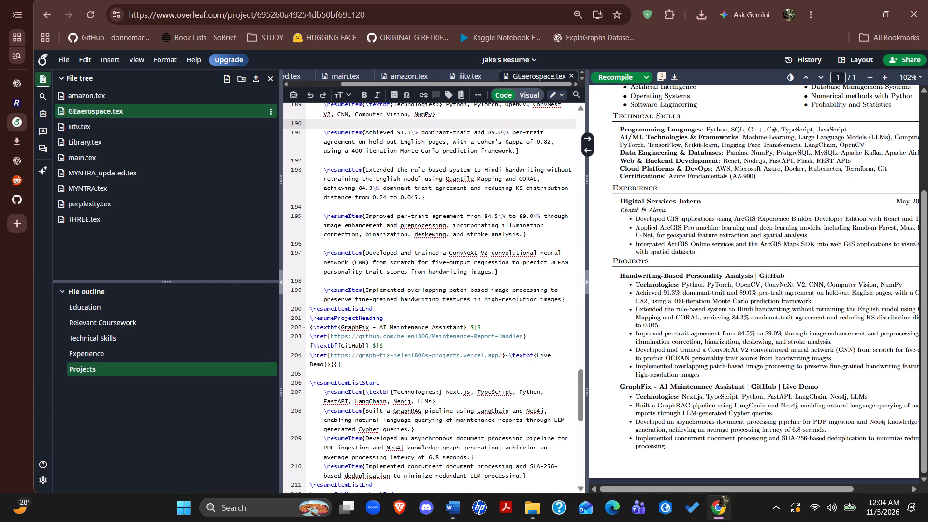
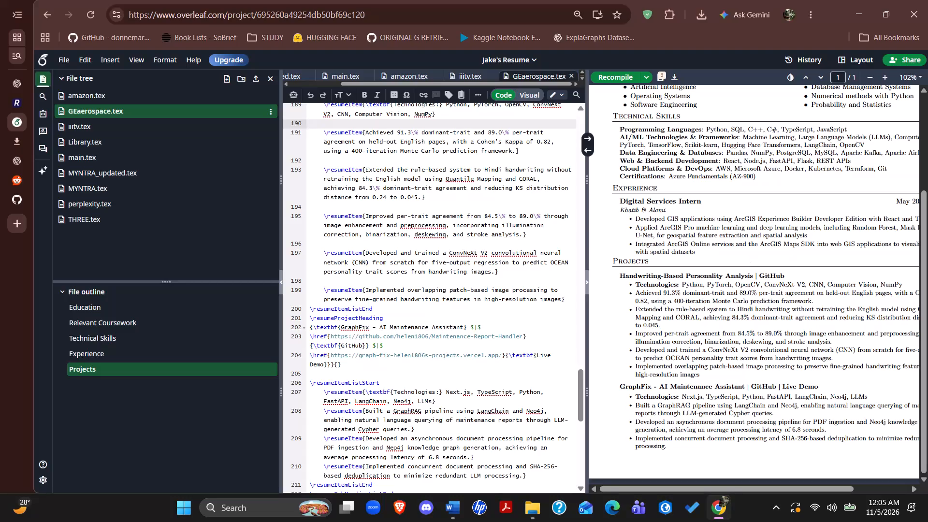
# Review the whole compiled resume page across its full width, from the name header and Education through Experience and both projects.
pyautogui.scroll(-3, 761, 339)
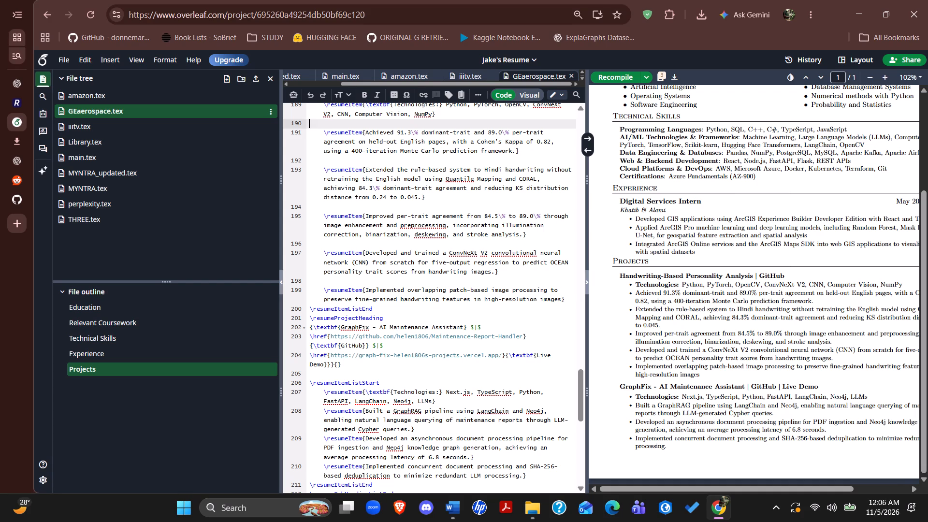
pyautogui.scroll(-3, 727, 271)
pyautogui.hscroll(-1, 727, 271)
pyautogui.hscroll(1, 727, 271)
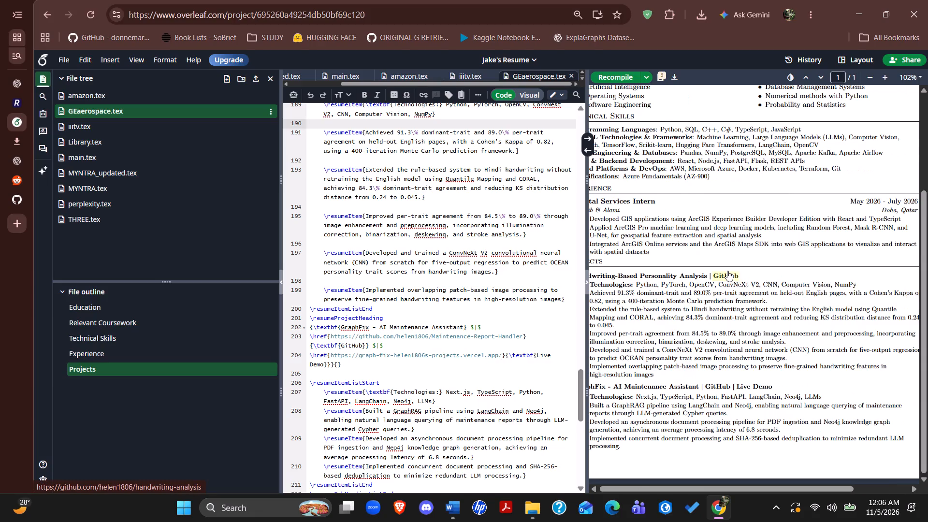
pyautogui.hscroll(1, 727, 271)
pyautogui.scroll(-6, 619, 340)
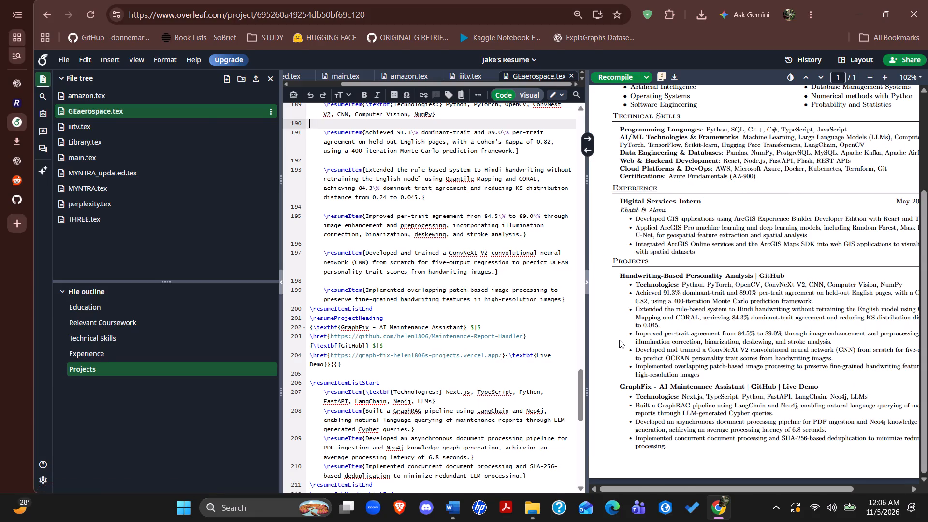
pyautogui.scroll(1, 619, 340)
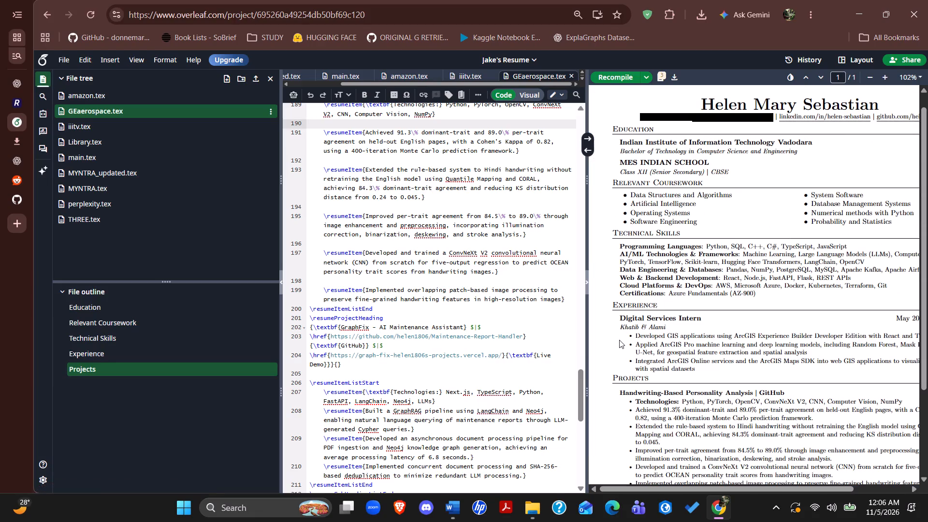
pyautogui.hscroll(-1, 619, 340)
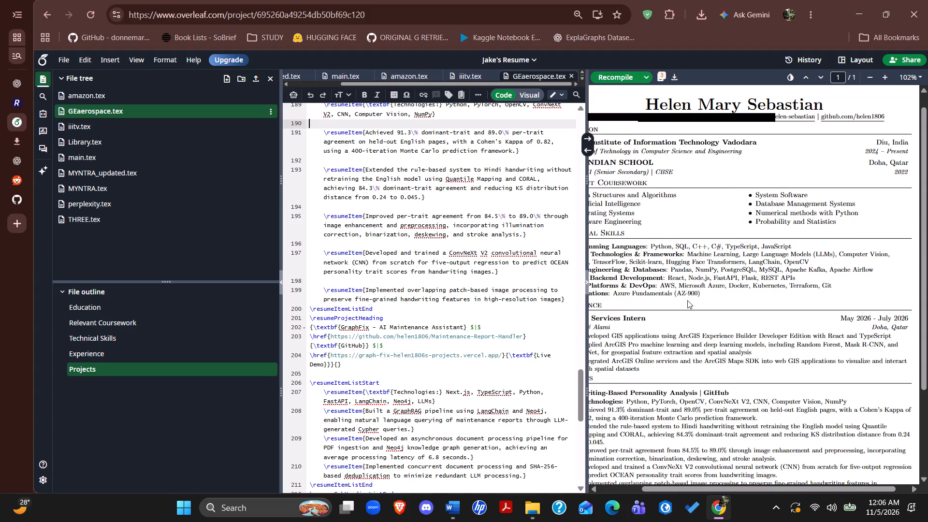
pyautogui.hscroll(1, 687, 300)
pyautogui.scroll(-1, 687, 300)
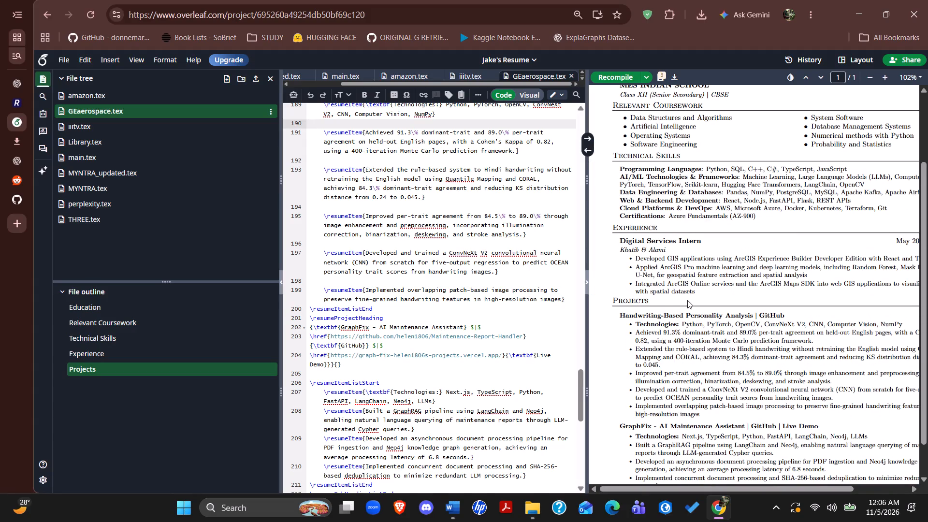
pyautogui.hscroll(-1, 687, 300)
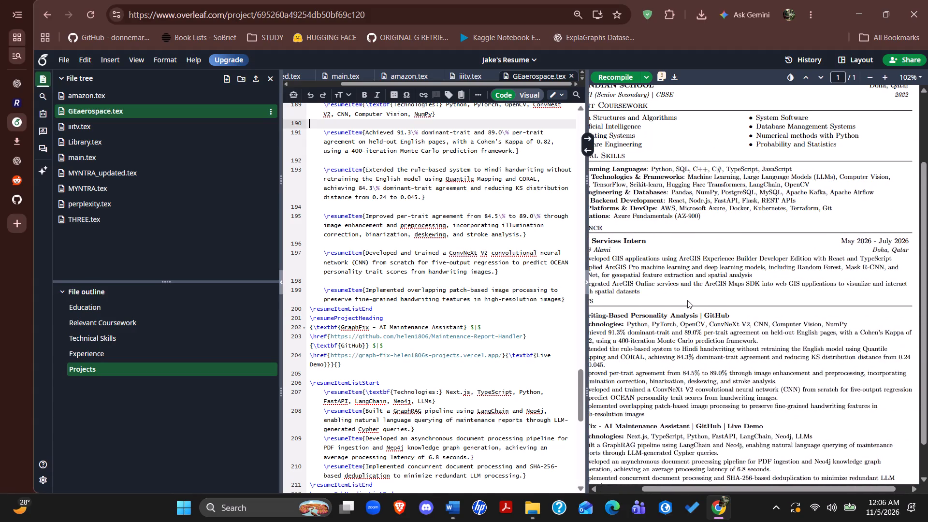
pyautogui.hscroll(-1, 687, 300)
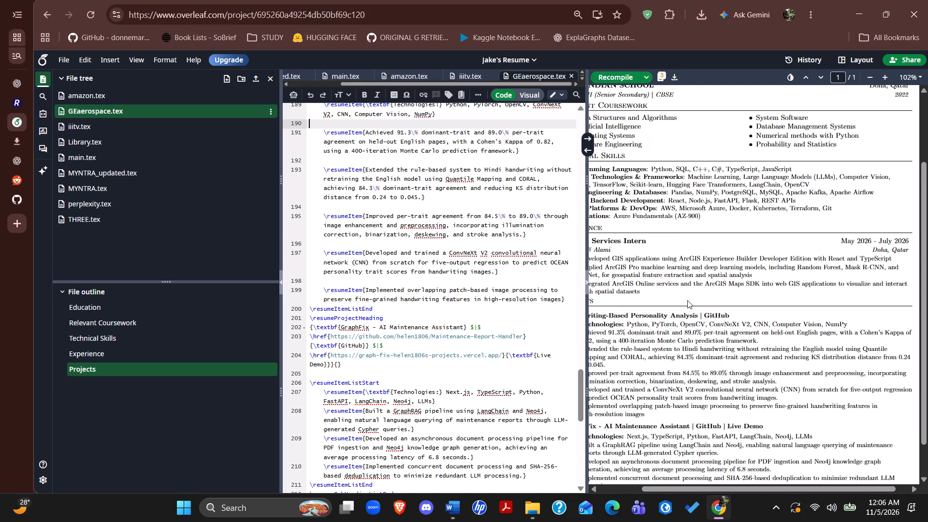
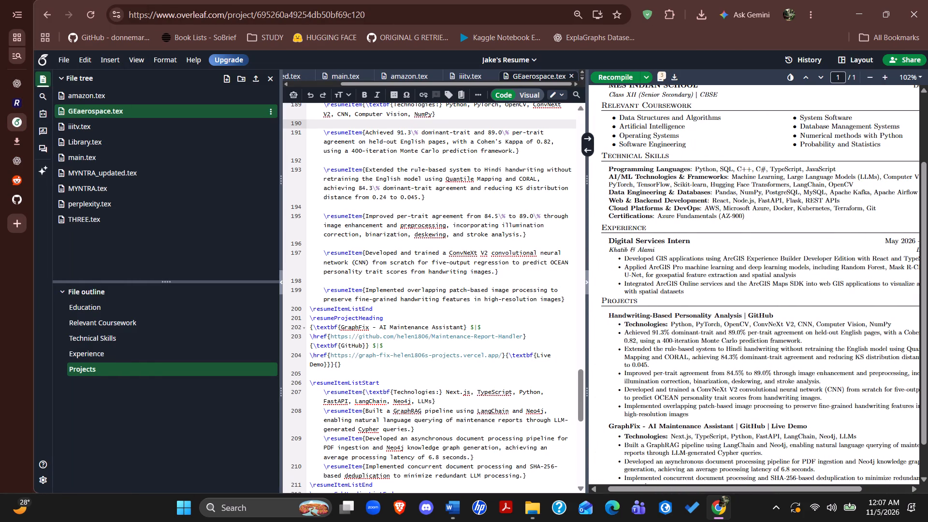
pyautogui.scroll(-2, 639, 201)
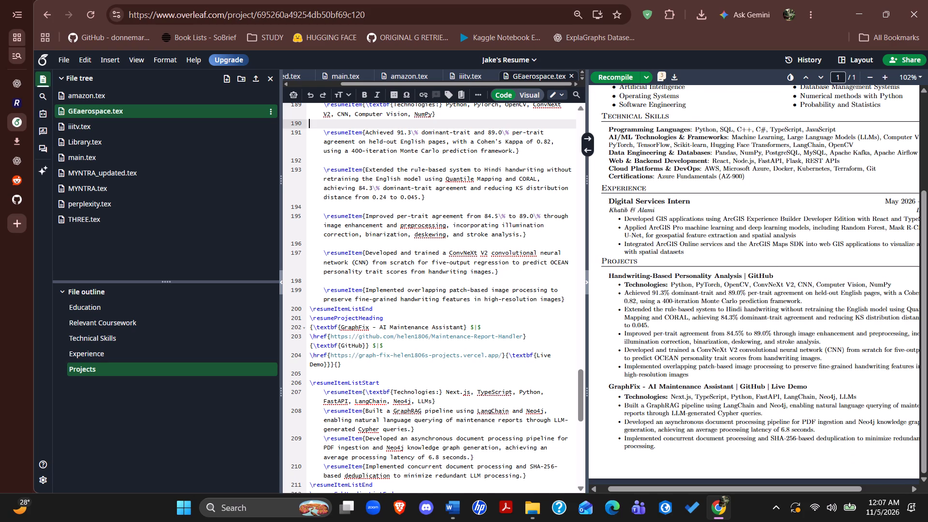
pyautogui.hscroll(-2, 639, 201)
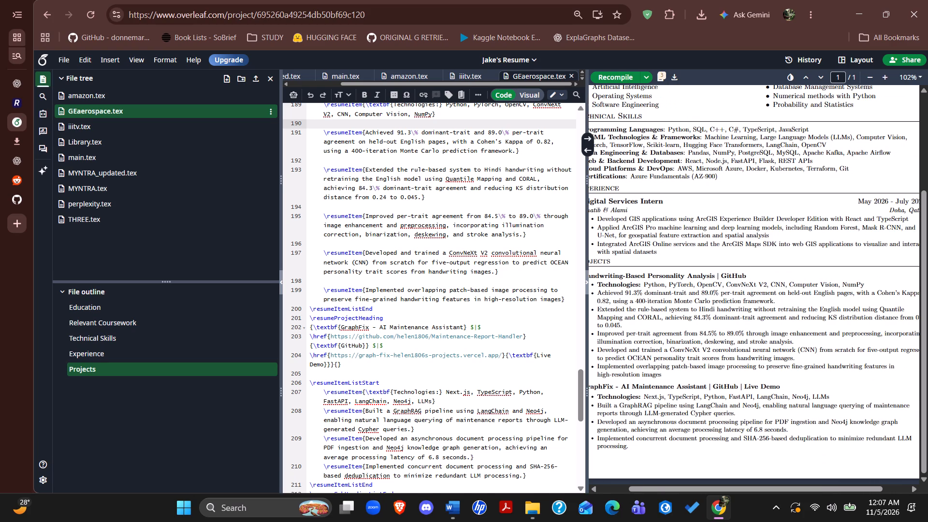
pyautogui.hscroll(-1, 639, 201)
pyautogui.hscroll(1, 639, 201)
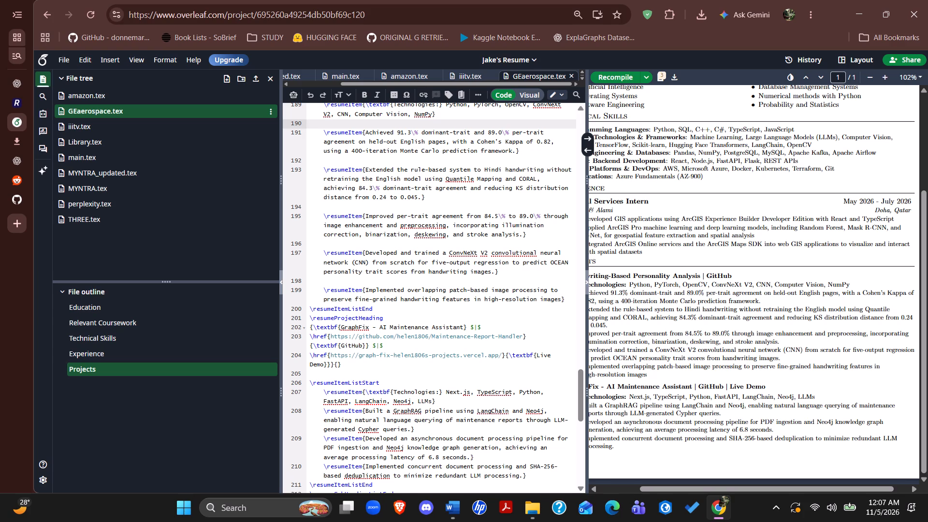
pyautogui.hscroll(1, 639, 201)
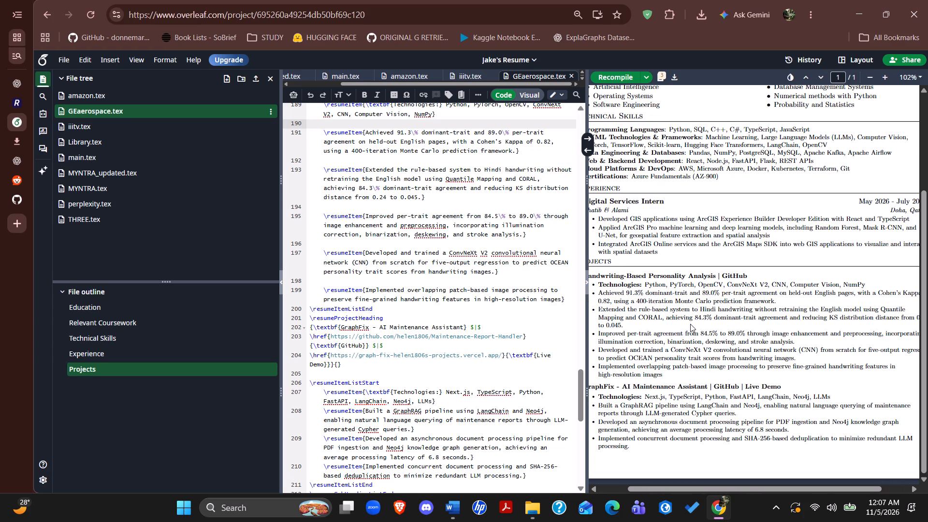
pyautogui.scroll(-2, 690, 324)
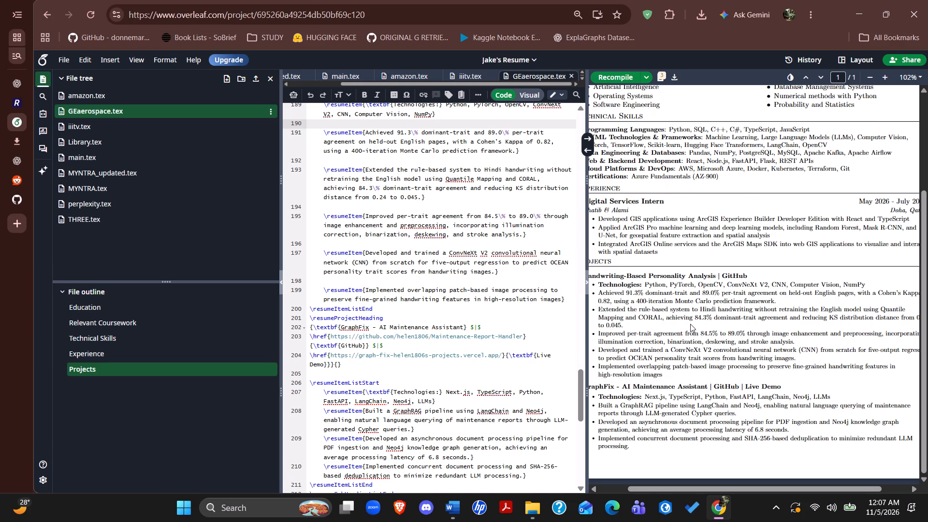
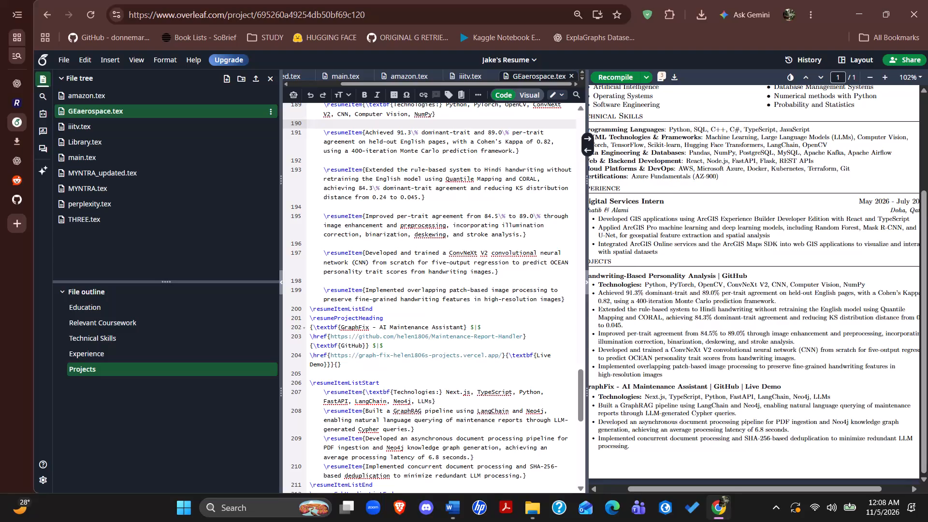
# Go from the Data Engineering & Databases line in the compiled resume to its source line in Technical Skills.
pyautogui.hscroll(2, 637, 428)
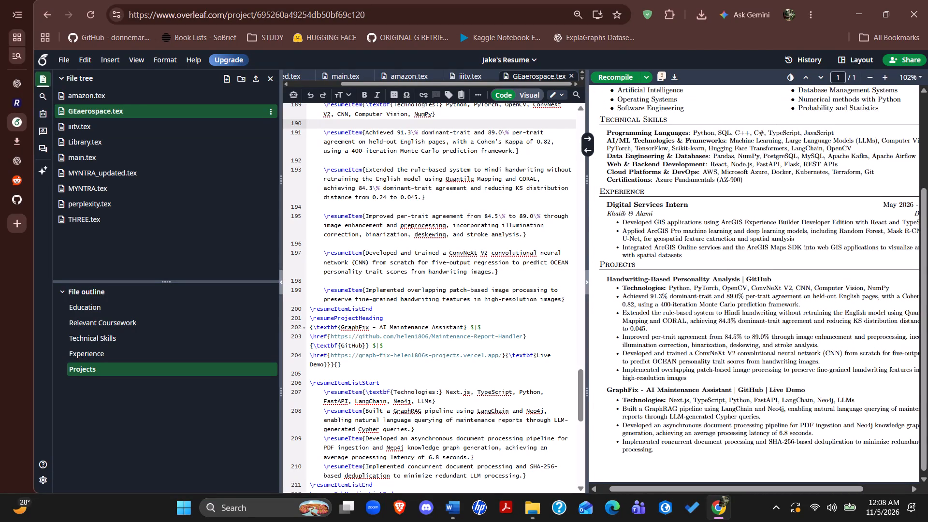
pyautogui.scroll(2, 637, 428)
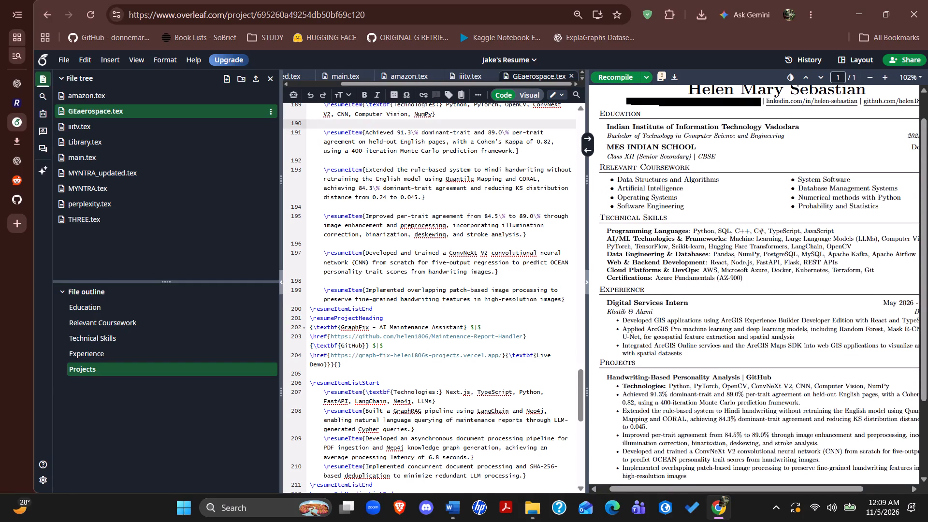
pyautogui.hscroll(-1, 637, 428)
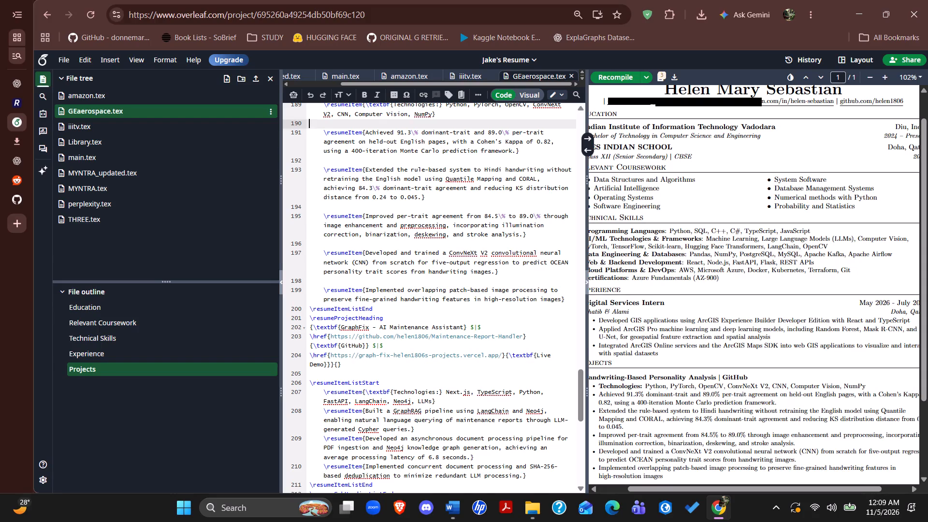
pyautogui.doubleClick(821, 257)
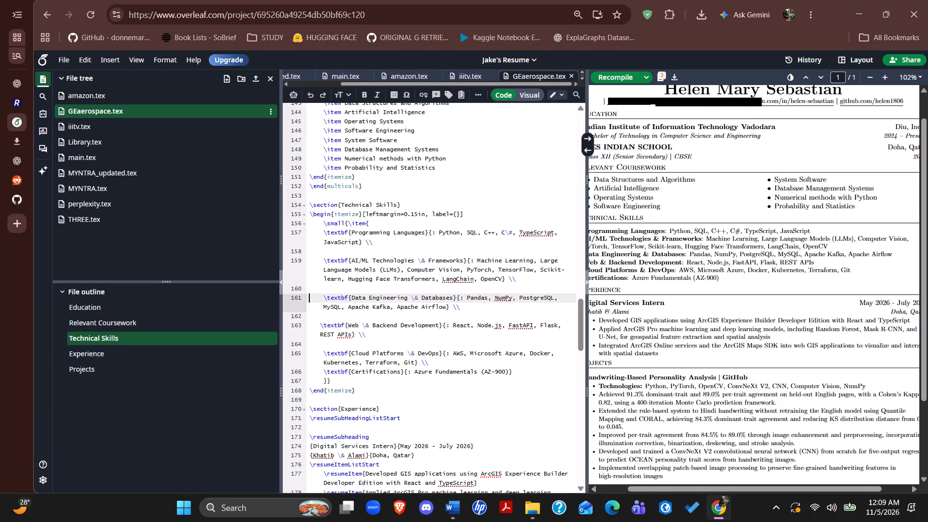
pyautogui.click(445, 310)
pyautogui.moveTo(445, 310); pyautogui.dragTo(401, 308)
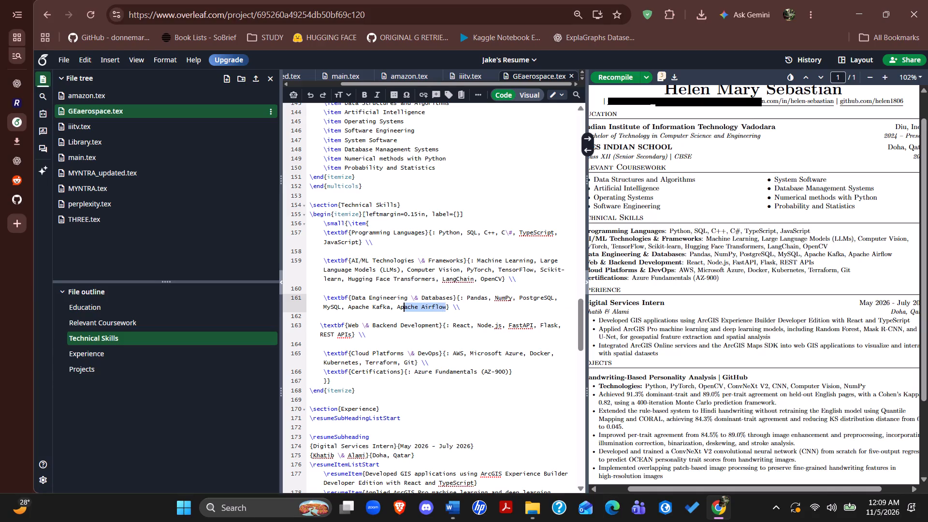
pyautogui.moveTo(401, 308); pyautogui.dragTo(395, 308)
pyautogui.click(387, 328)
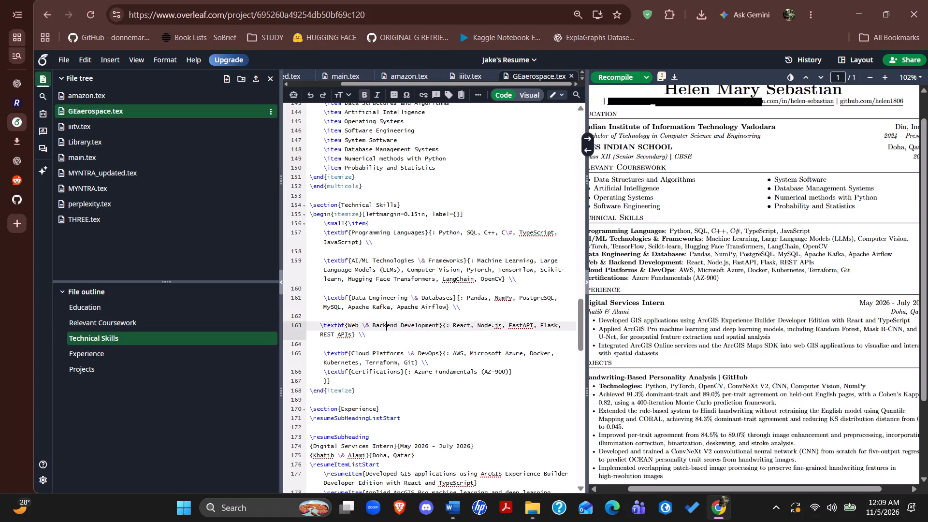
# Select the Apache Kafka entry in the Data Engineering & Databases line of the Technical Skills source.
pyautogui.moveTo(395, 306); pyautogui.dragTo(344, 306)
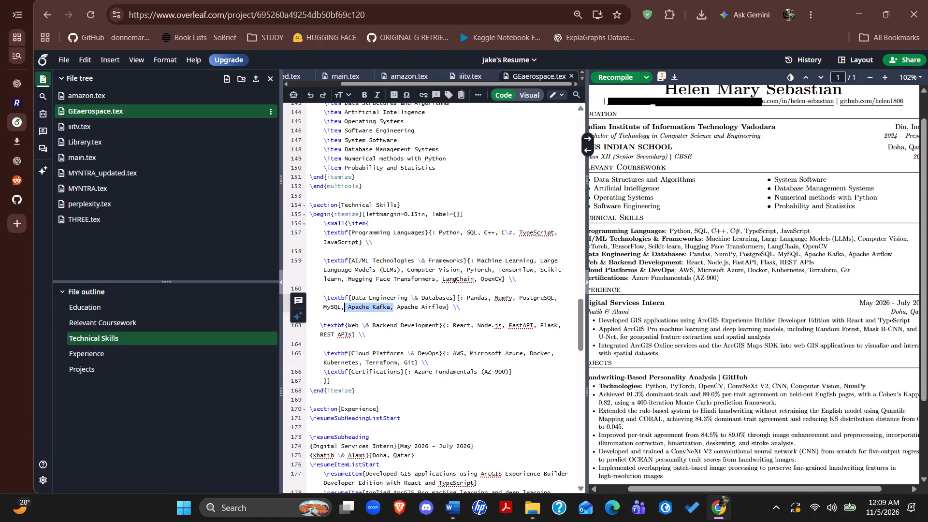
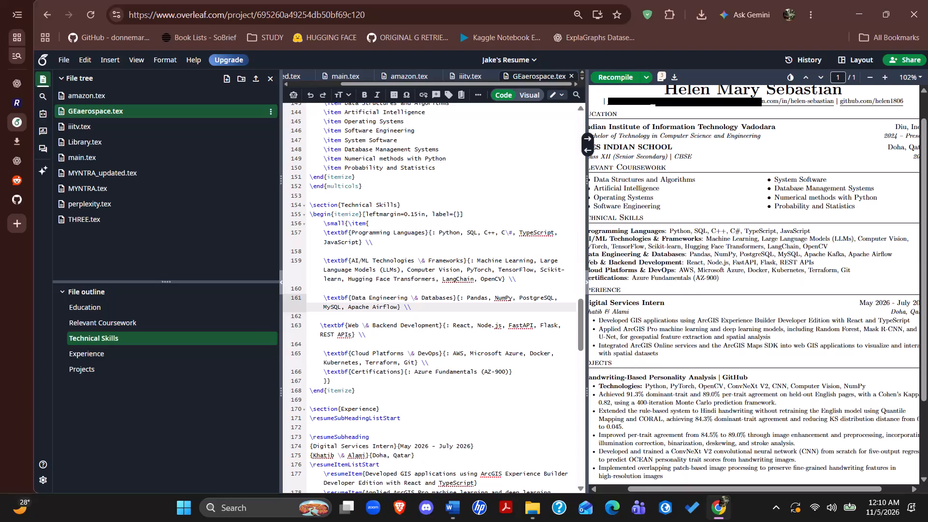
# Save and recompile the resume with the edited Data Engineering & Databases line.
pyautogui.hotkey('ctrl', 's')
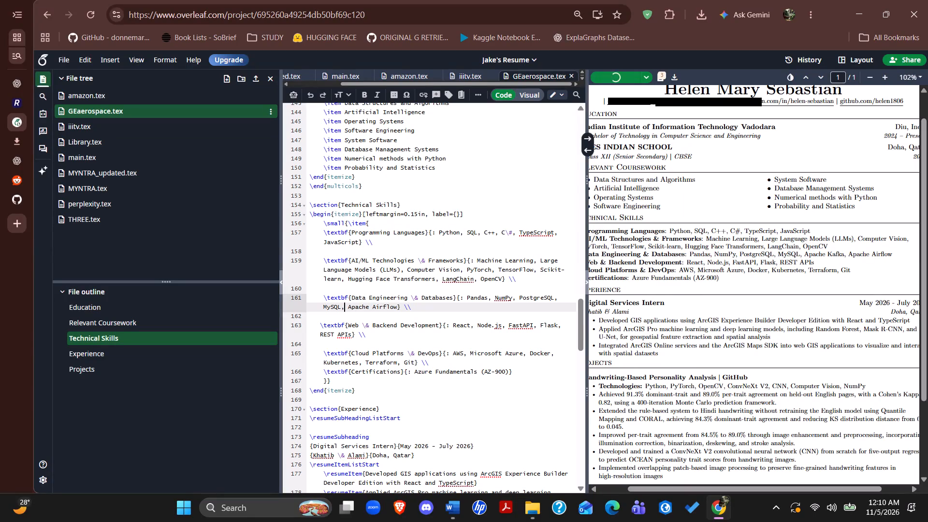
# Go from the per-trait agreement bullet of Handwriting-Based Personality Analysis in the compiled resume to its source line.
pyautogui.scroll(-4, 706, 295)
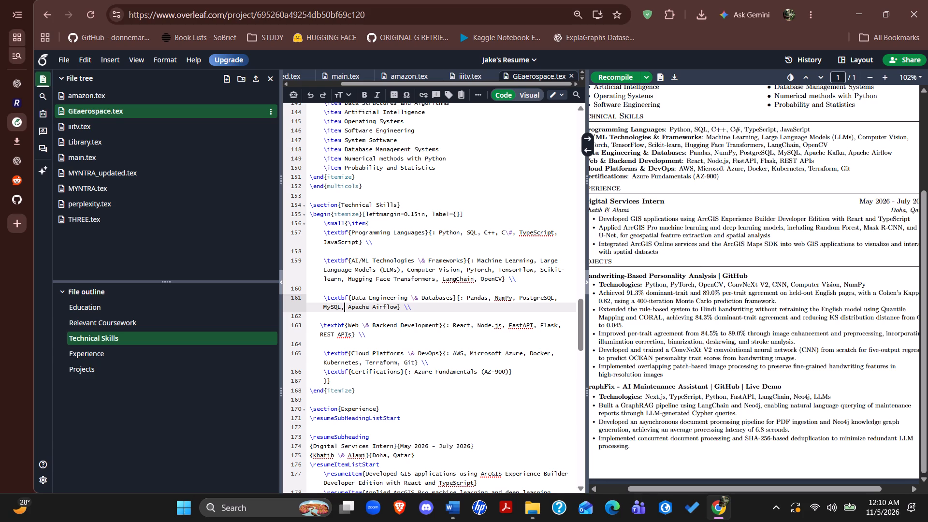
pyautogui.hscroll(-1, 667, 365)
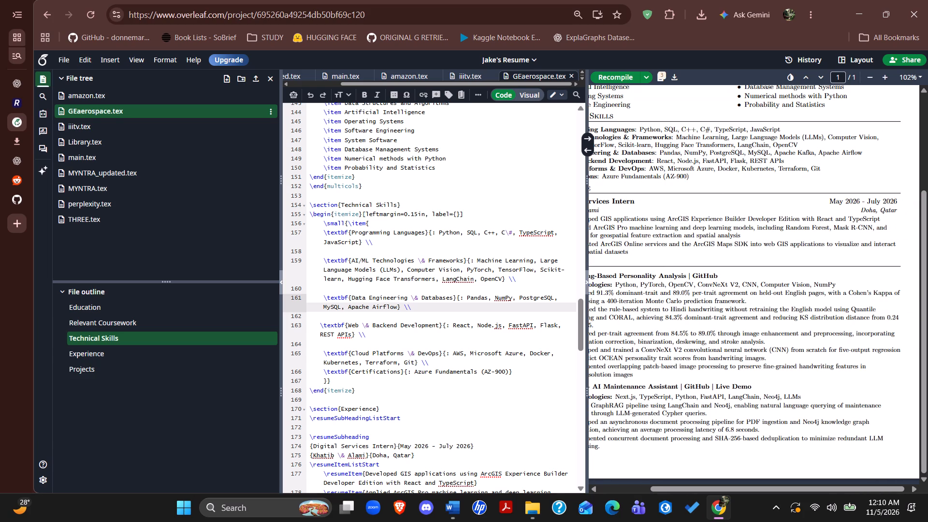
pyautogui.hscroll(2, 728, 348)
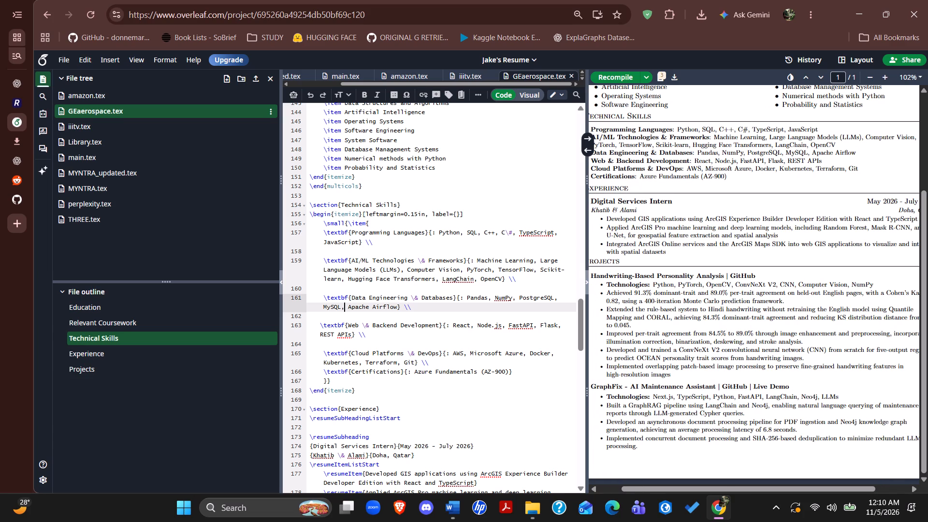
pyautogui.doubleClick(868, 335)
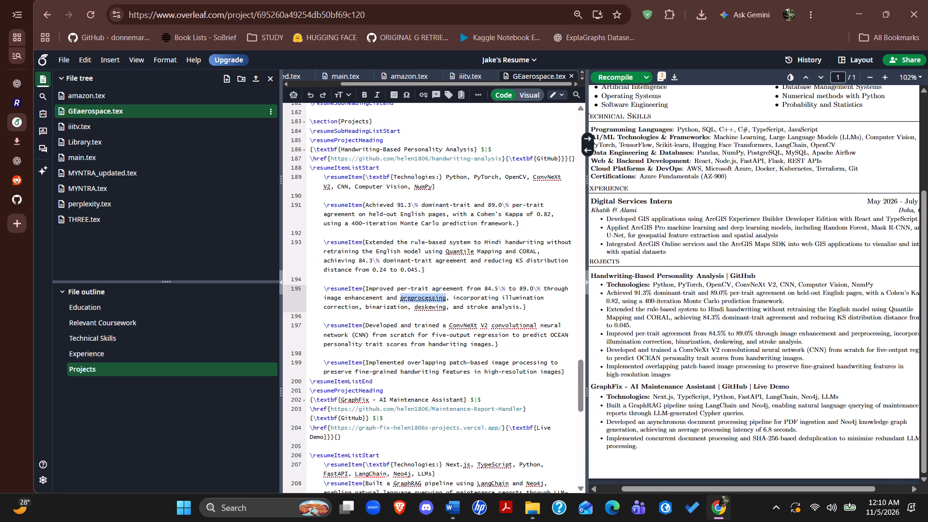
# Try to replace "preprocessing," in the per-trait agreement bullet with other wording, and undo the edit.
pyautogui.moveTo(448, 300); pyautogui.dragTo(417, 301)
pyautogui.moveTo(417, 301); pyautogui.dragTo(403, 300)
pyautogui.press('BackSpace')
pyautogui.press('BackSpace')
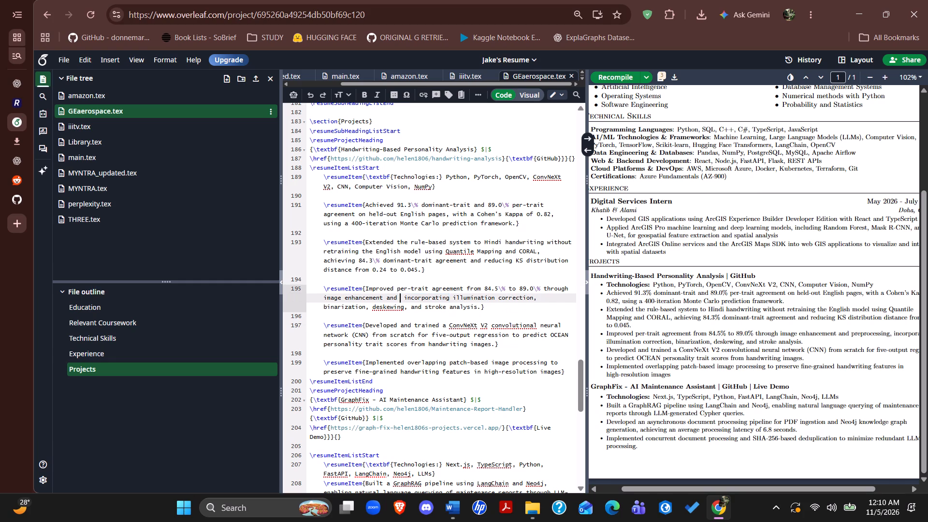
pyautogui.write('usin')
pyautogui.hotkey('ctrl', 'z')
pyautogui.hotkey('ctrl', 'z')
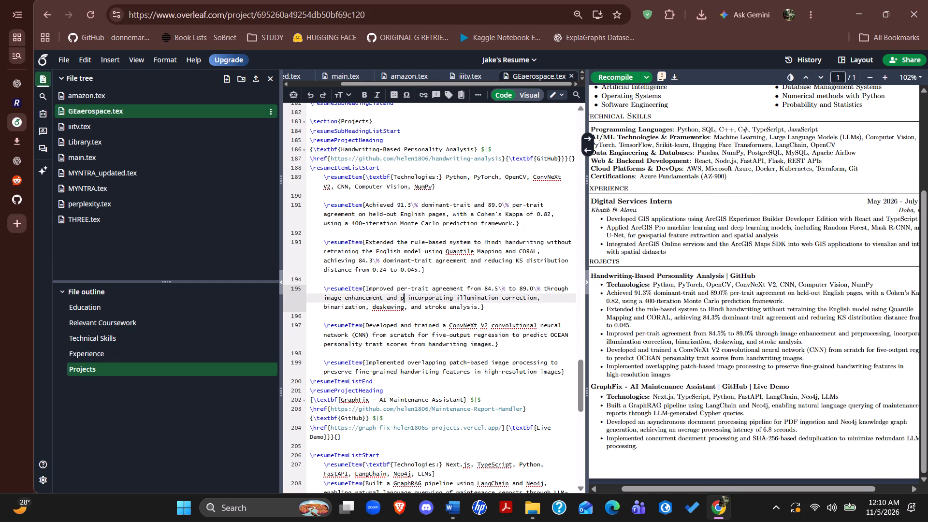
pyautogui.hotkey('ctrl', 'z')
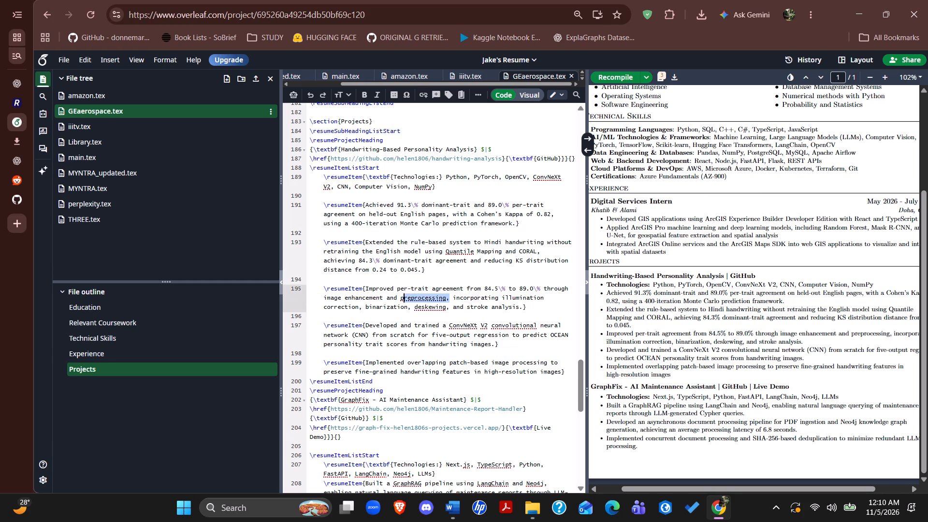
# Replace "incorporating" with "using" in the per-trait agreement bullet and remove the comma after "preprocessing".
pyautogui.doubleClick(482, 303)
pyautogui.write('using')
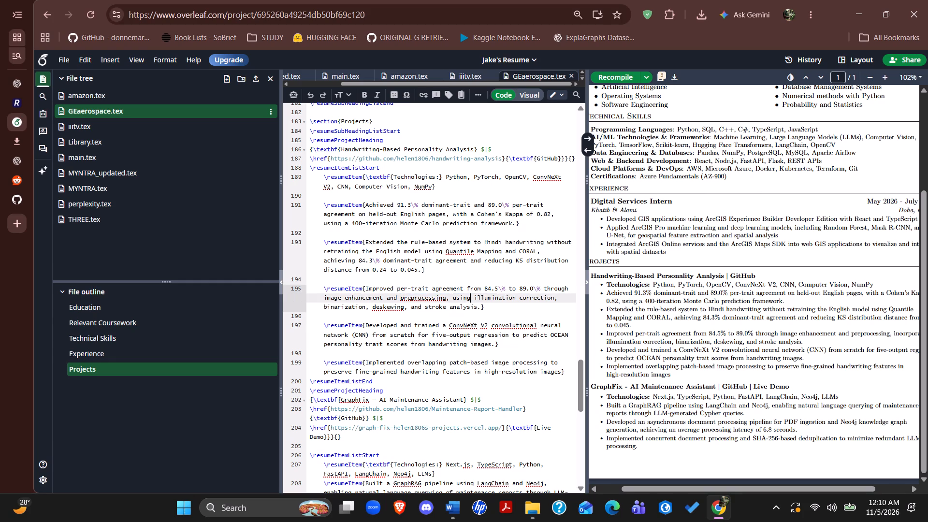
pyautogui.press('Left')
pyautogui.press('Left')
pyautogui.press('Left')
pyautogui.press('Left')
pyautogui.press('Left')
pyautogui.press('Left')
pyautogui.press('BackSpace')
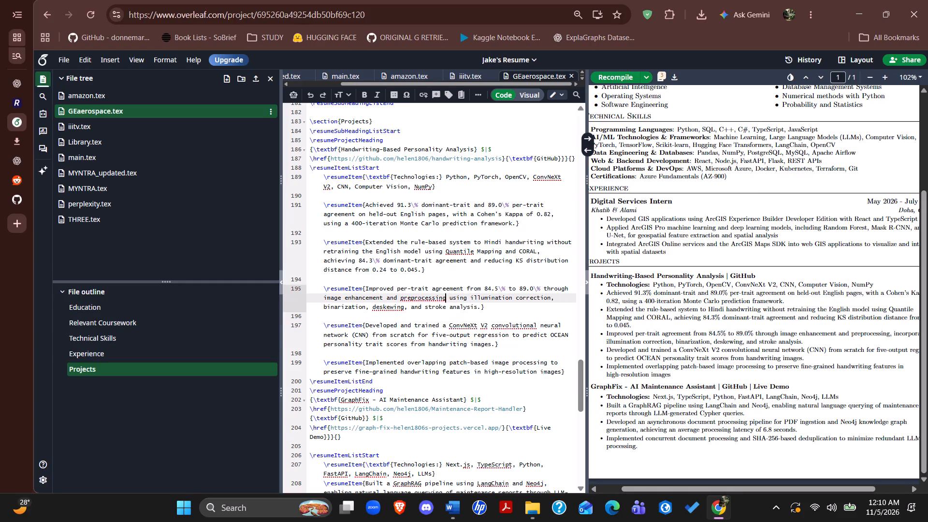
# Save and recompile the resume with the reworded per-trait agreement bullet.
pyautogui.scroll(2, 511, 312)
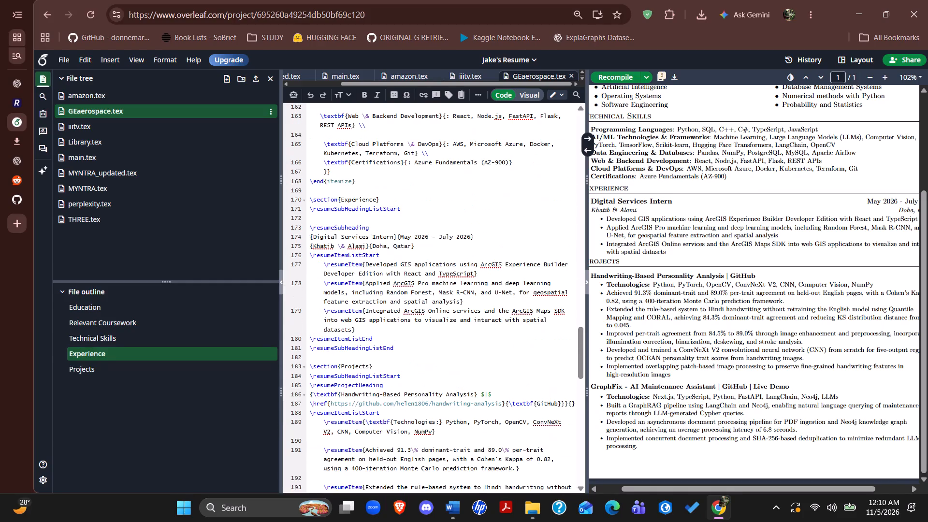
pyautogui.scroll(2, 511, 312)
pyautogui.scroll(12, 485, 211)
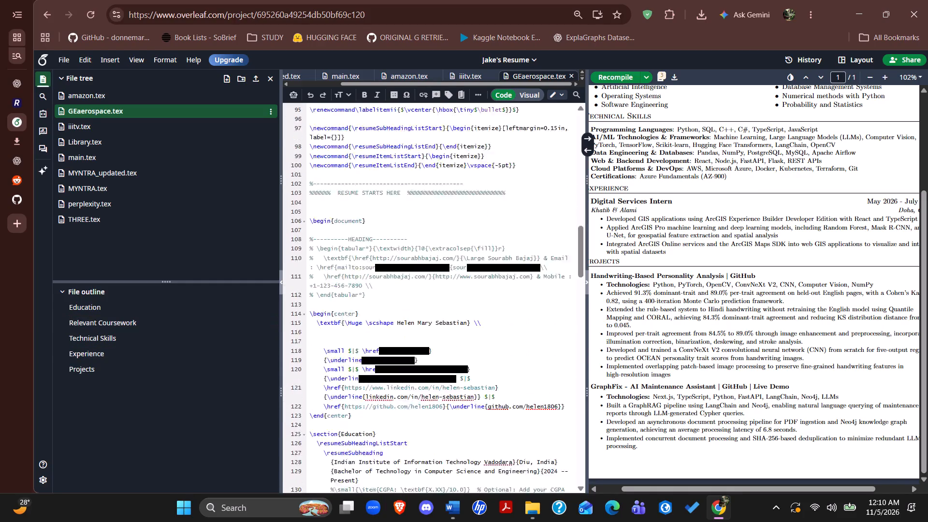
pyautogui.scroll(2, 485, 211)
pyautogui.hotkey('ctrl', 's')
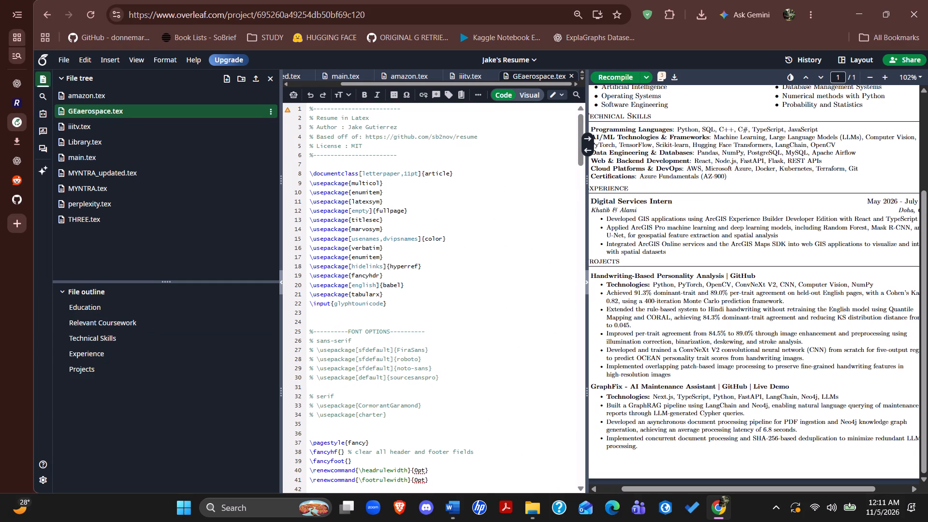
# Minimize the browser window.
pyautogui.click(854, 0)
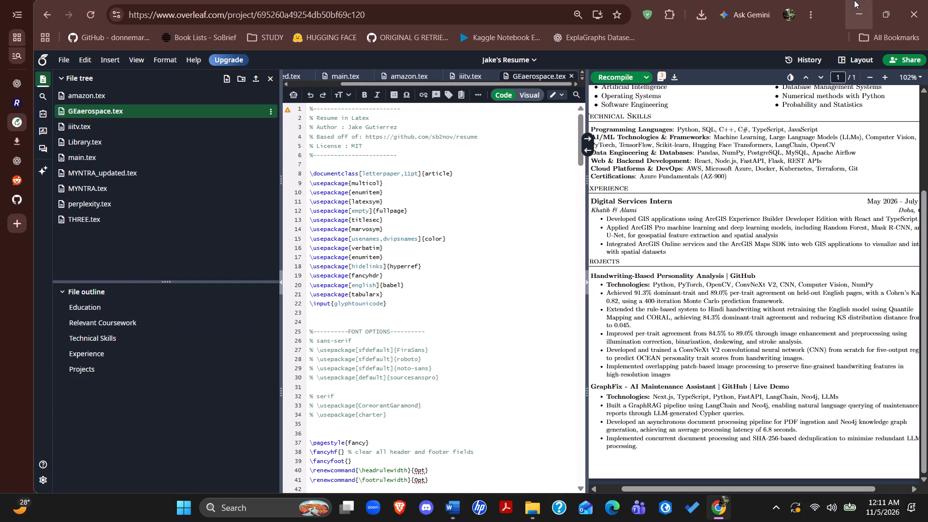